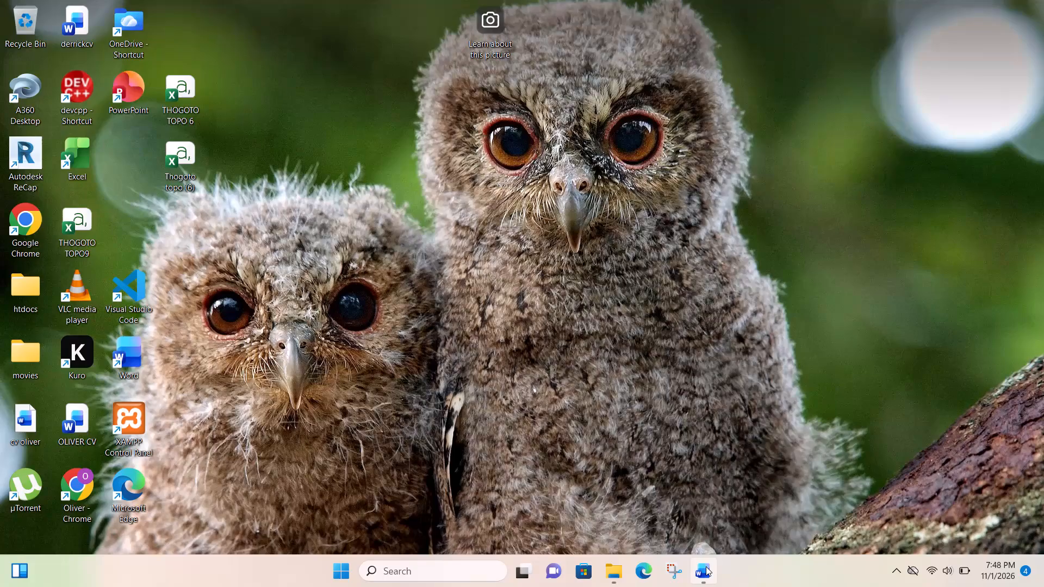
Switch to Word and bring up the open curriculum vitae document, Document1.
left_click(706, 566)
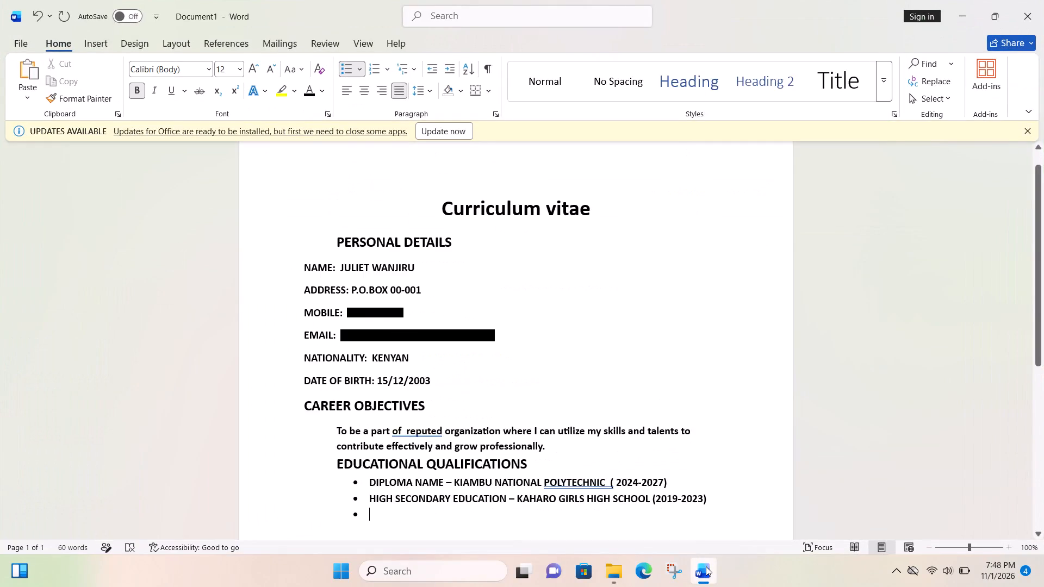
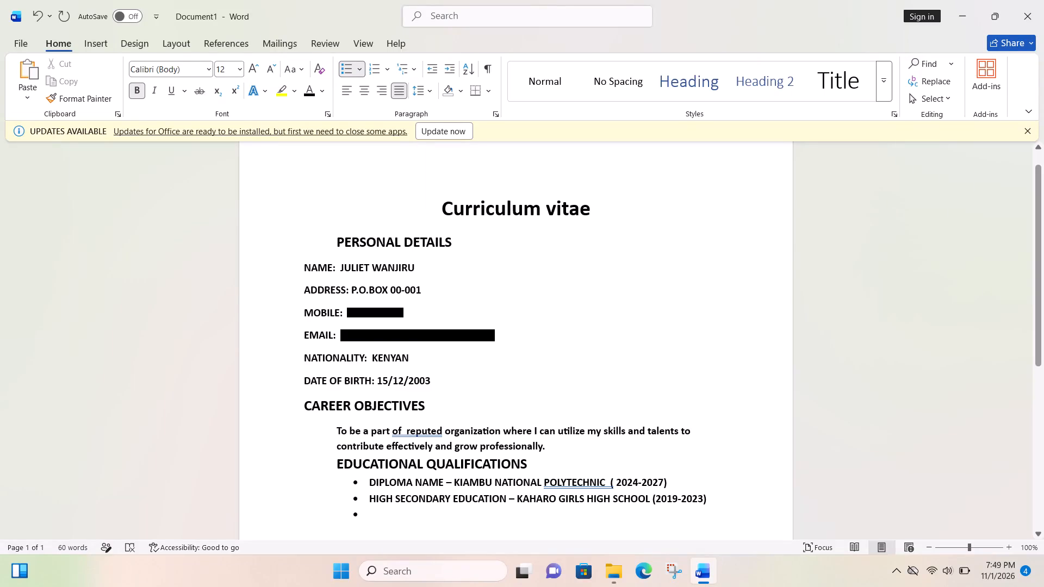
Add the line "MARITAL STATUS: SINGLE" below the date of birth in the personal details, followed by a new empty line.
left_click(432, 380)
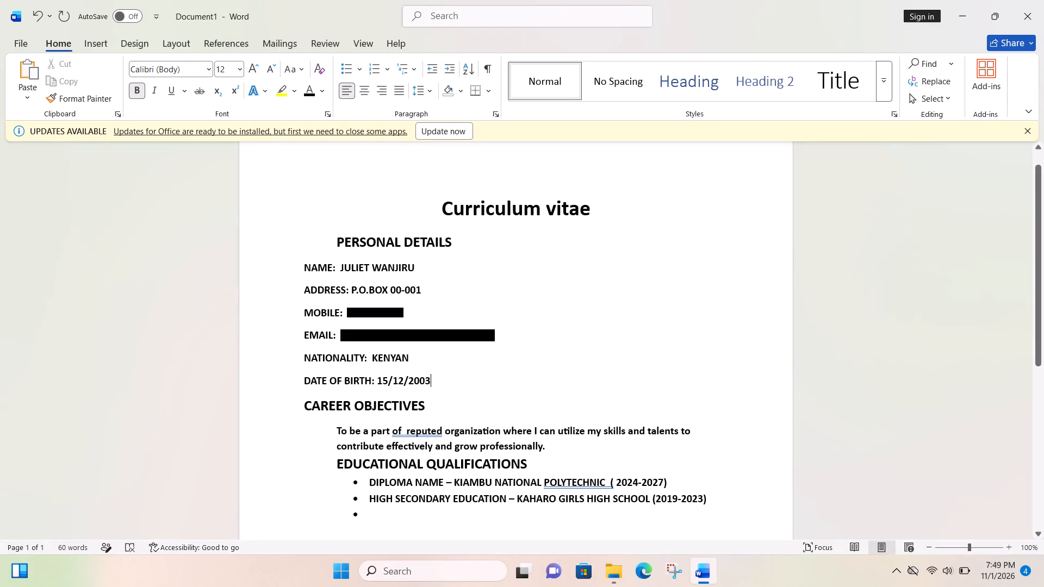
key("Return")
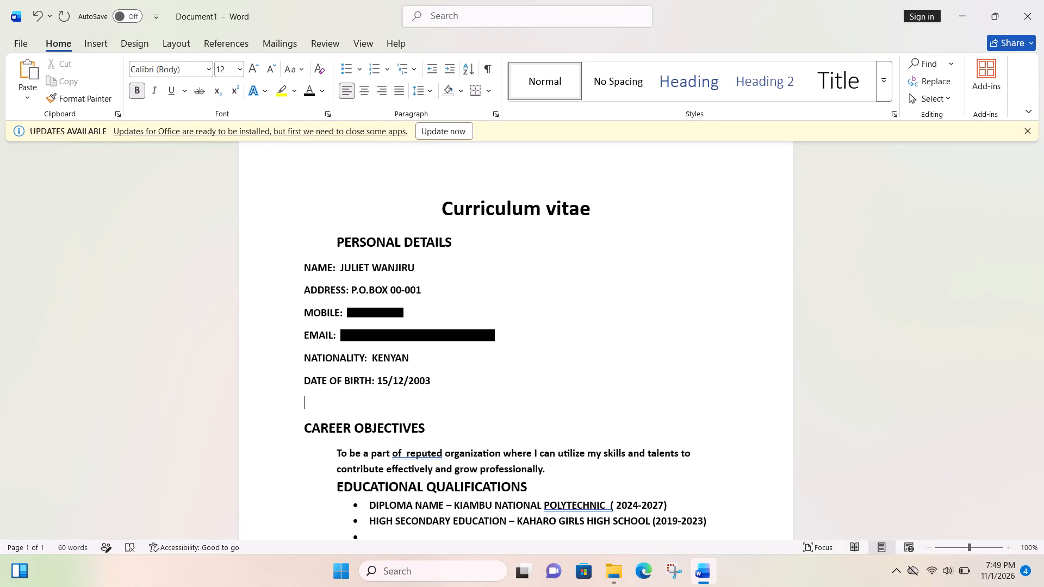
key("m")
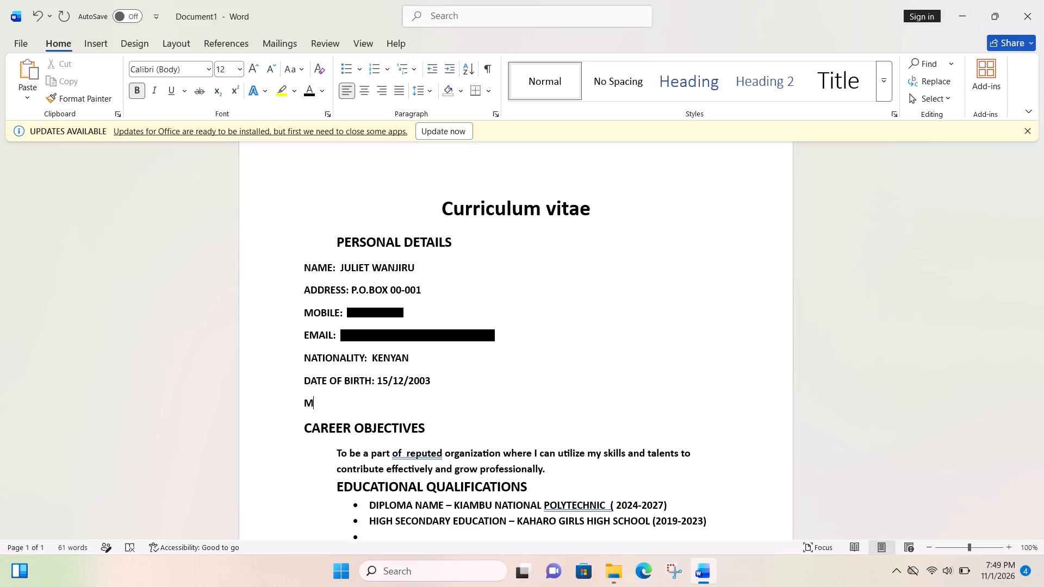
type("ARITAL")
key("space")
type("STA")
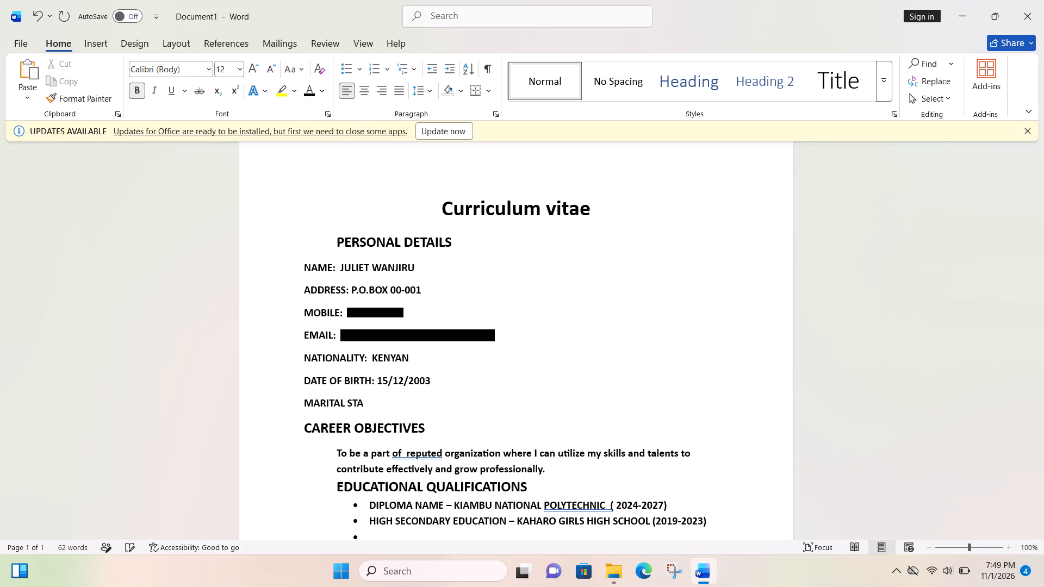
key("t")
type("US")
key("shift+colon")
key("space")
type("SIN")
type("GL")
key("e")
key("Return")
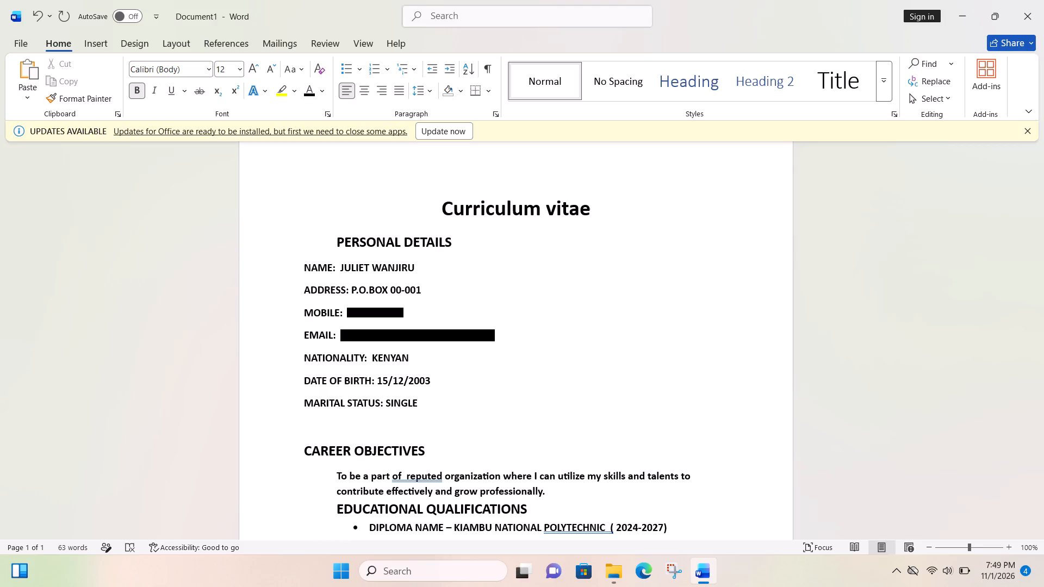
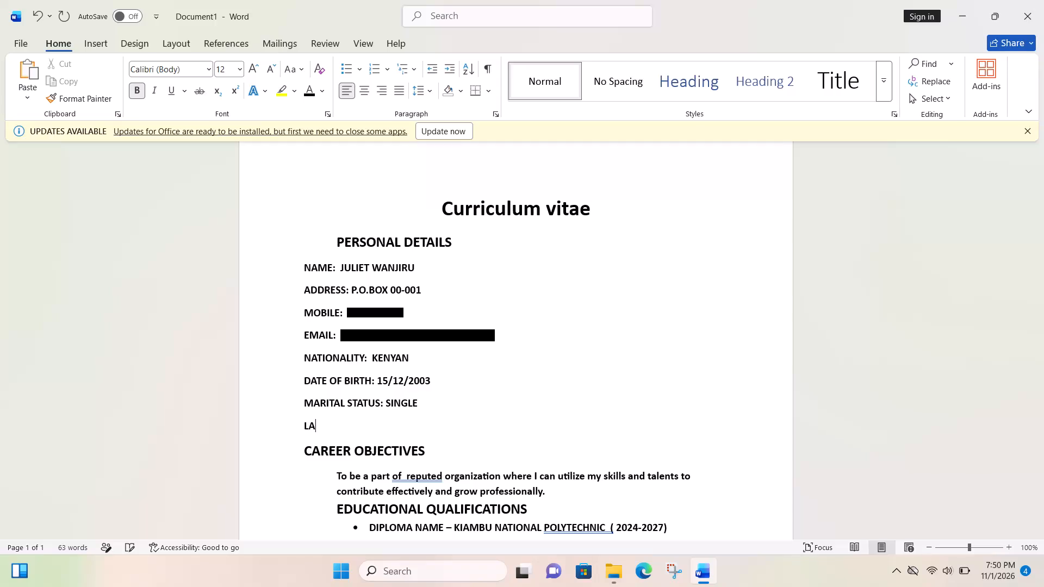
Complete the label "LANGUAGES;" on the line below the marital status in the personal details.
type("NGUAGES")
key("semicolon")
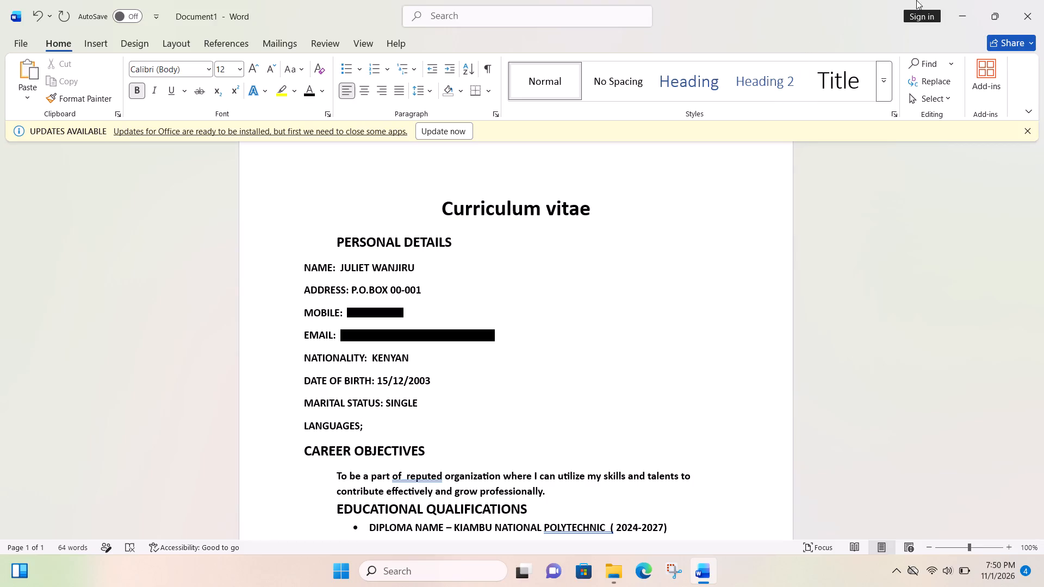
Minimize the document window and launch Kuro from the desktop.
left_click(960, 11)
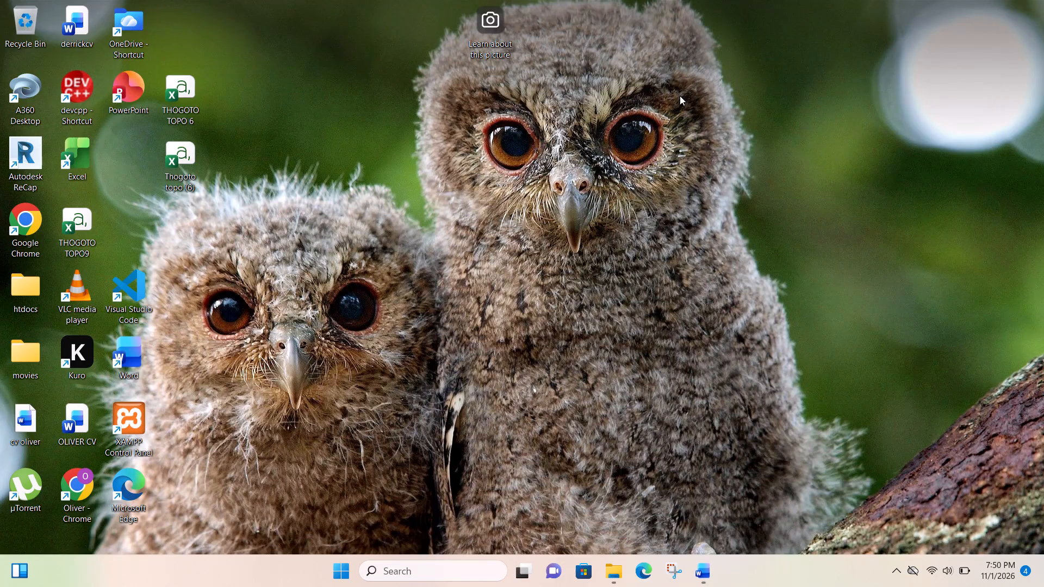
double_click(79, 344)
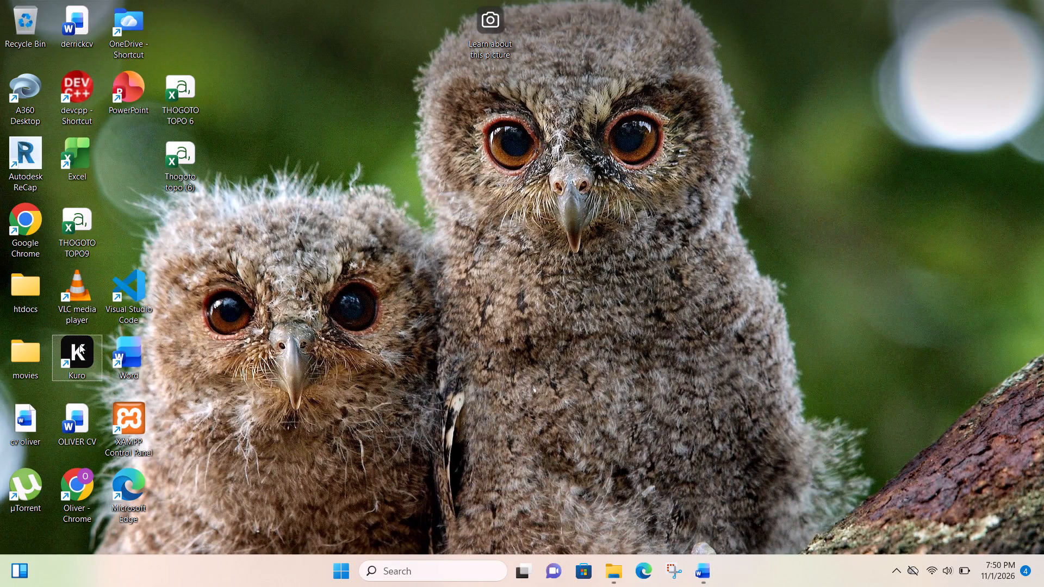
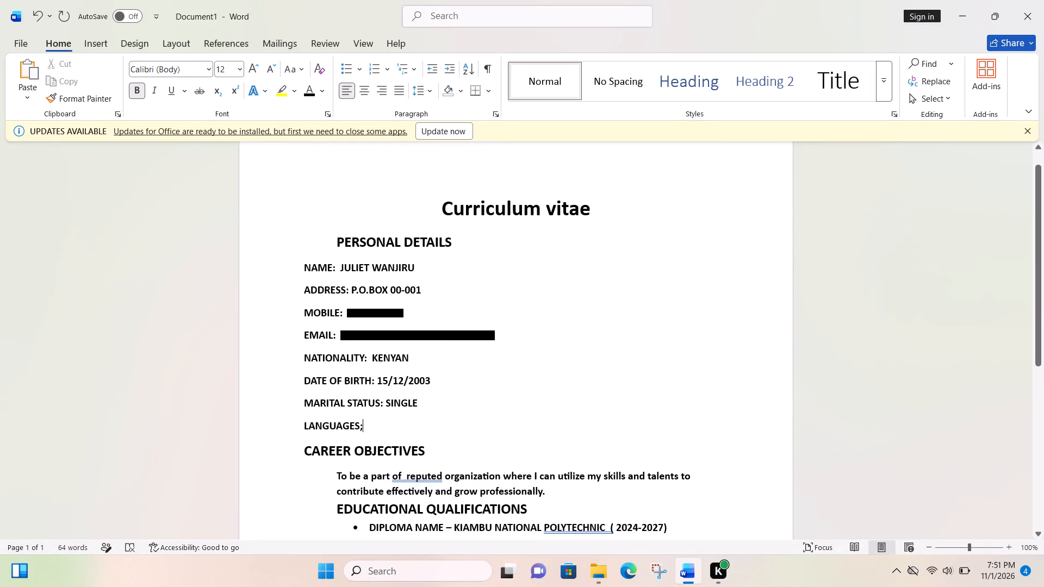
Replace the semicolon after the LANGUAGES label with a colon and enter "KISWAHILI, ENGLISH" as the languages.
key("BackSpace")
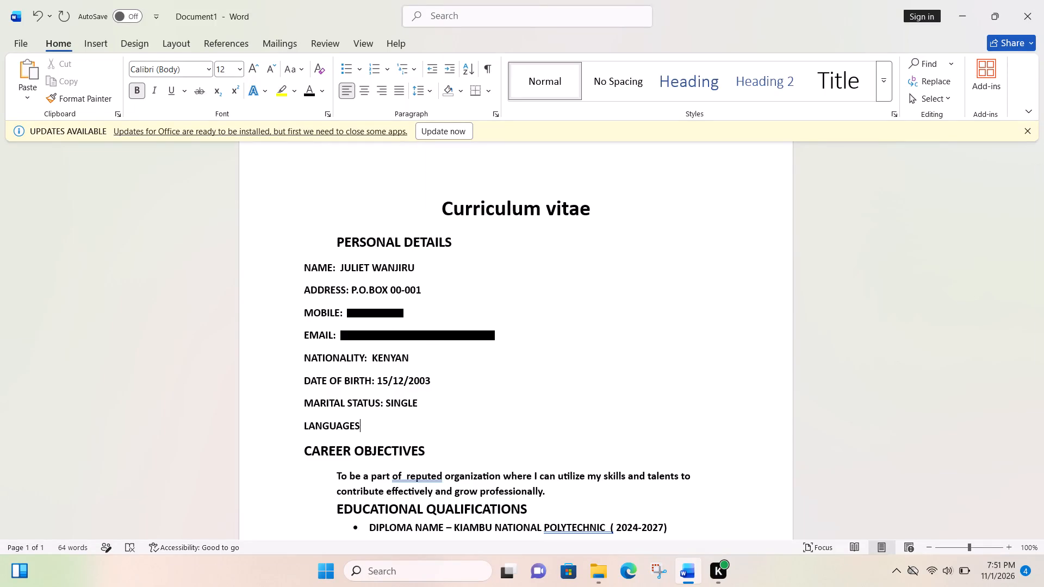
key("shift+colon")
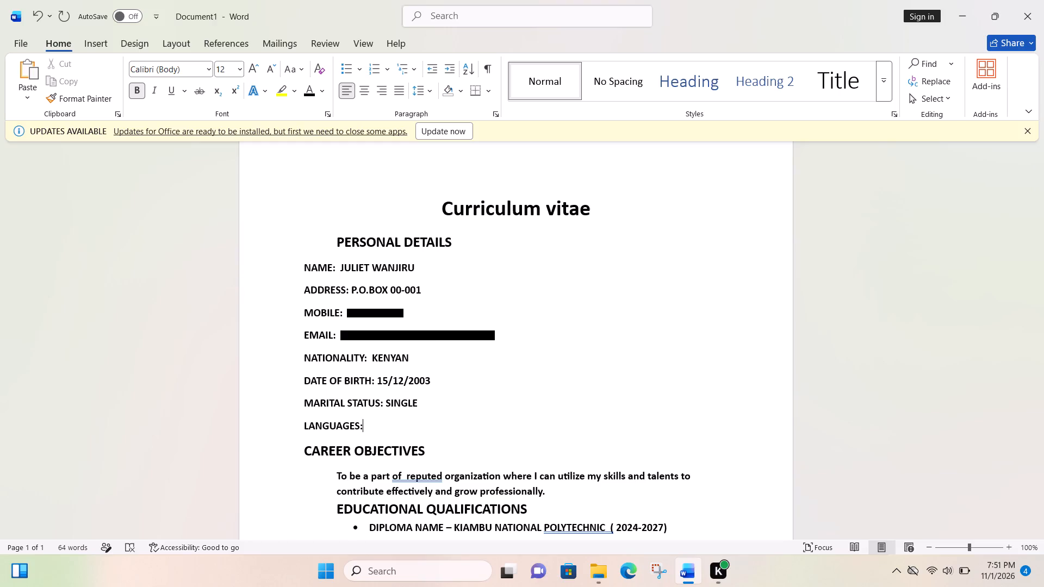
key("space")
type("KISWA")
type("HILI AN")
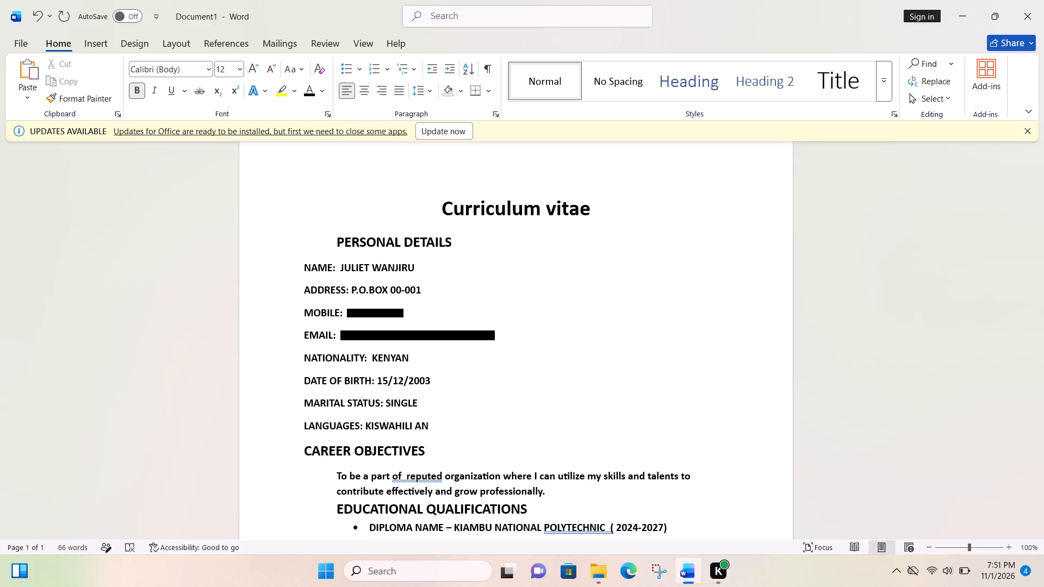
key("BackSpace")
key("BackSpace")
key("BackSpace")
type(",")
key("space")
type("ENGLI")
type("SH")
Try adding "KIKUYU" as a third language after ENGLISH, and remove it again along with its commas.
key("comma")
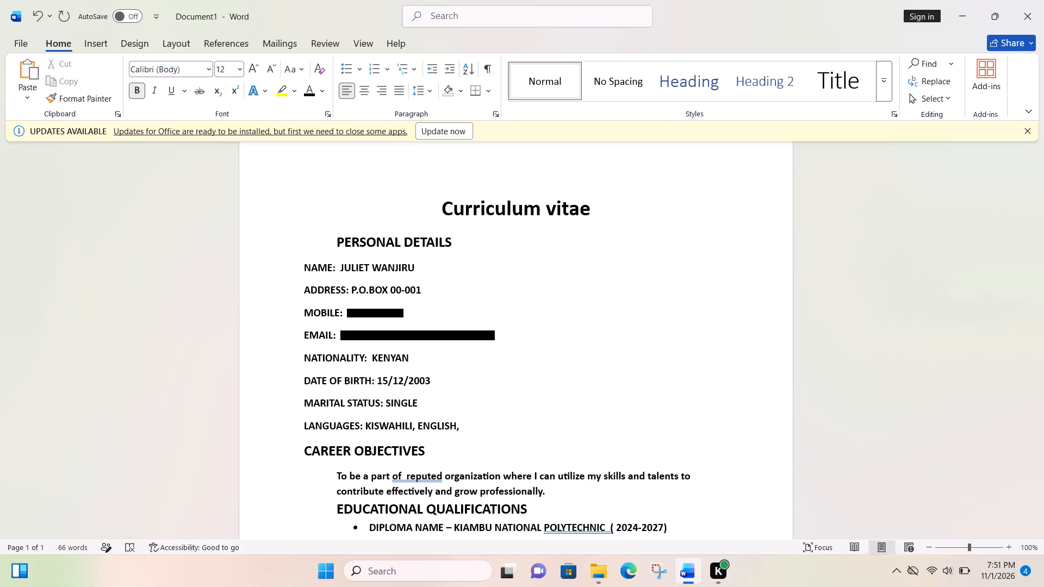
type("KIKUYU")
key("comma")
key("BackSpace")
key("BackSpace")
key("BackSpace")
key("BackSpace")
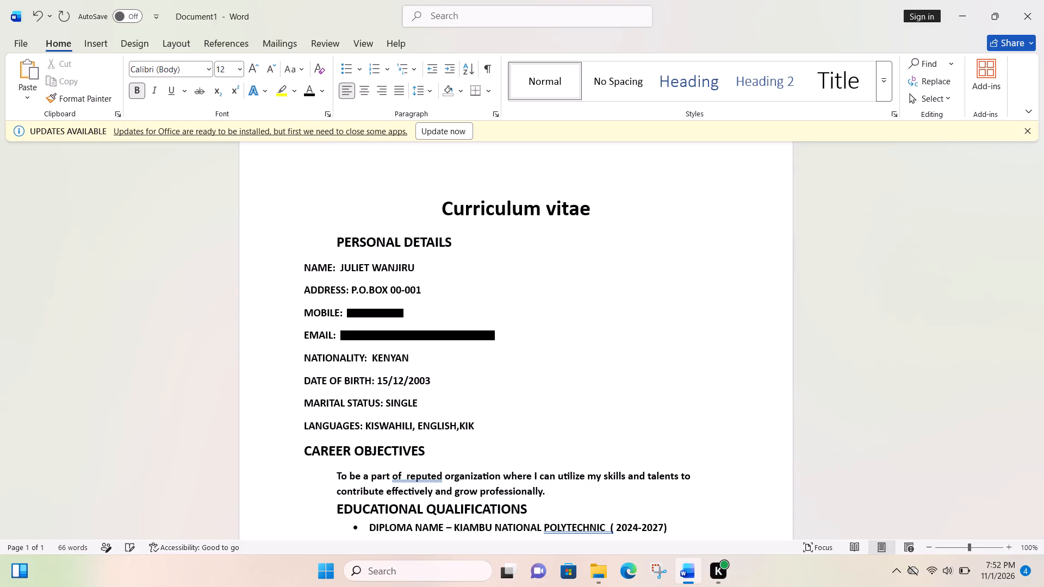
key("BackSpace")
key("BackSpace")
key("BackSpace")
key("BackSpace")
Change the word "reputed" to "reputable" in the career objectives paragraph.
left_click(440, 476)
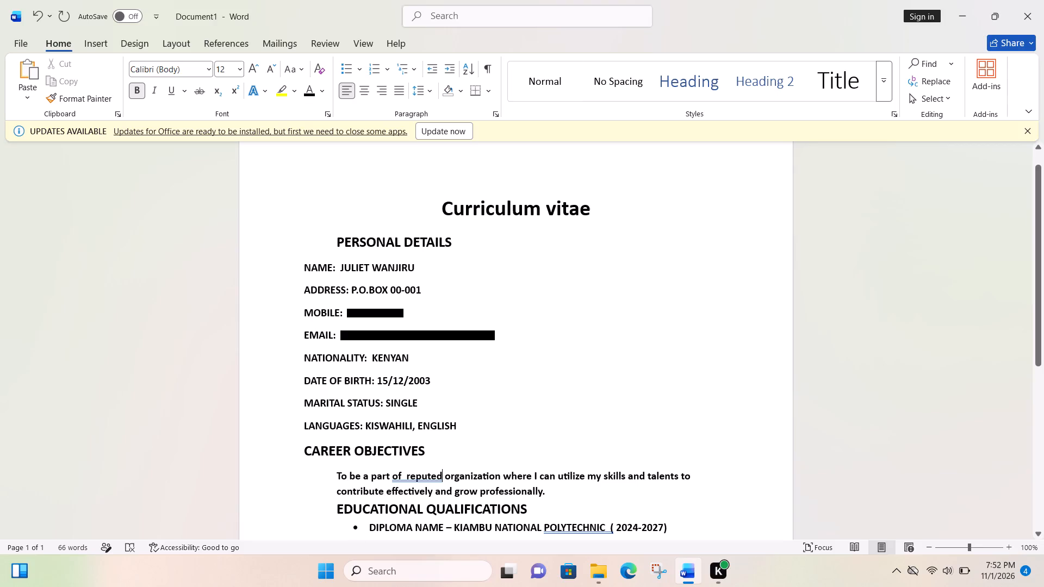
key("BackSpace")
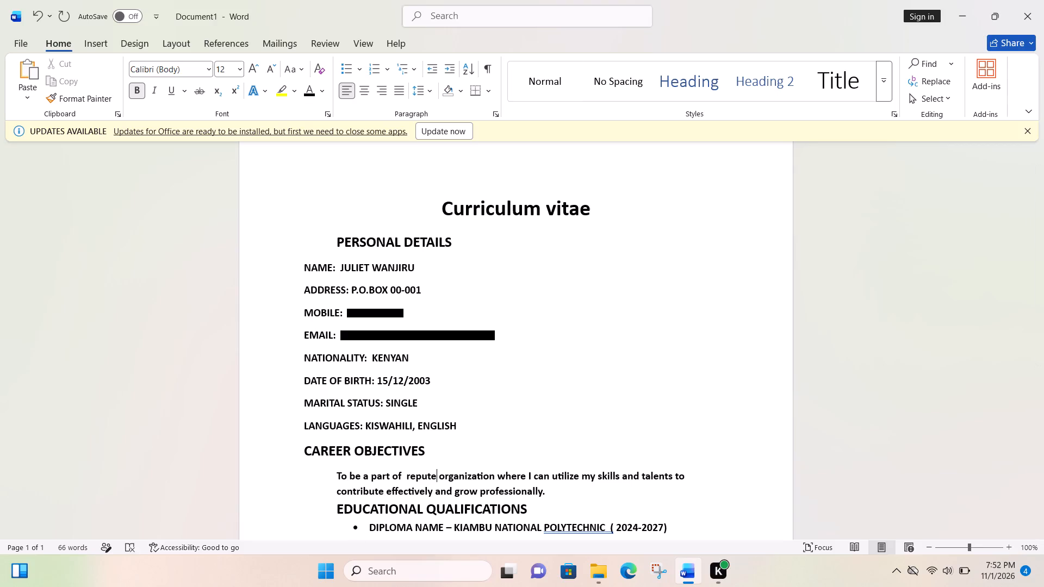
key("BackSpace")
key("a")
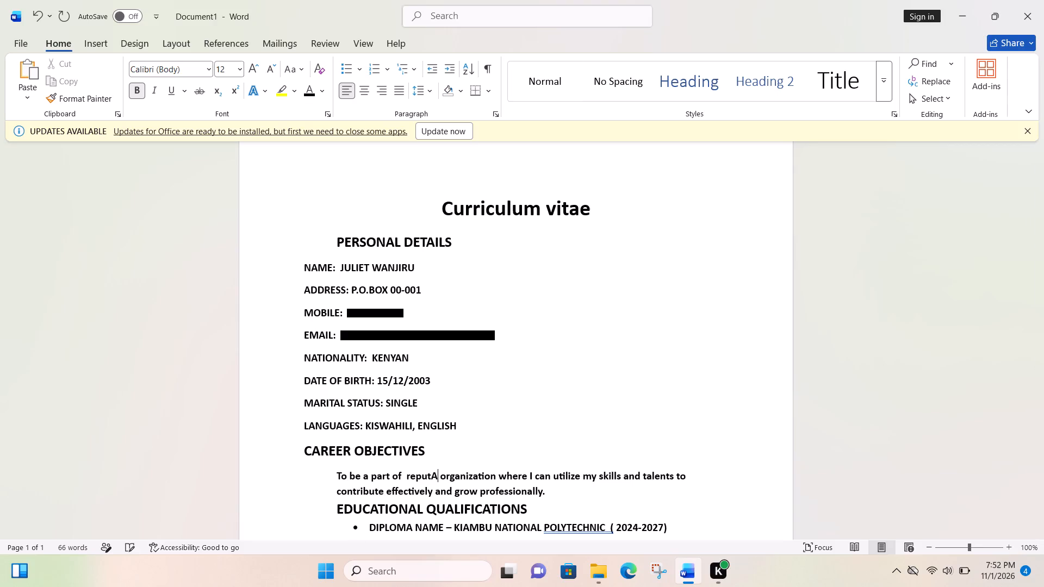
key("b")
key("BackSpace")
key("BackSpace")
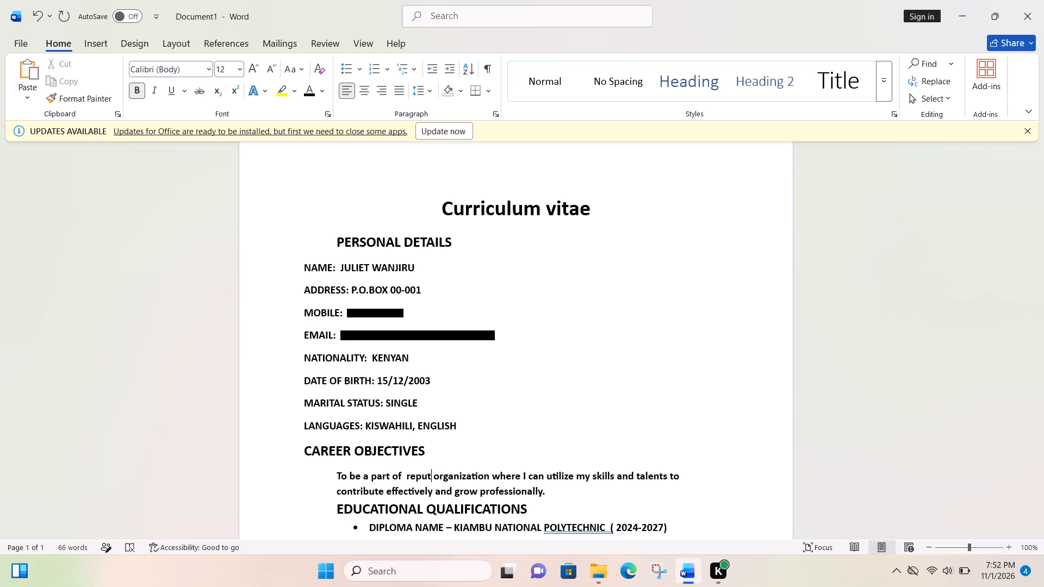
key("a")
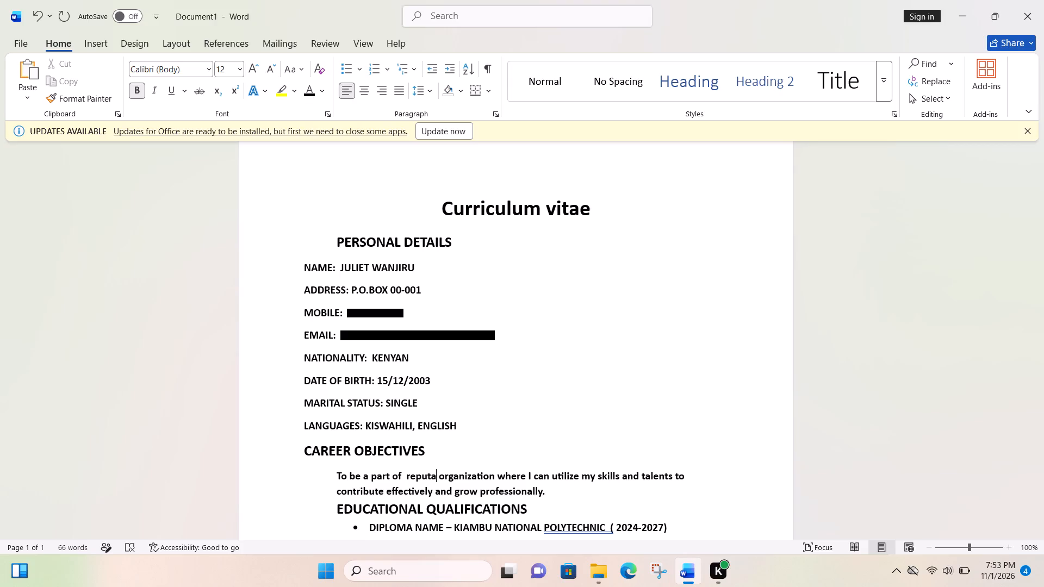
type("ble")
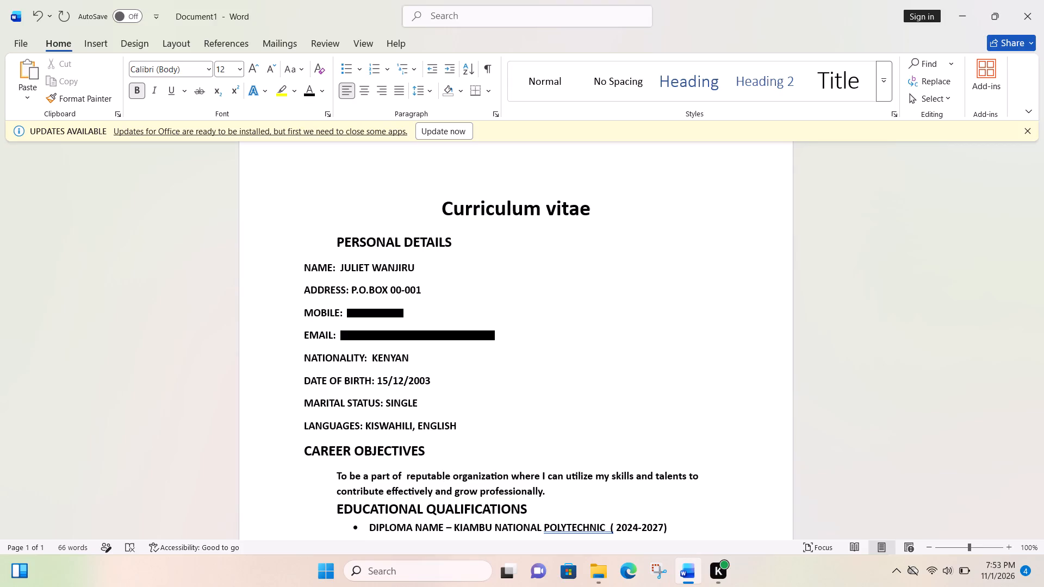
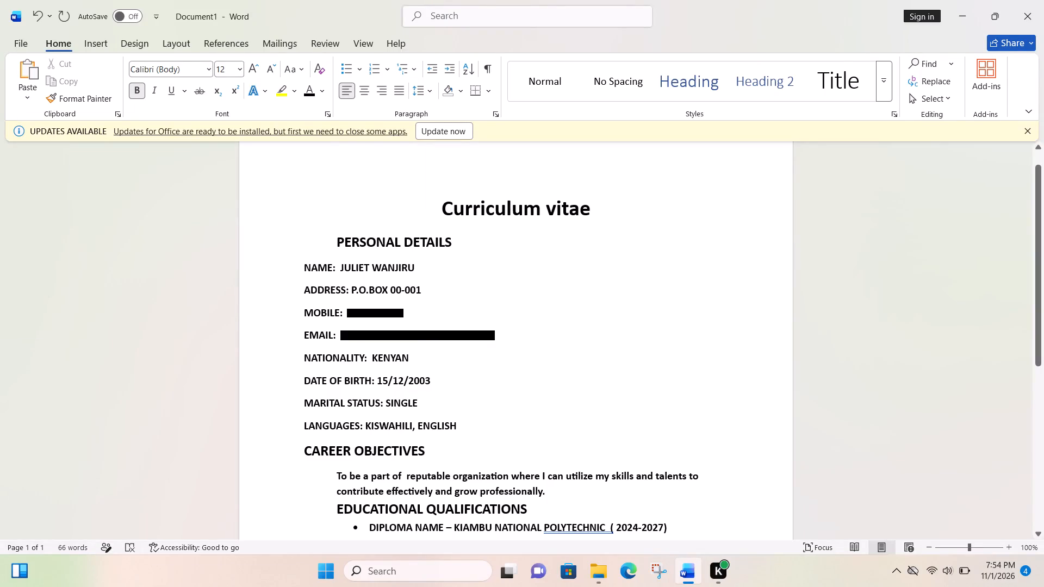
Delete the whole existing paragraph under the CAREER OBJECTIVES heading.
left_click(552, 493)
key("BackSpace")
key("BackSpace")
key("BackSpace")
key("BackSpace")
key("BackSpace")
key("BackSpace")
key("BackSpace")
key("BackSpace")
key("BackSpace")
key("BackSpace")
key("BackSpace")
key("BackSpace")
key("BackSpace")
key("BackSpace")
key("BackSpace")
key("BackSpace")
key("BackSpace")
key("BackSpace")
key("BackSpace")
key("BackSpace")
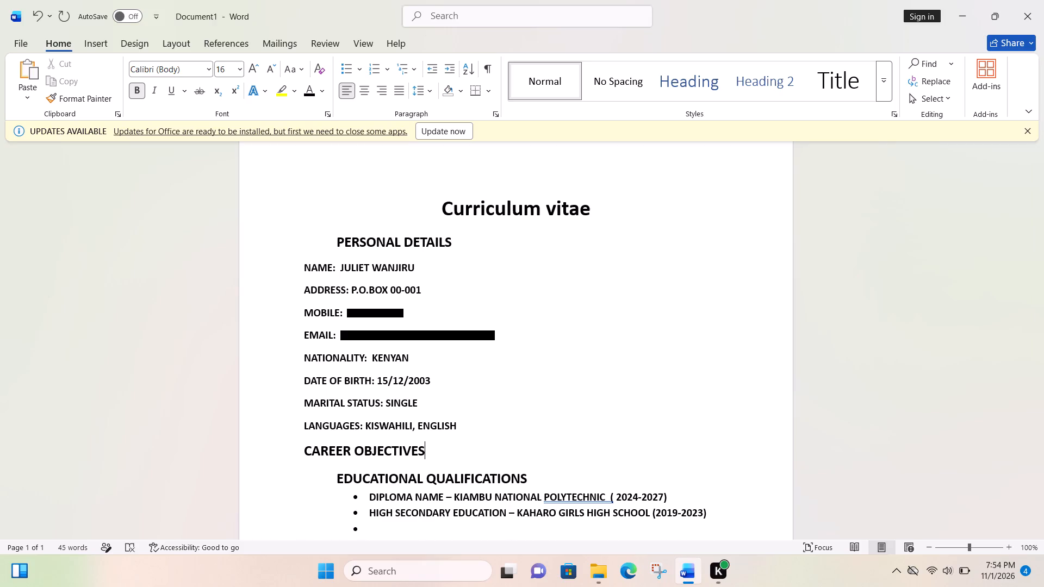
Start a new paragraph below the CAREER OBJECTIVES heading with the text "To obtain an opportunity in a reputable".
key("Return")
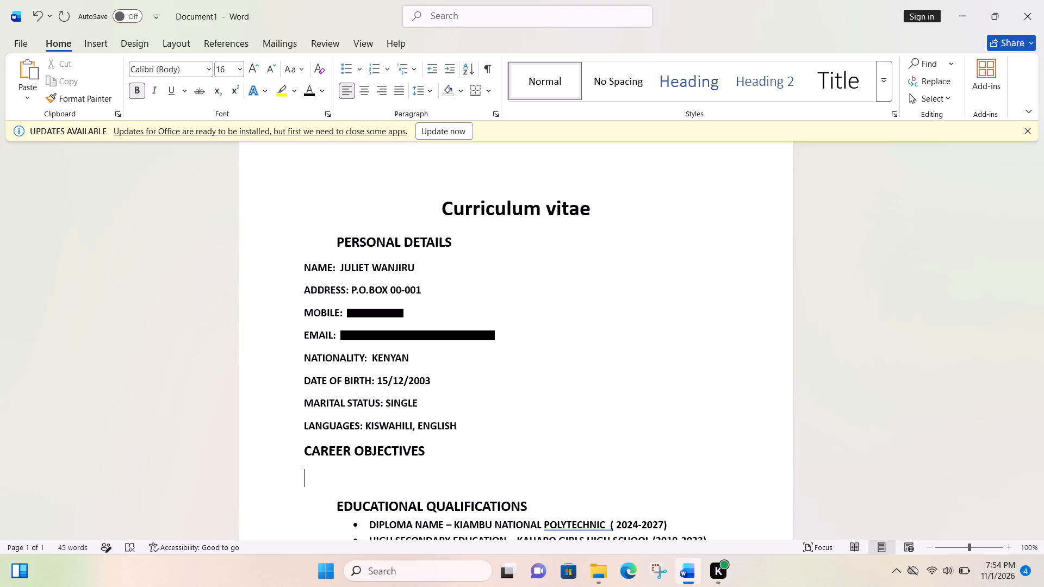
type("to")
key("space")
type("obtain an oppo")
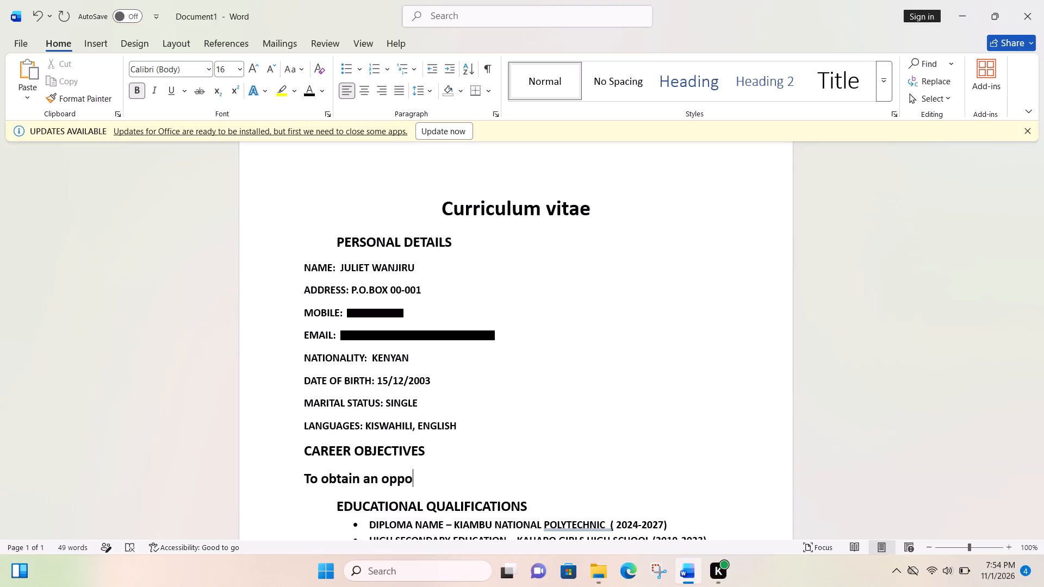
key("t")
key("BackSpace")
type("rtunity in a")
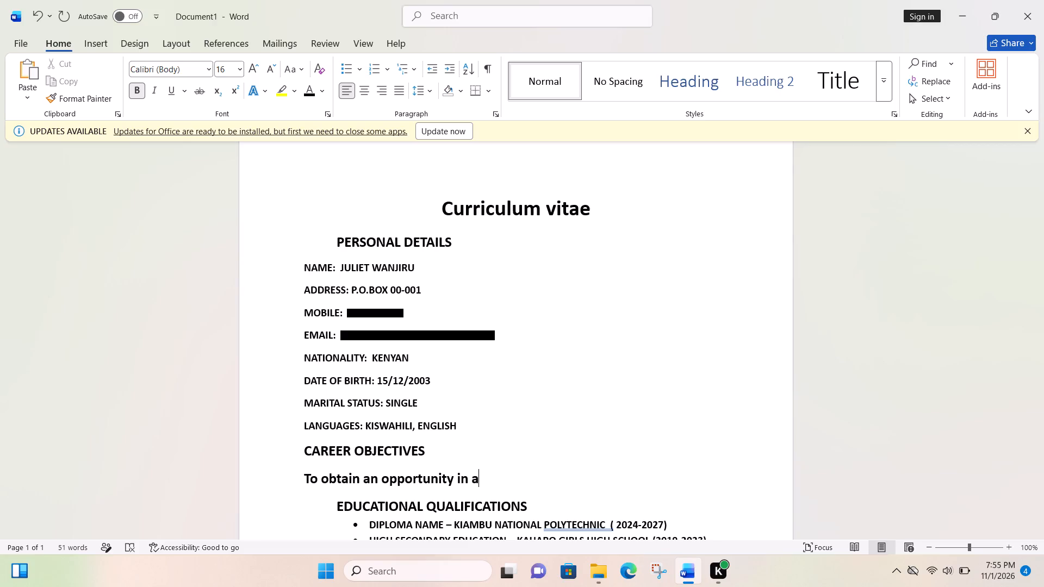
key("space")
type("re")
type("pi")
key("BackSpace")
type("uta")
key("b")
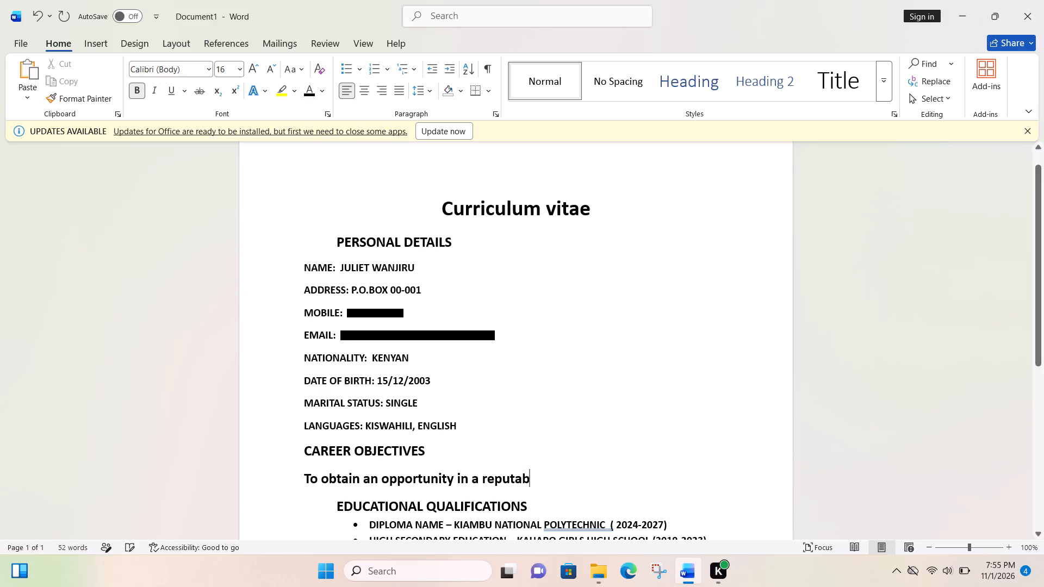
type("le")
key("space")
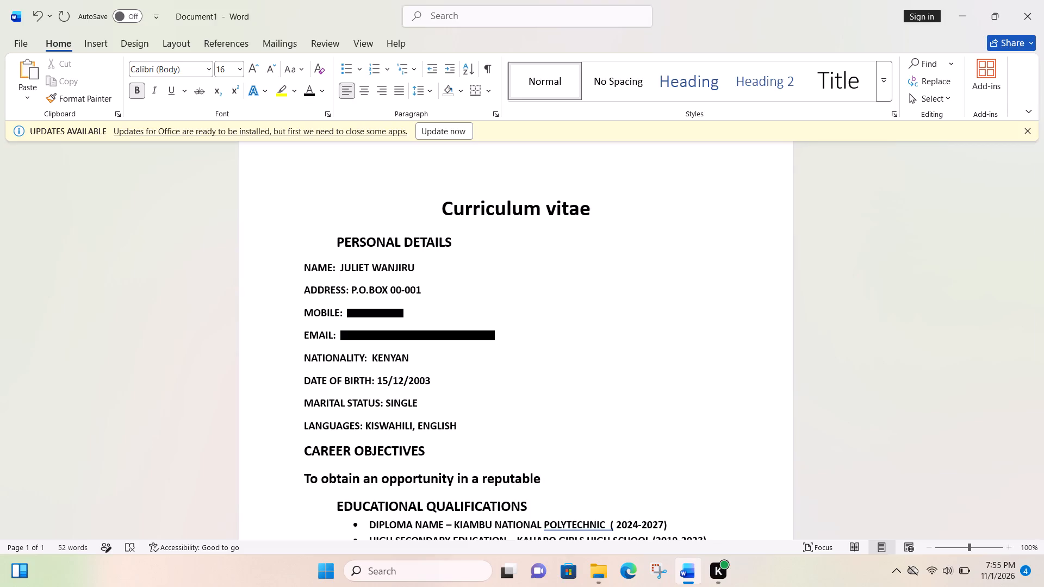
Continue the career objectives sentence with "construction or engineering organization".
key("o")
key("r")
key("BackSpace")
key("BackSpace")
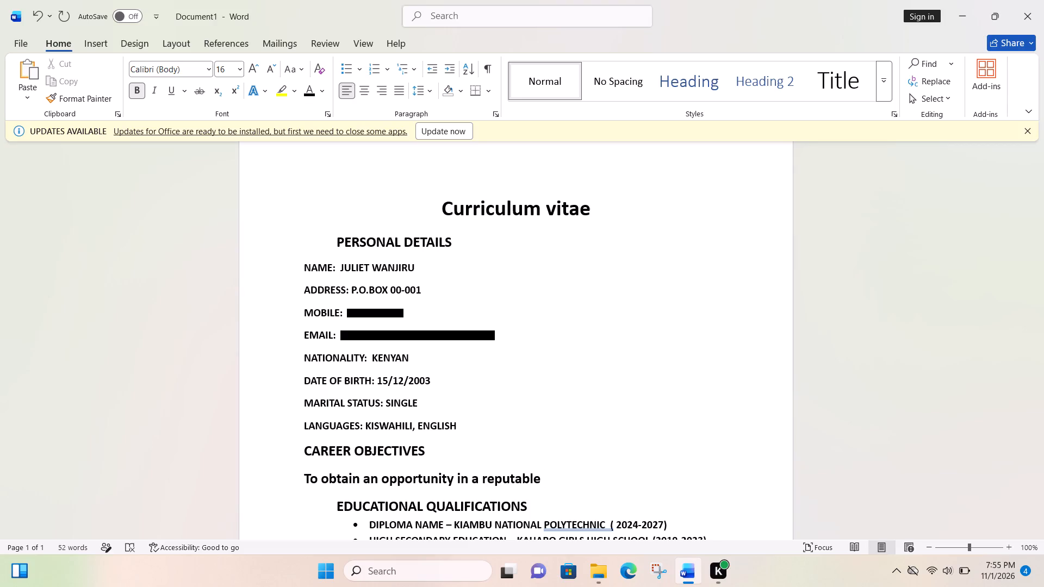
key("c")
type("onsre")
key("BackSpace")
key("BackSpace")
type("truction or")
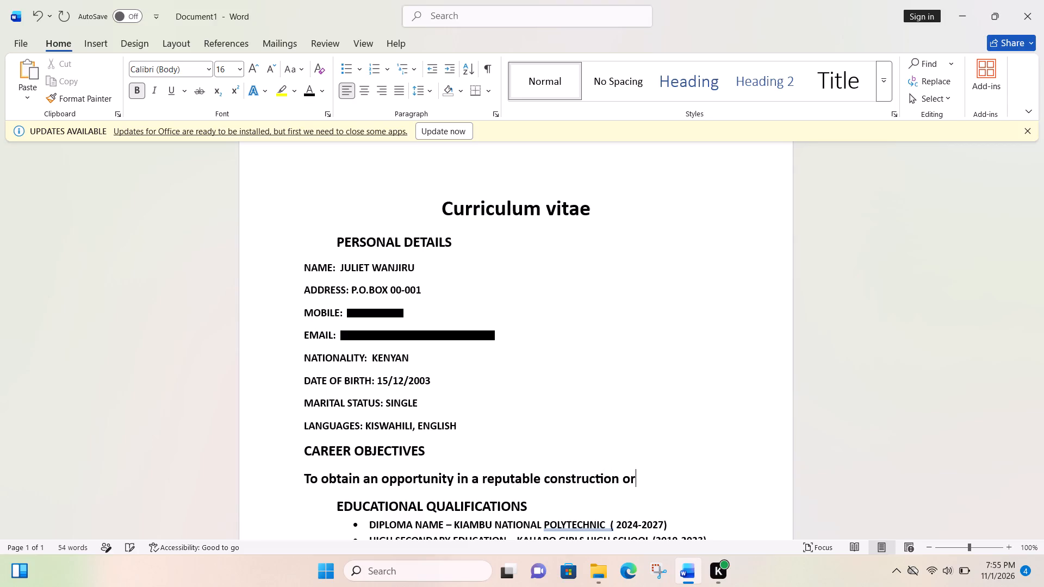
key("space")
type("engin")
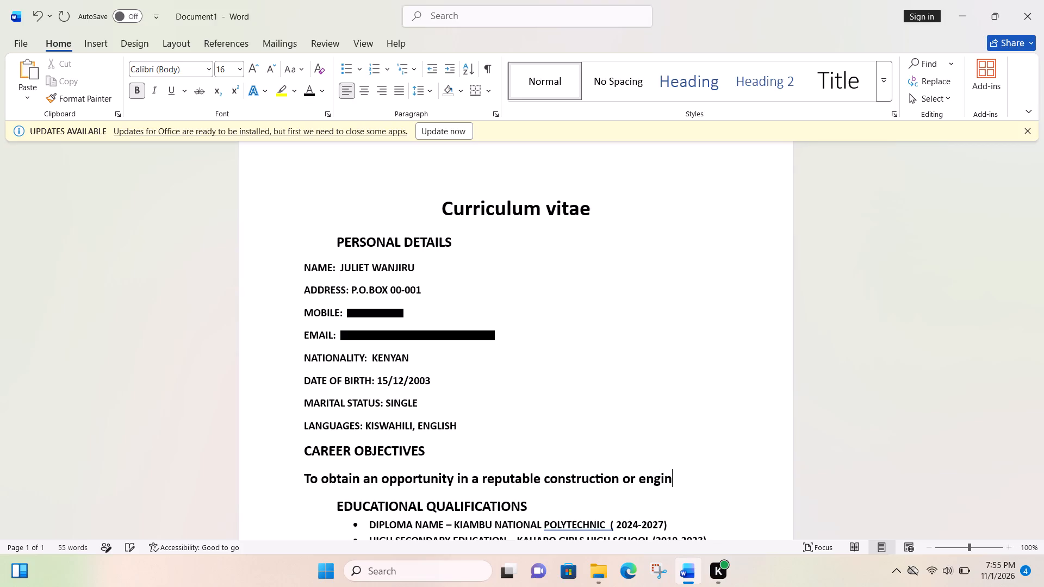
type("ee")
type("ring")
key("space")
key("o")
type("rg")
type("ani")
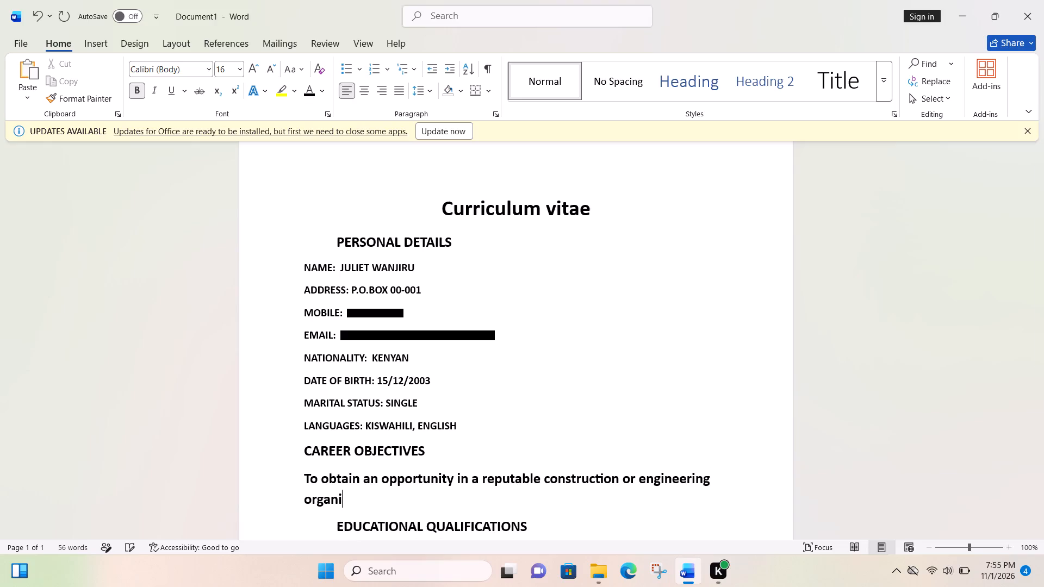
type("za")
type("tion")
key("space")
Continue the career objectives sentence with "where I can utilize my technical knowledge,".
type("where")
key("space")
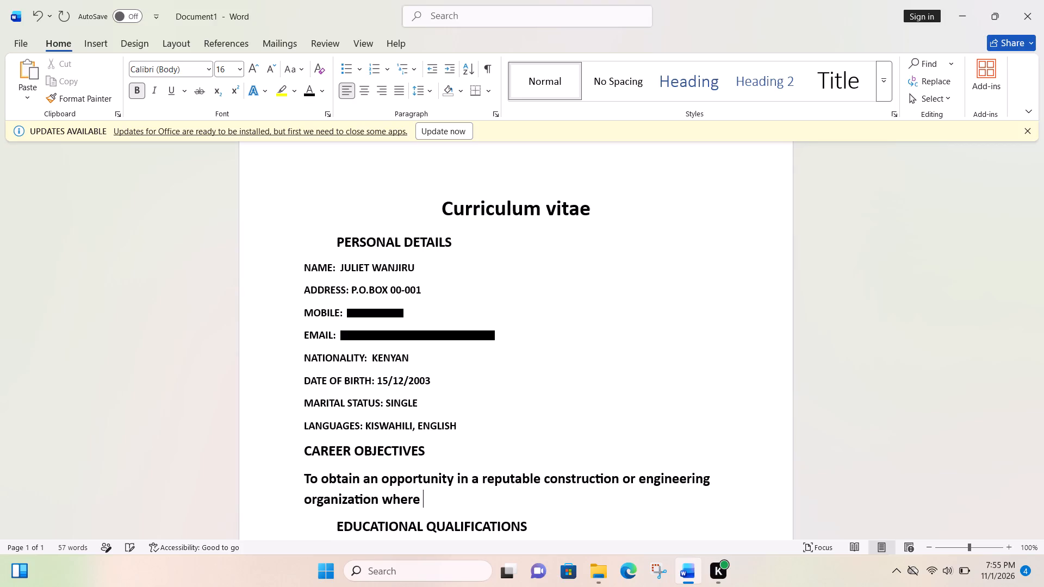
type("i can utili")
type("ze my")
key("space")
type("techni")
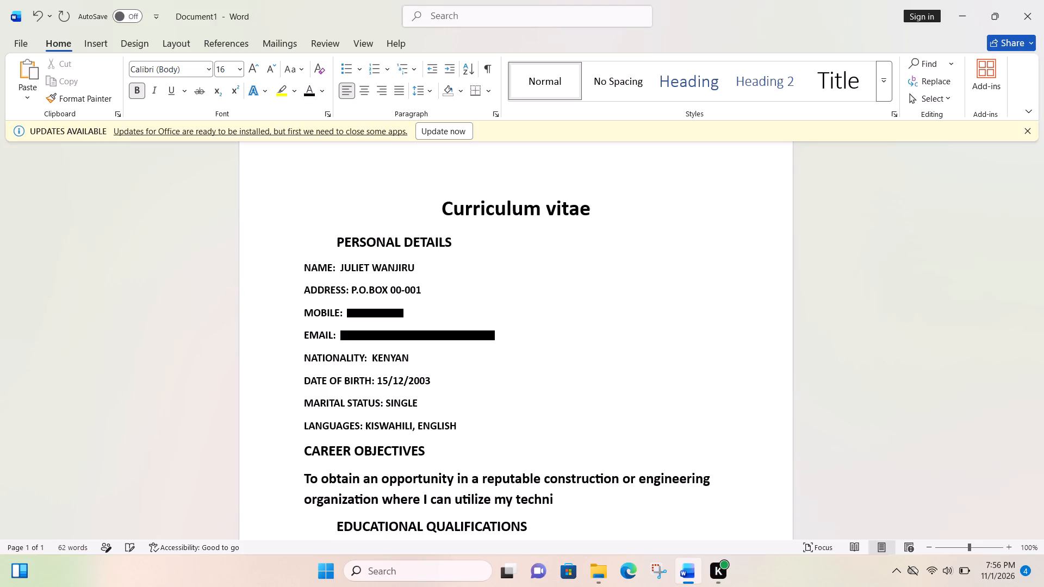
type("ca")
type("l knol")
key("d")
type("ge")
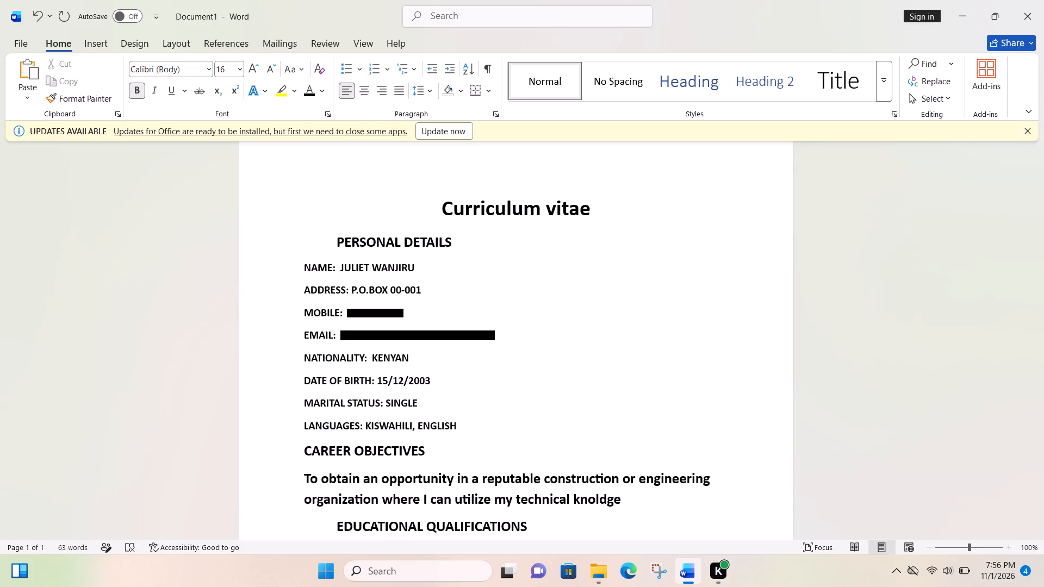
key("BackSpace")
key("BackSpace")
key("BackSpace")
key("BackSpace")
key("BackSpace")
key("BackSpace")
type("no")
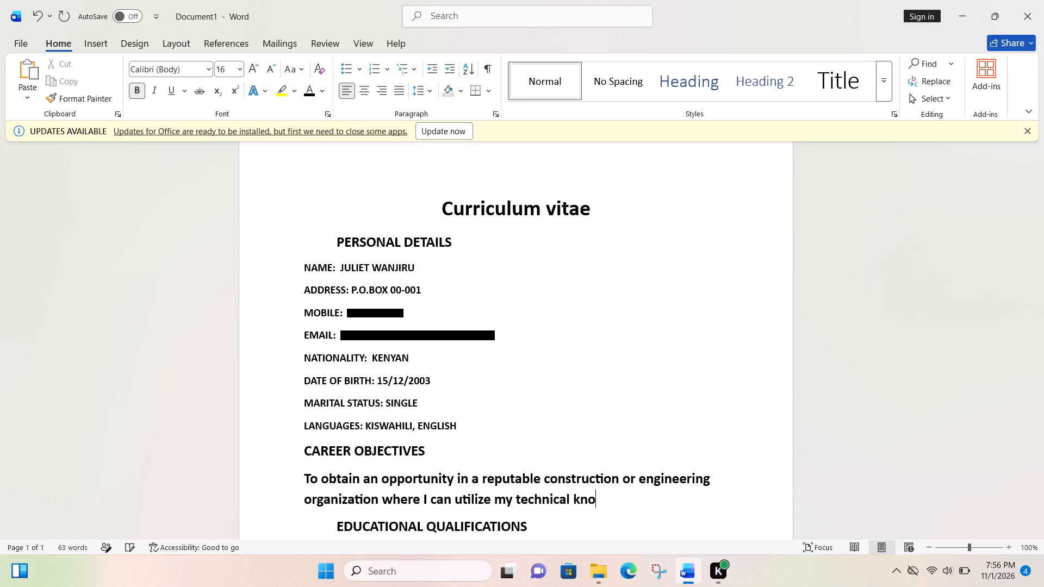
key("w")
type("led")
type("ge")
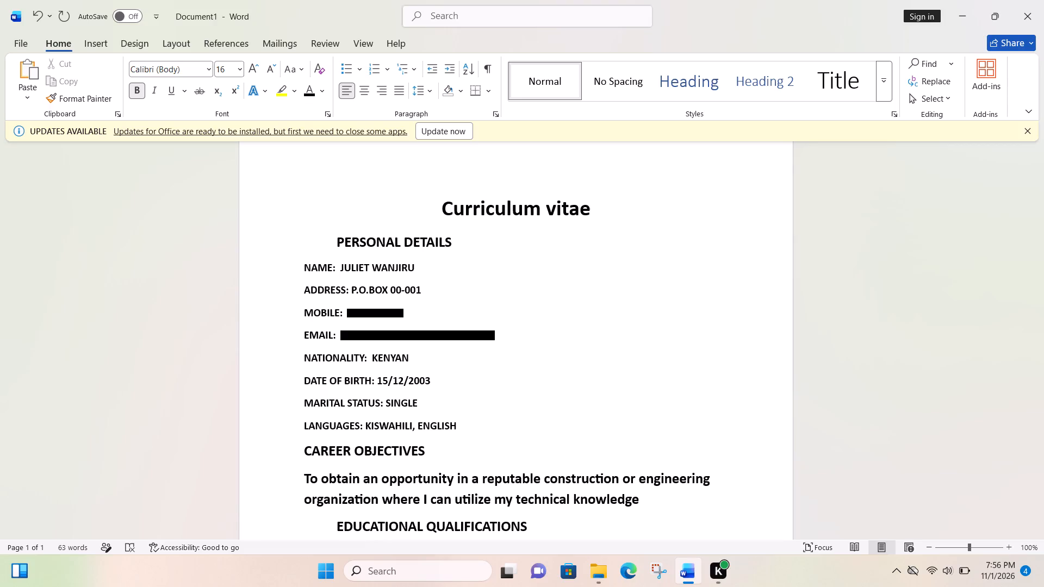
type(",")
key("space")
Continue the career objectives sentence with "practical experience and".
type("practical e")
type("xperie")
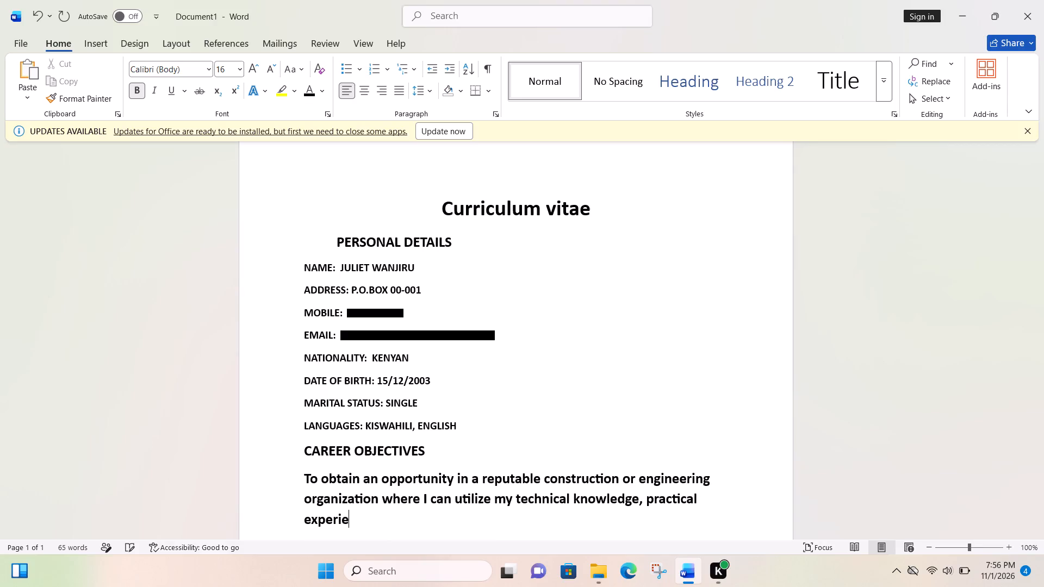
type("nce")
key("space")
key("a")
type("n")
key("space")
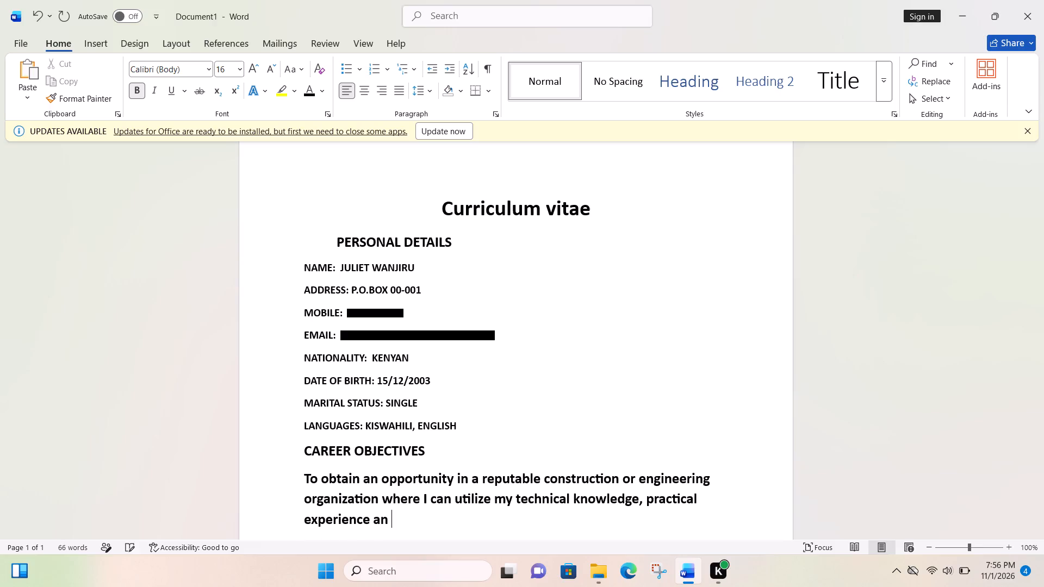
key("BackSpace")
key("d")
key("space")
Continue the career objectives sentence with "professional skills".
type("professional s")
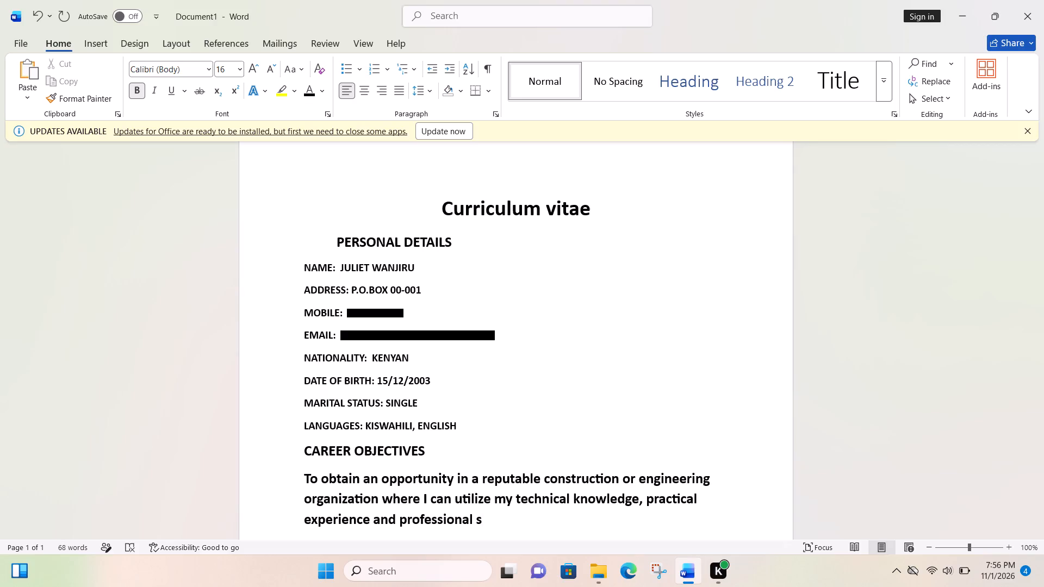
key("i")
key("BackSpace")
type("kils")
key("BackSpace")
key("s")
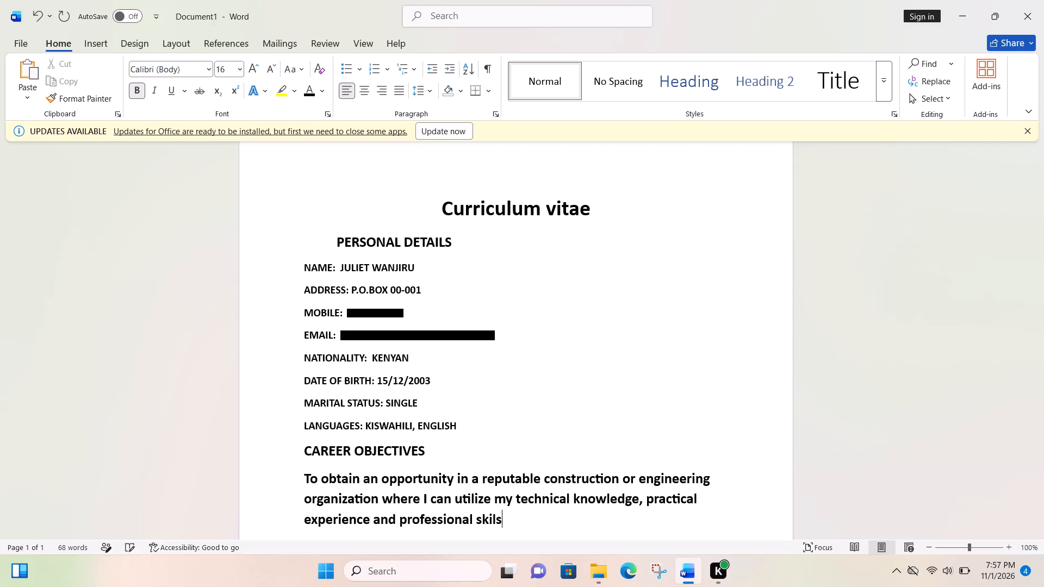
key("BackSpace")
key("l")
key("s")
Continue the career objectives sentence with "to contribute to quality project".
key("space")
type("to co")
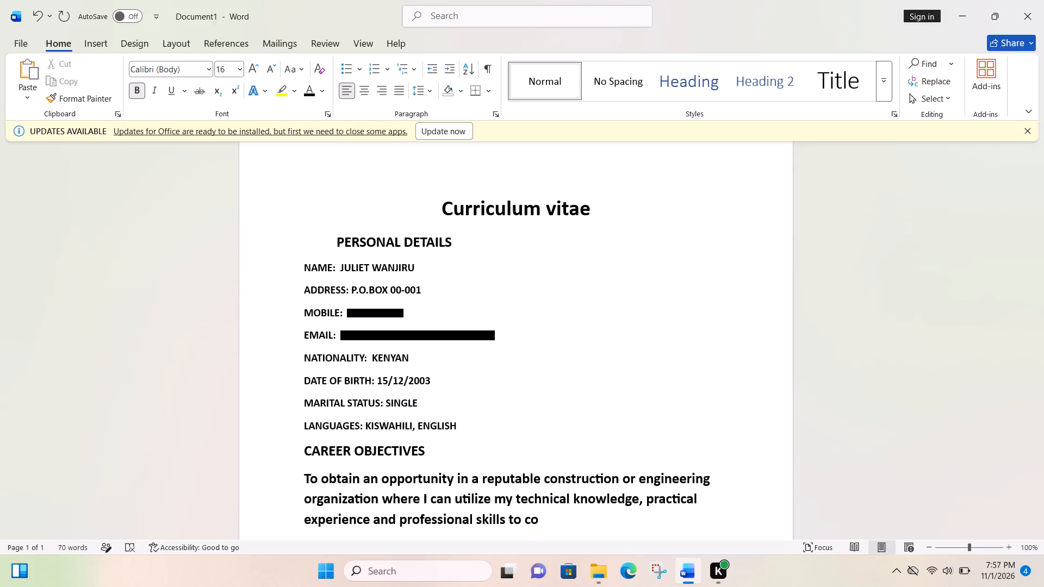
type("ntribute")
key("space")
type("to")
key("space")
type("quality")
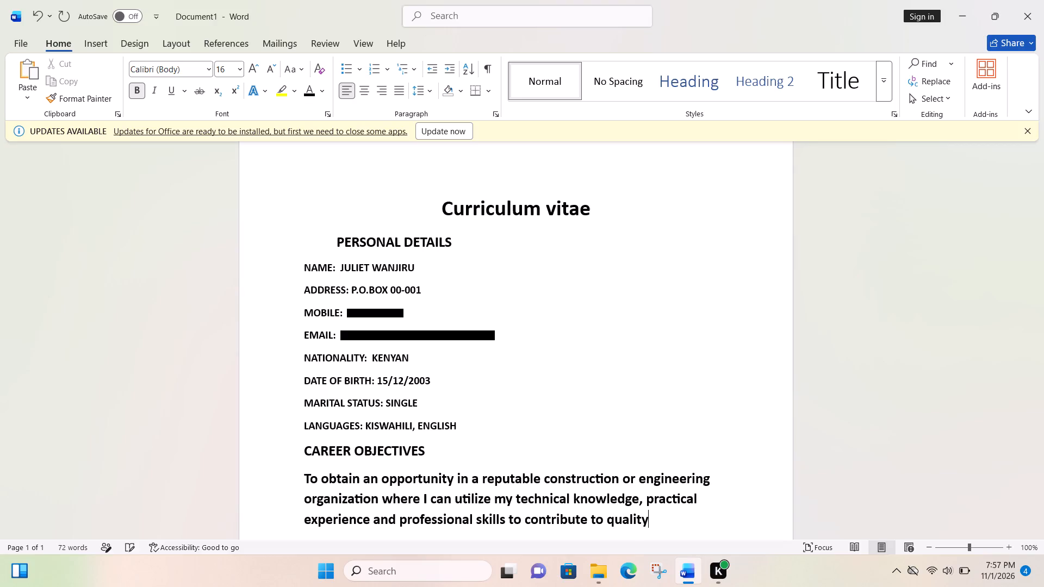
key("space")
key("p")
type("roject")
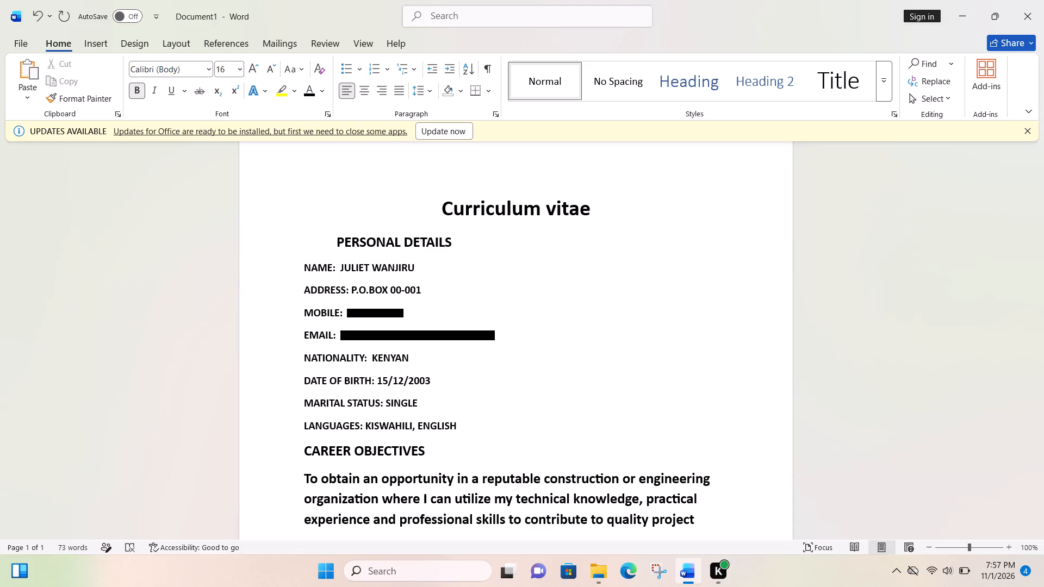
Add the word "deliverly" after "quality project" in the career objectives sentence.
key("space")
type("delivering")
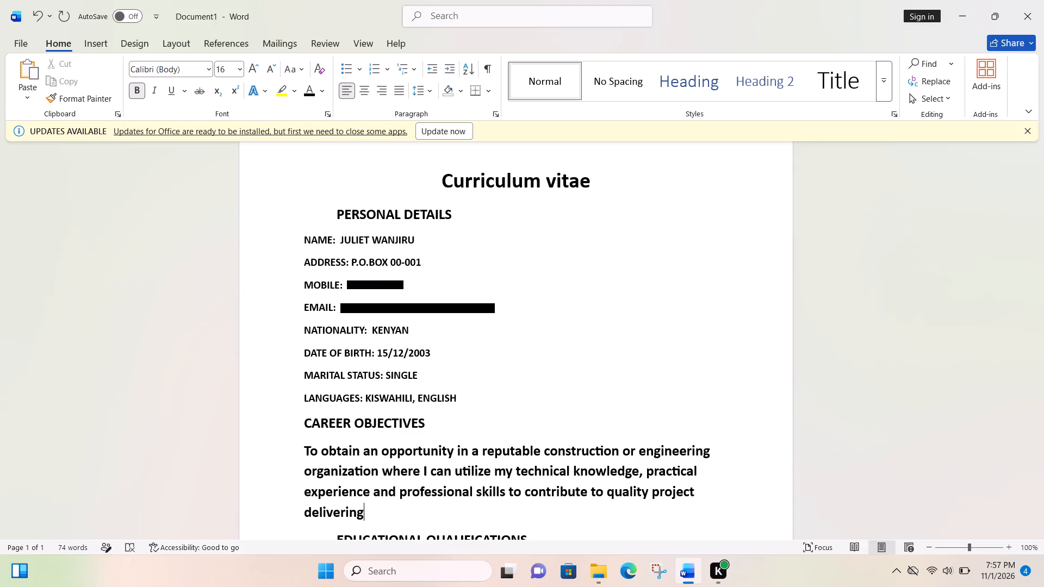
key("BackSpace")
key("BackSpace")
key("BackSpace")
type("ly")
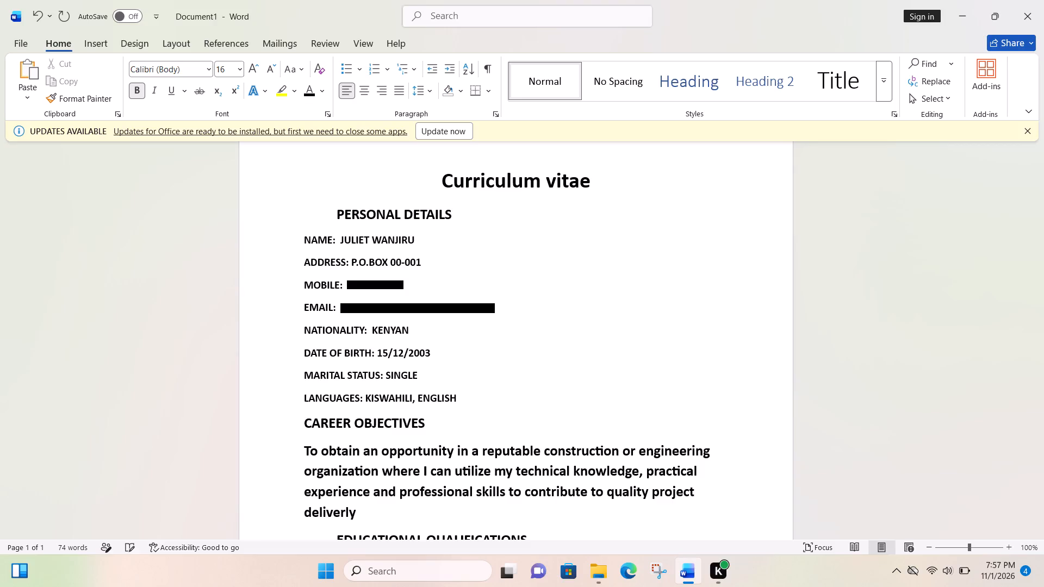
key("space")
Continue the career objectives sentence with "while developing my carrer in civil engineering".
type("while de")
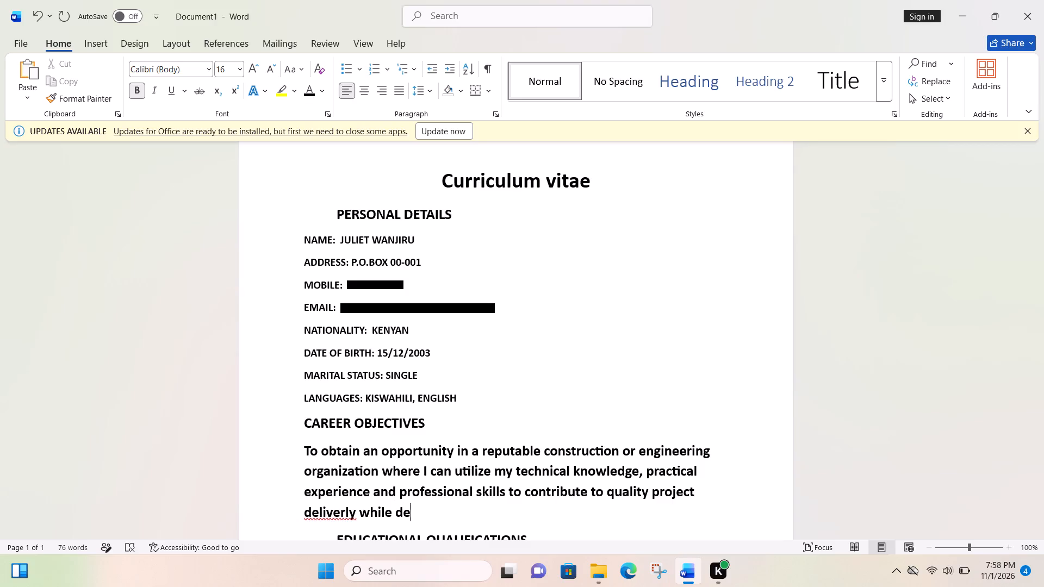
key("v")
key("e")
type("loping")
key("space")
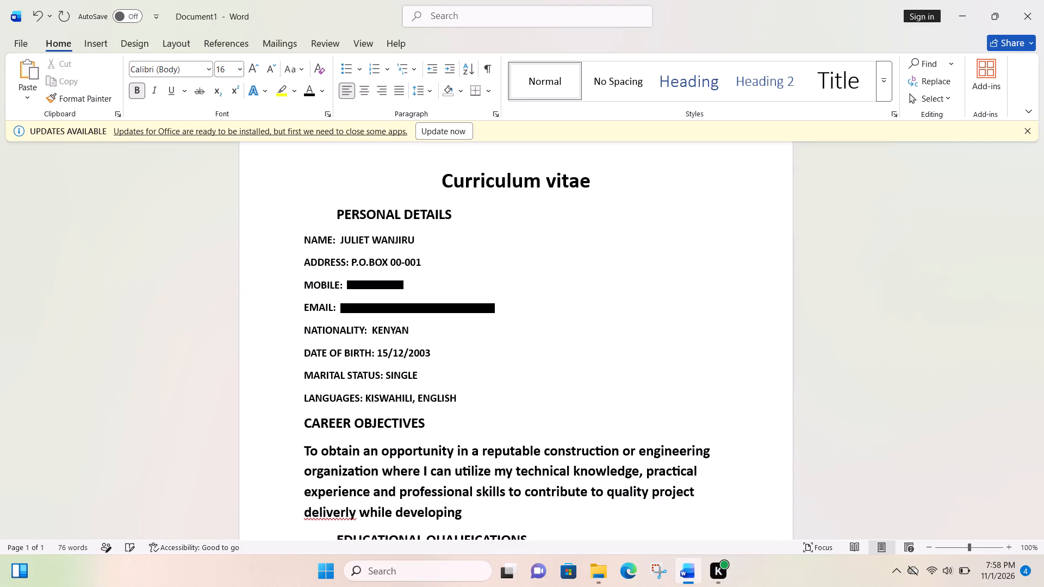
type("my carrer in civil engi")
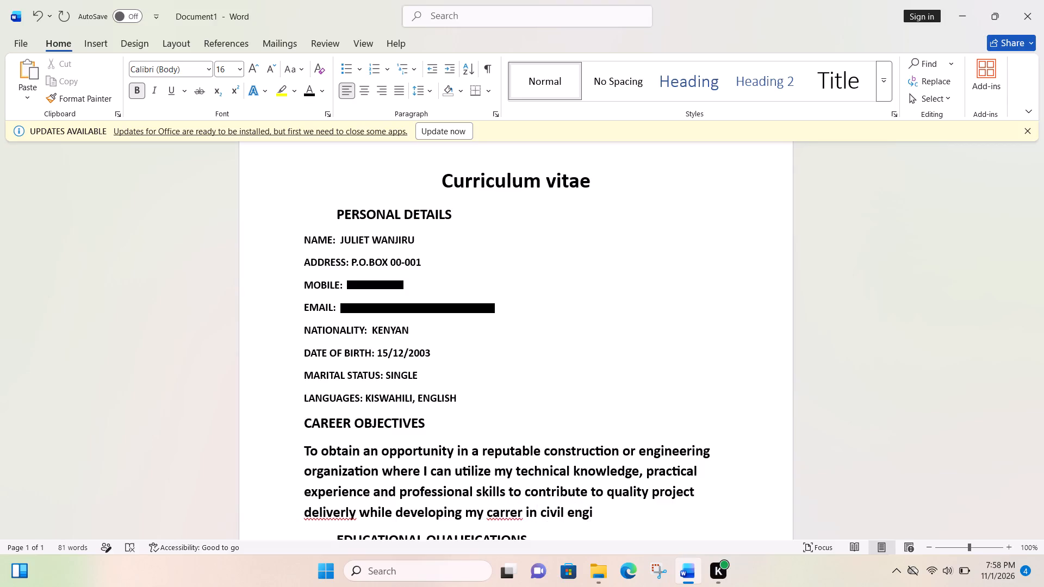
type("neer")
type("in")
key("g")
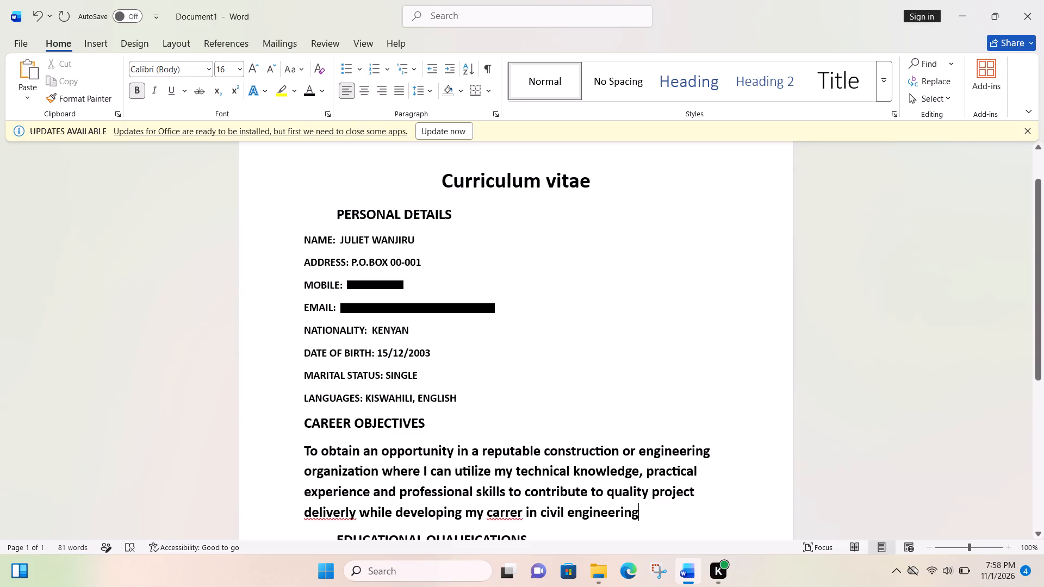
Correct the misspelled words in the last line of the career objectives paragraph to "career" and "delivery", and return to the sentence's end.
left_click(508, 515)
key("BackSpace")
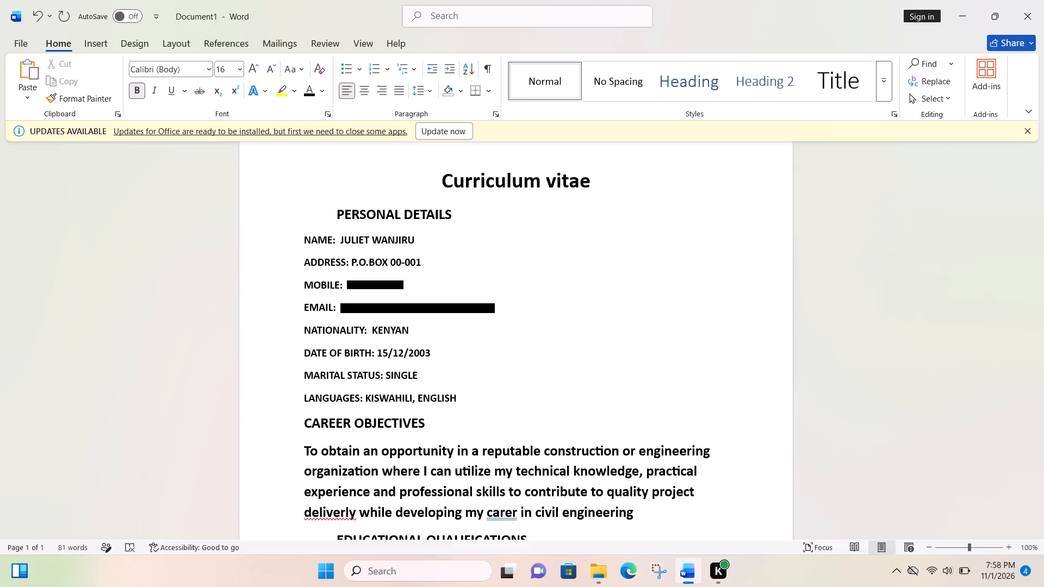
key("e")
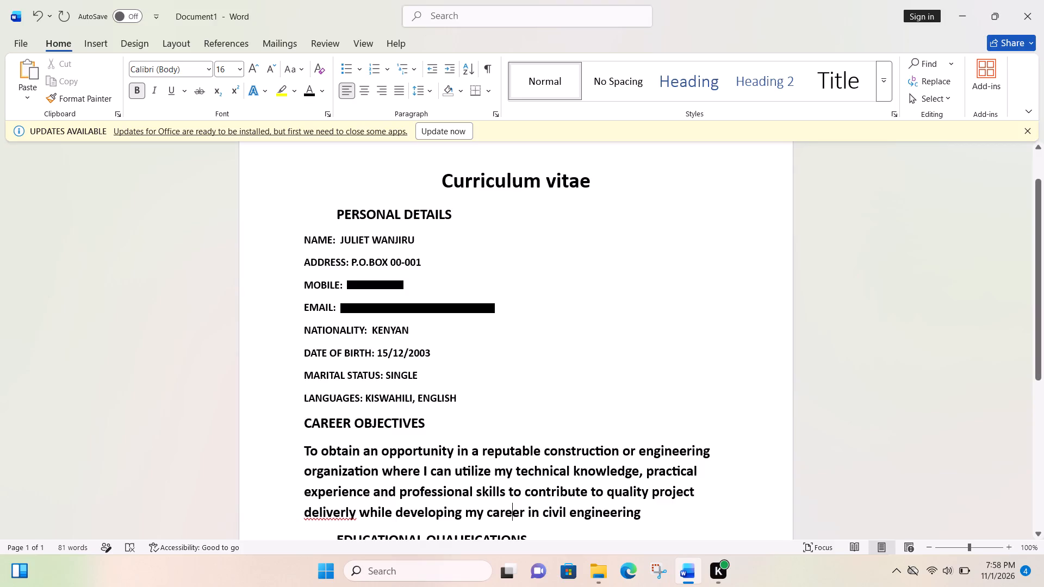
key("BackSpace")
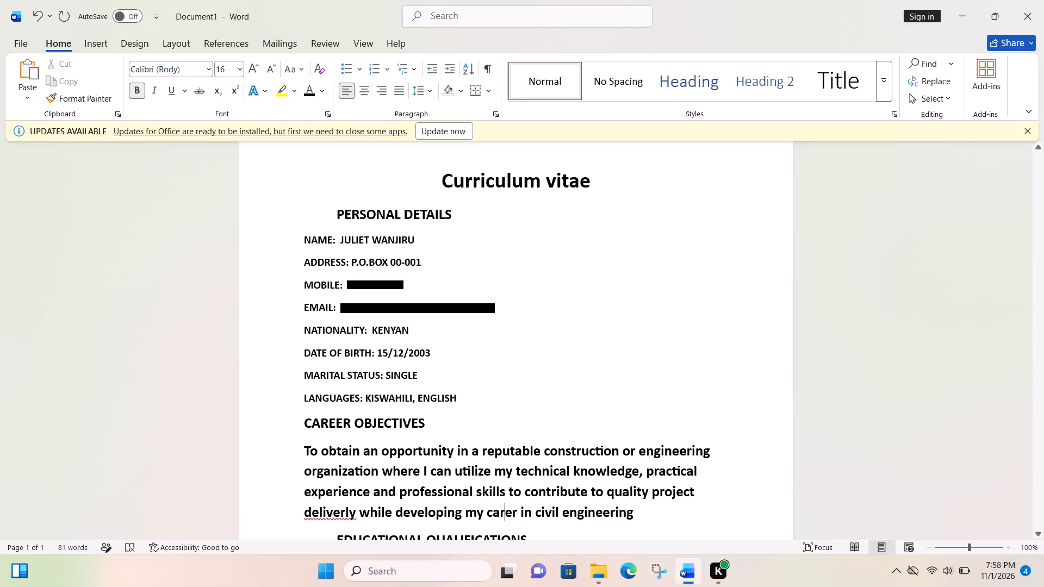
left_click(349, 510)
key("e")
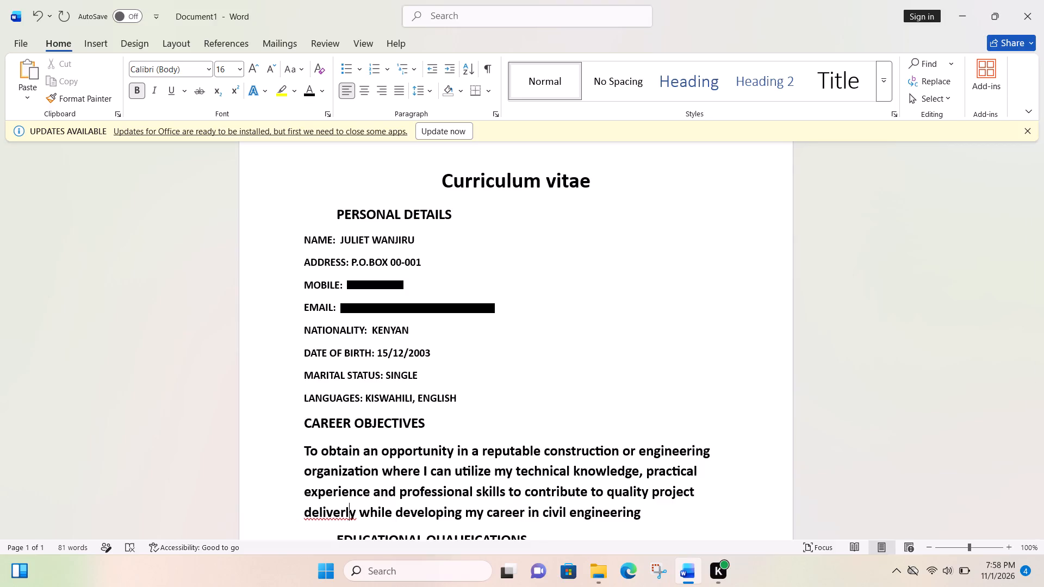
key("BackSpace")
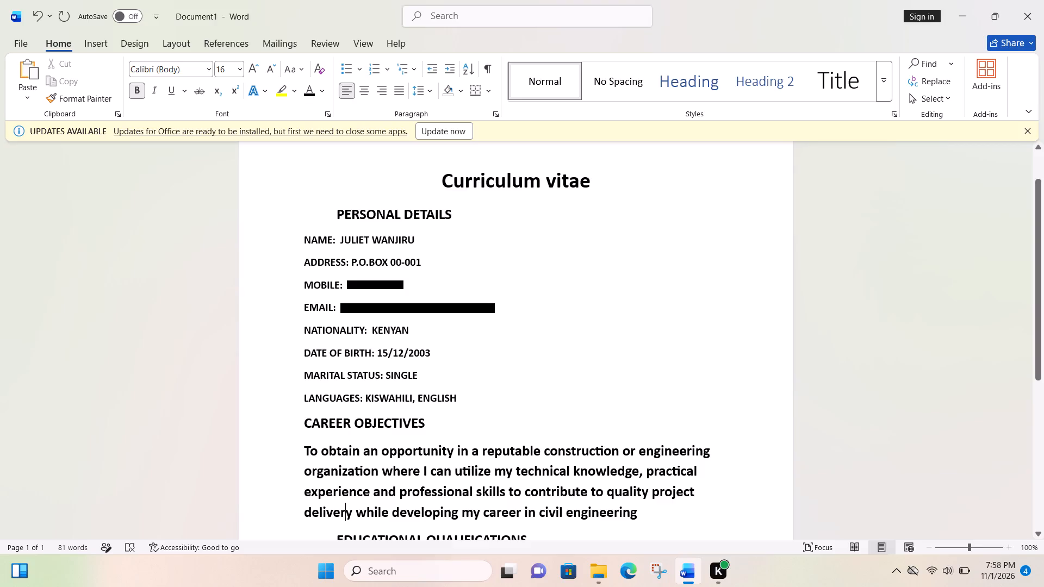
left_click(636, 517)
End the career objectives sentence with a period.
key("period")
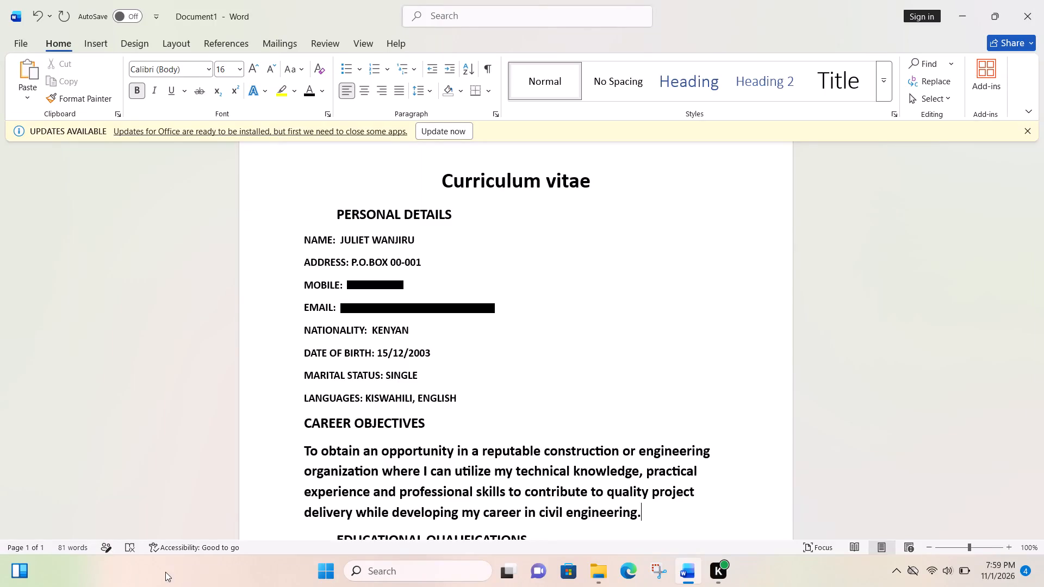
Set the first line of the career objectives paragraph, "To obtain an opportunity" through "engineering", to font size 12.
left_click(280, 463)
right_click_drag(280, 463, 384, 484)
right_click(384, 484)
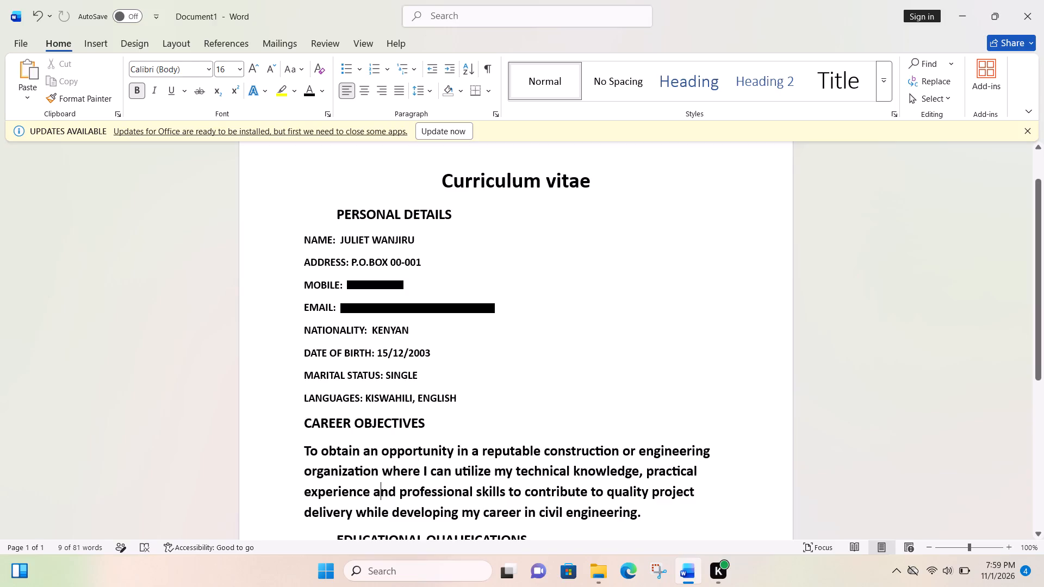
left_click(295, 449)
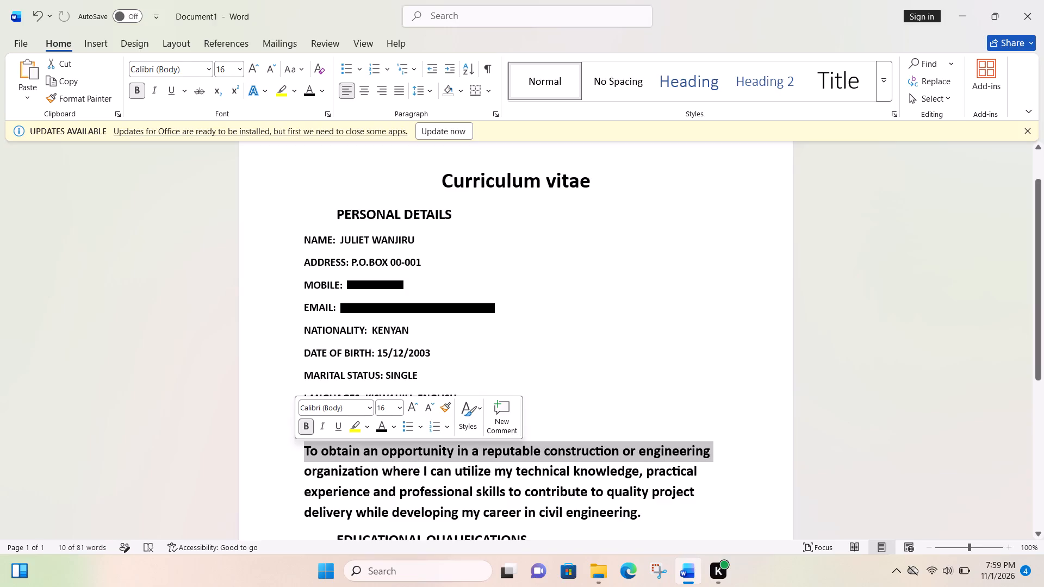
left_click(399, 407)
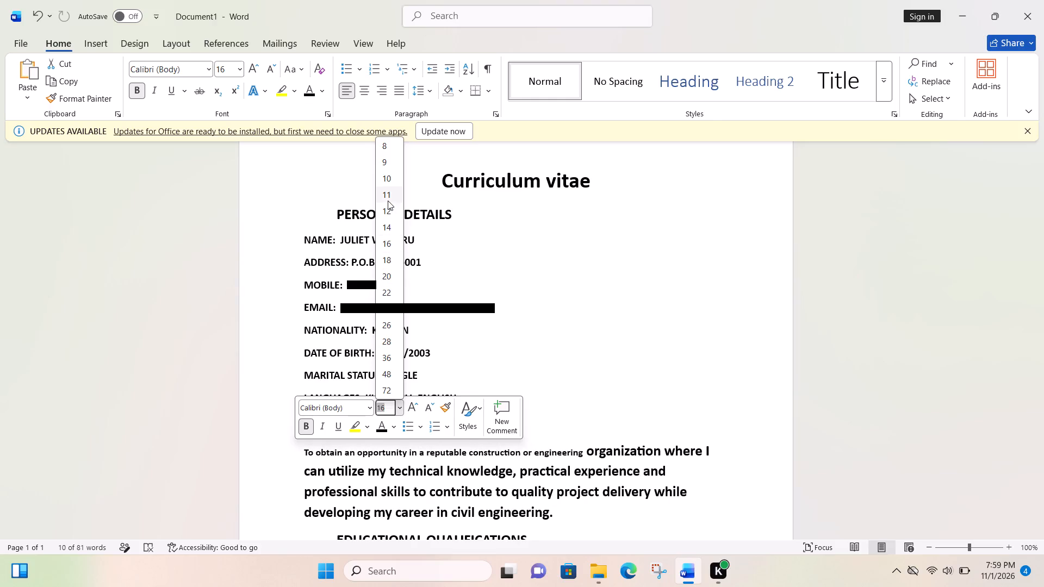
left_click(388, 211)
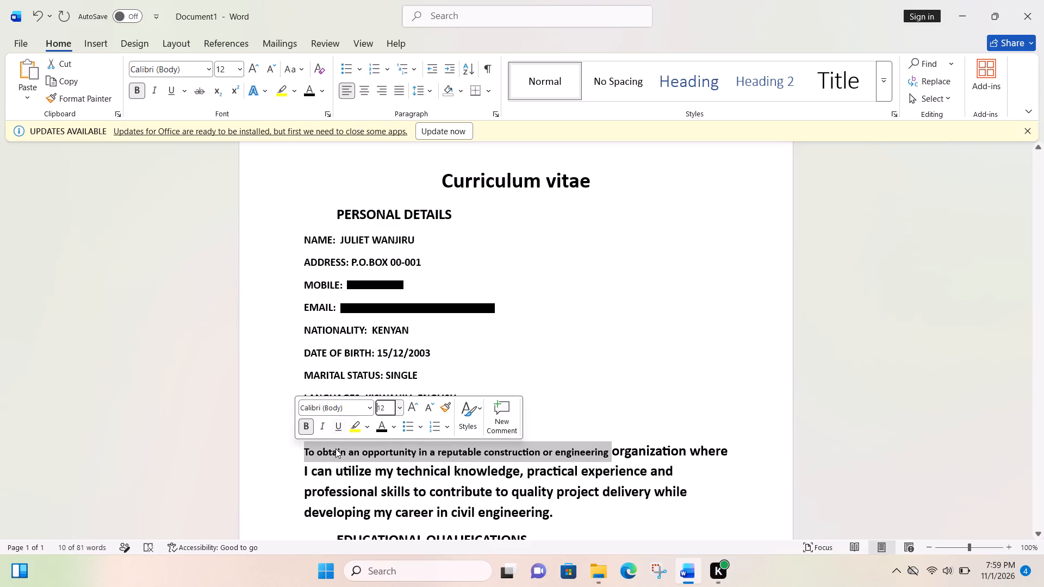
Set the career objectives text from "I can utilize my technical knowledge" through "project delivery while" to font size 12.
left_click(334, 472)
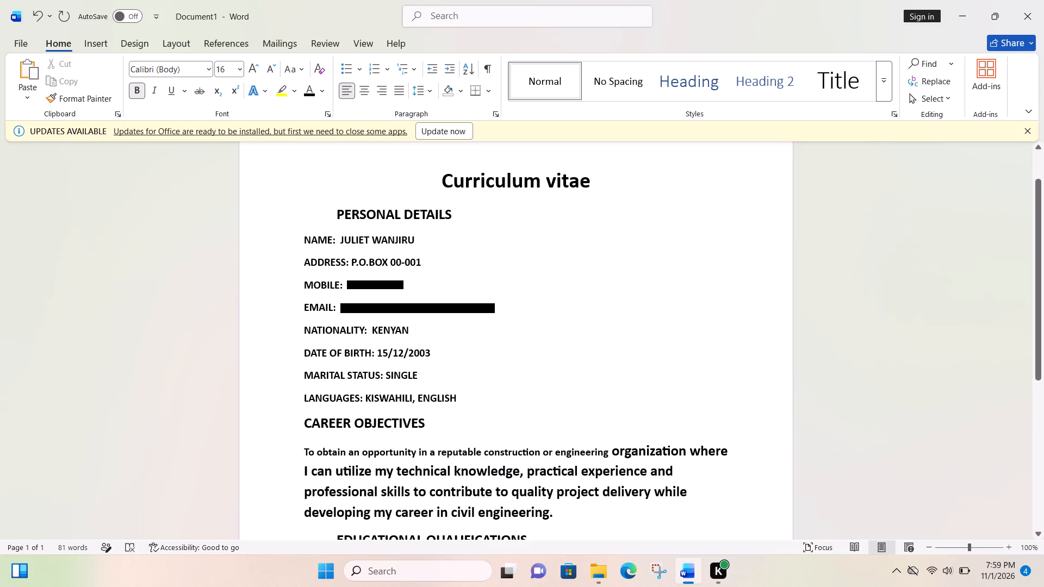
left_click(300, 467)
left_click_drag(300, 467, 383, 479)
left_click_drag(383, 479, 699, 490)
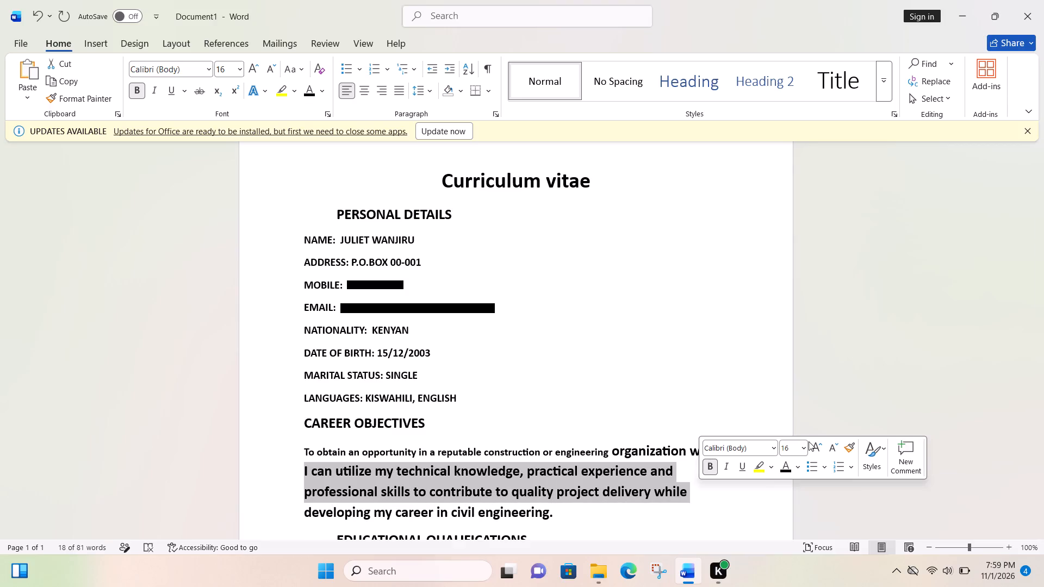
left_click(805, 442)
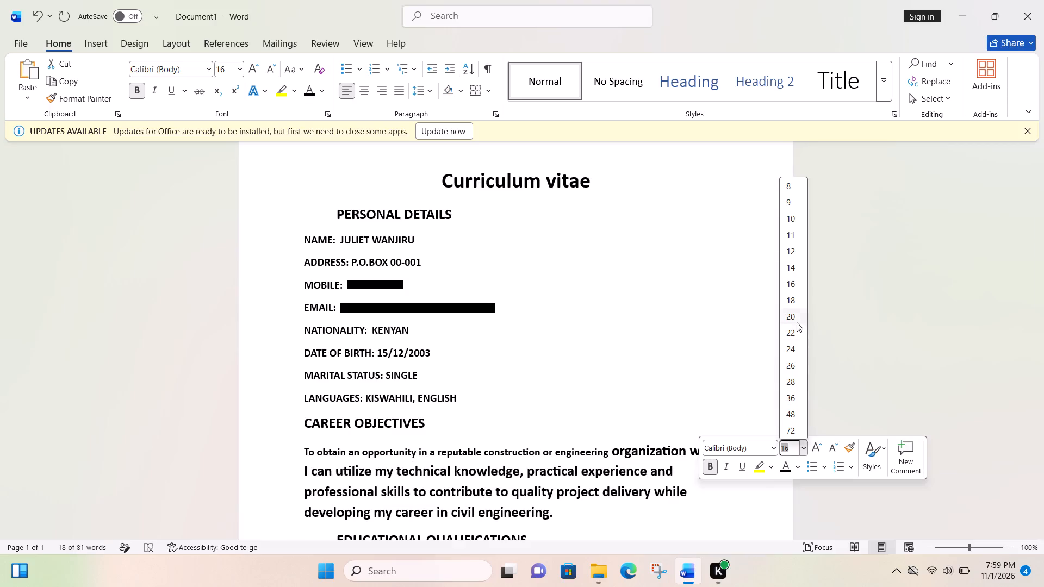
left_click(798, 252)
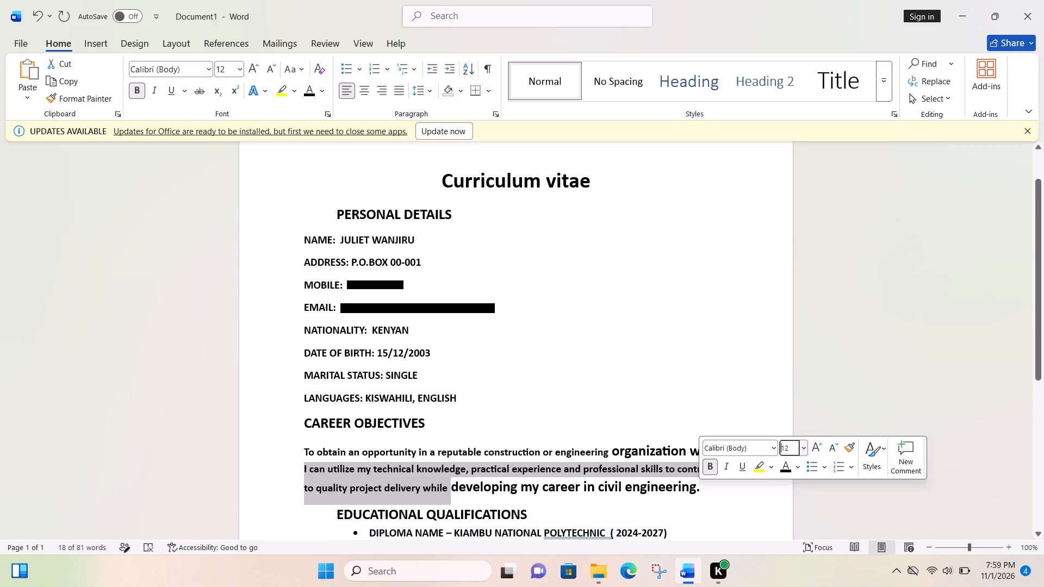
Set the text from "while developing my career in civil engineering." through the EDUCATIONAL QUALIFICATIONS heading to font size 12.
left_click(446, 495)
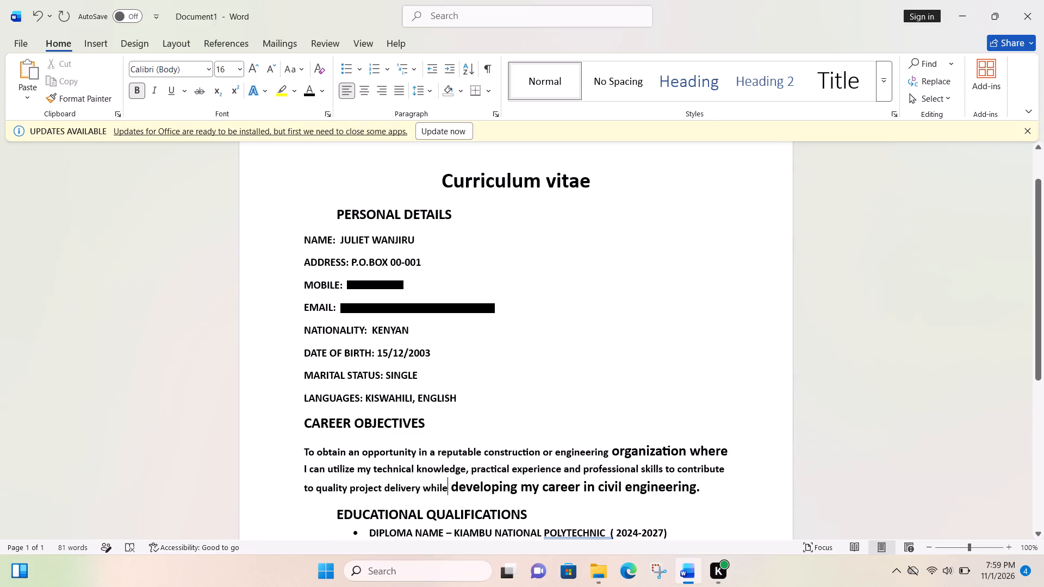
left_click_drag(446, 495, 482, 480)
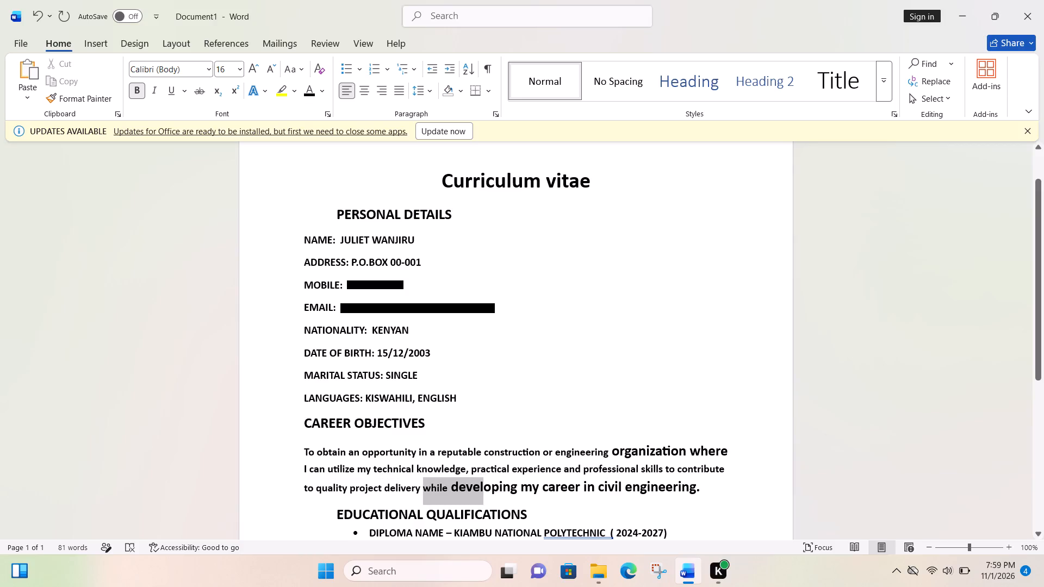
left_click_drag(482, 480, 695, 517)
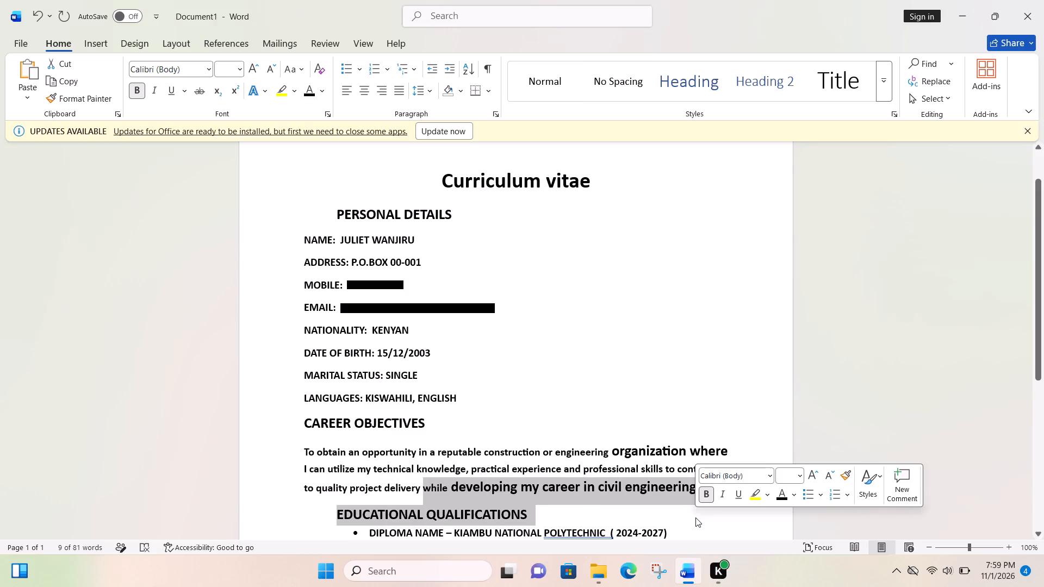
left_click(797, 471)
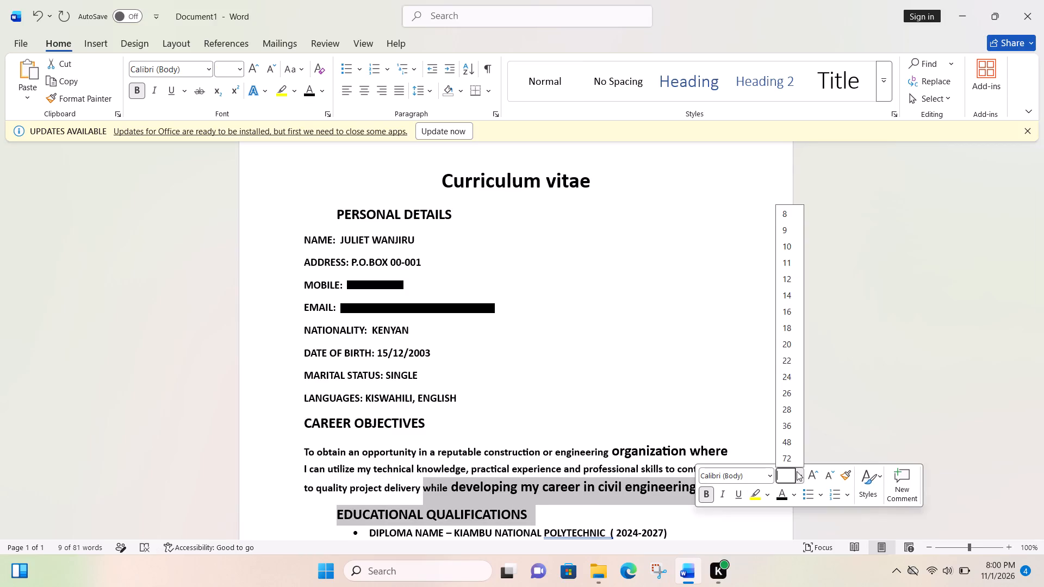
left_click(799, 282)
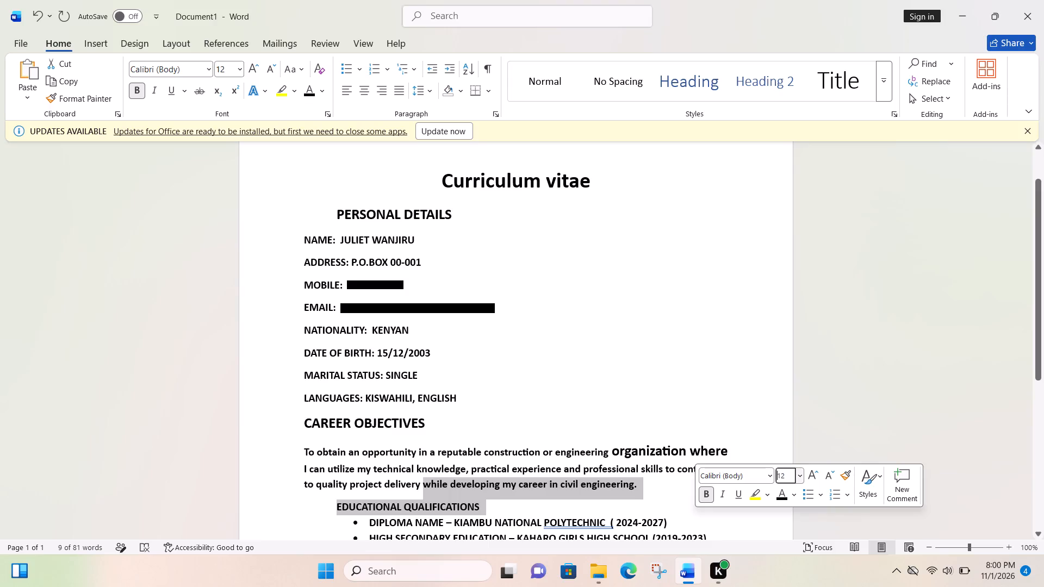
Set the remaining larger words "organization where" in the career objectives paragraph to font size 12.
left_click(614, 454)
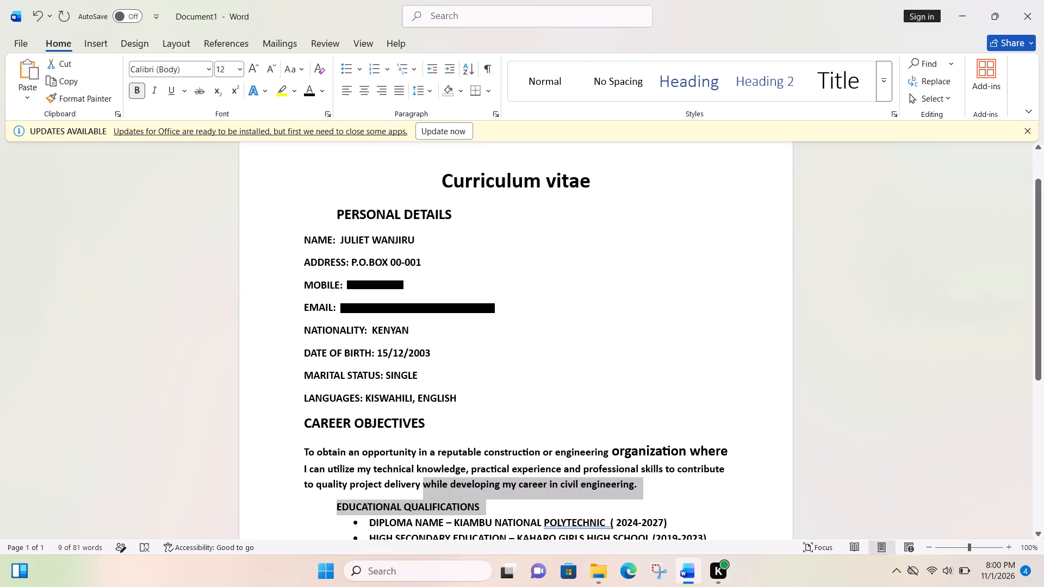
right_click_drag(614, 454, 608, 454)
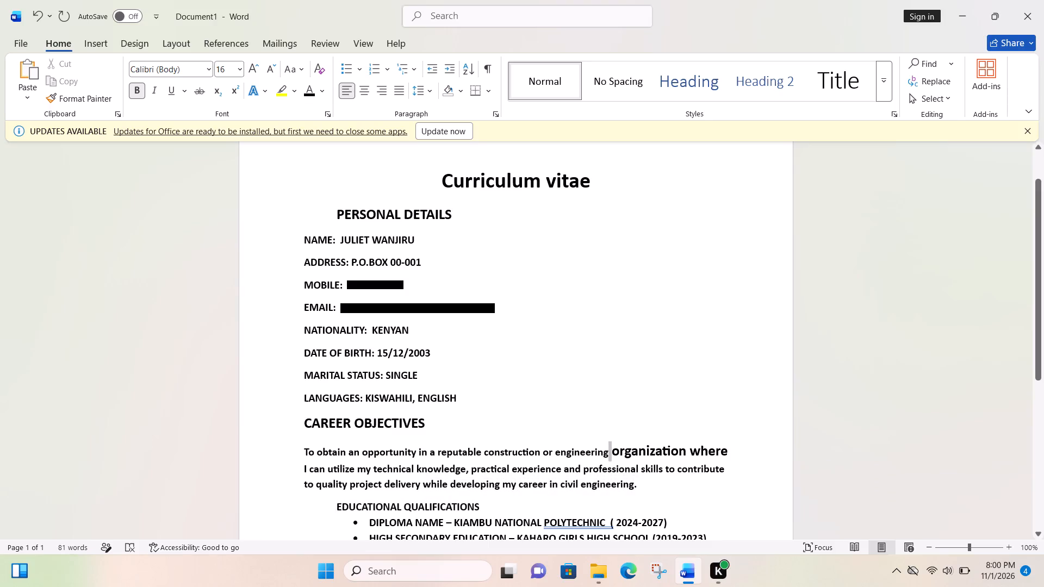
right_click_drag(608, 454, 762, 457)
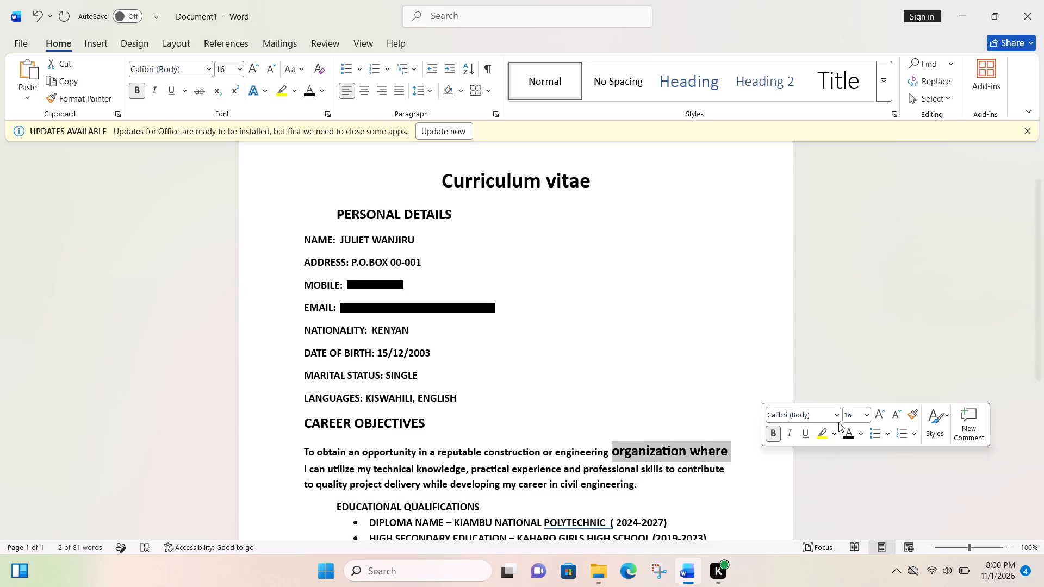
left_click(862, 418)
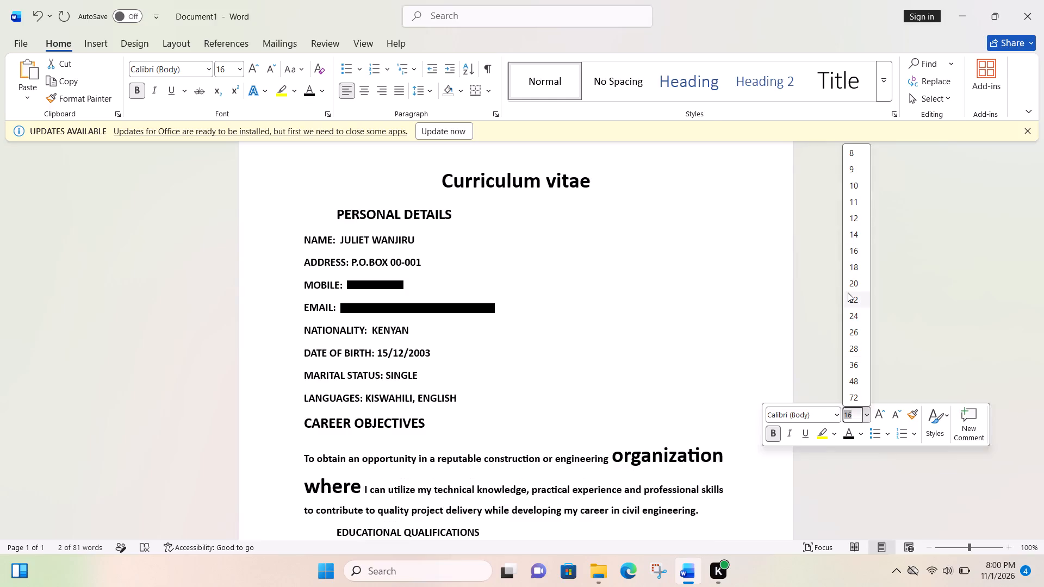
left_click(859, 218)
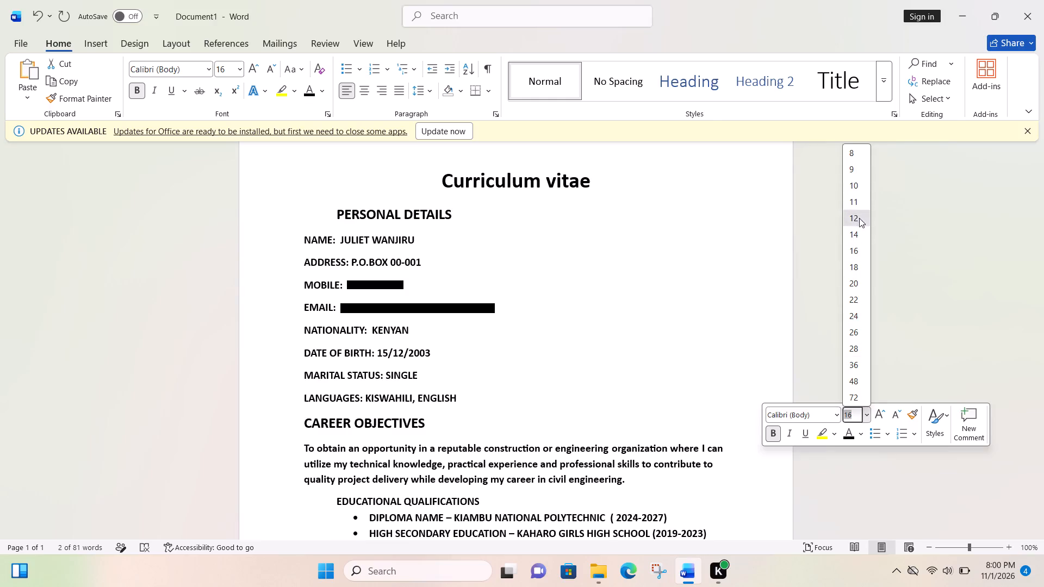
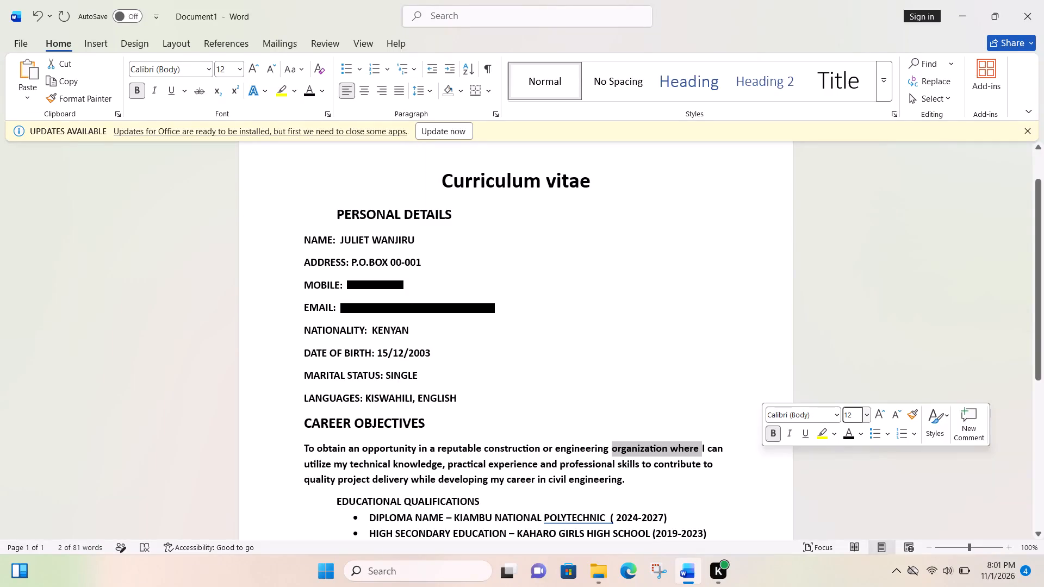
Delete the EDUCATIONAL QUALIFICATIONS heading and its indent, leaving an empty line below the career objectives paragraph.
left_click(714, 322)
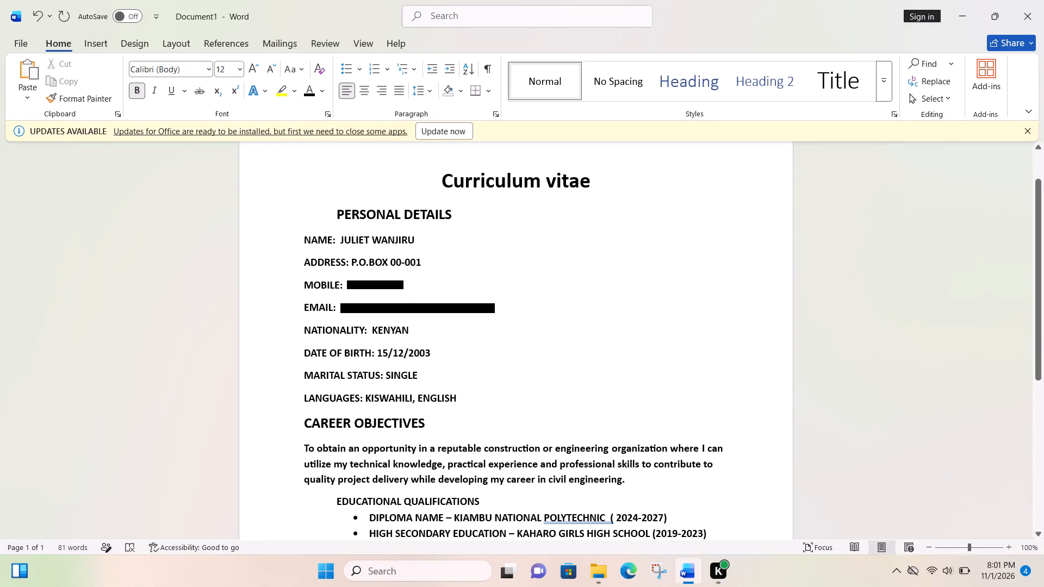
left_click(484, 504)
left_click(484, 504)
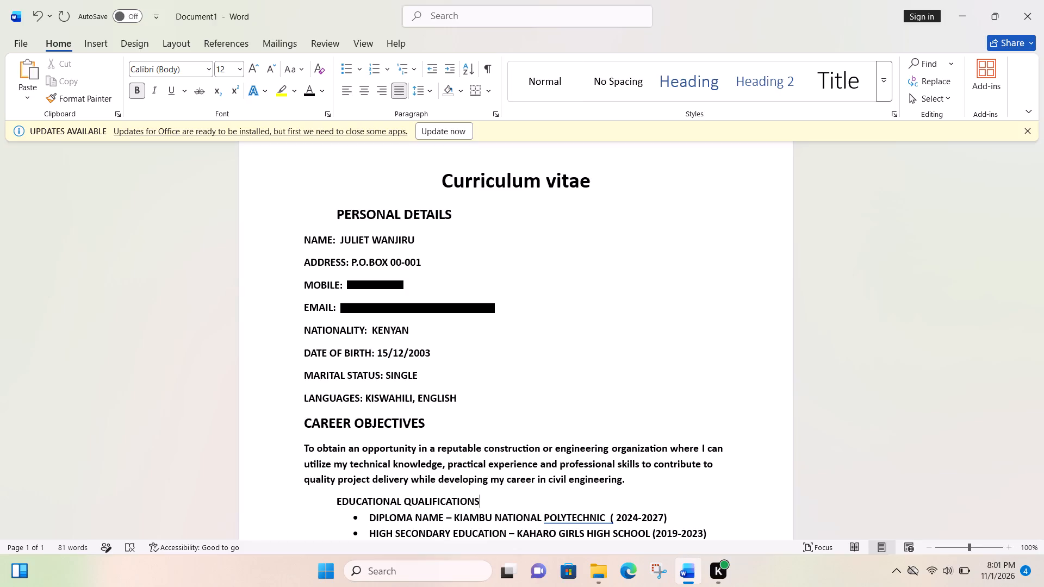
key("BackSpace")
key("BackSpace")
key("BackSpace")
key("BackSpace")
key("BackSpace")
key("BackSpace")
key("BackSpace")
key("BackSpace")
key("BackSpace")
key("BackSpace")
key("BackSpace")
key("BackSpace")
key("BackSpace")
key("BackSpace")
key("BackSpace")
key("BackSpace")
key("BackSpace")
key("BackSpace")
key("BackSpace")
key("BackSpace")
key("BackSpace")
key("BackSpace")
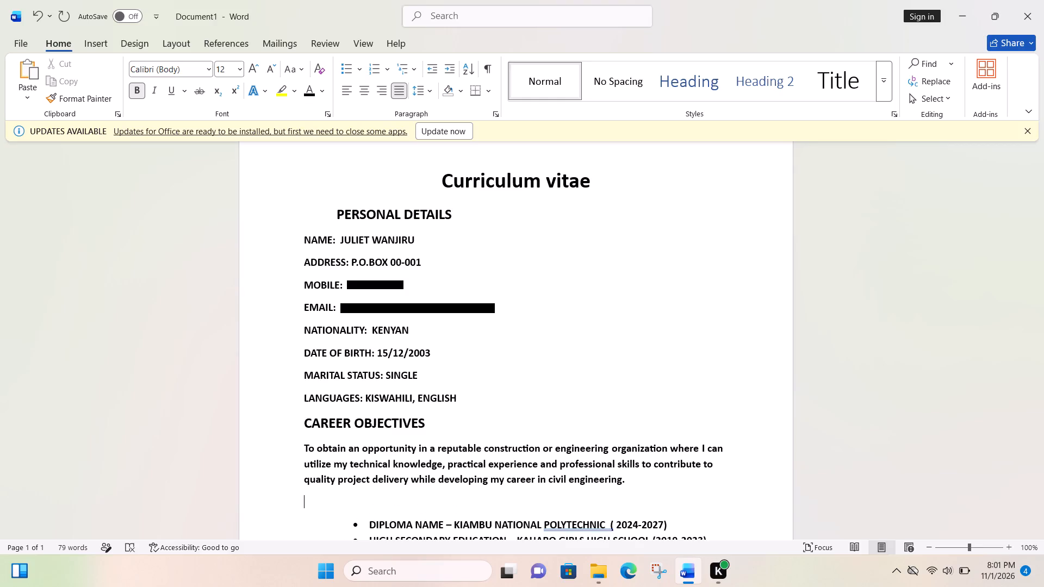
Enter "EDUCATION BACKGROUND" as the new heading on the empty line below the career objectives paragraph.
key("e")
key("BackSpace")
key("e")
type("DUCAT")
type("ION")
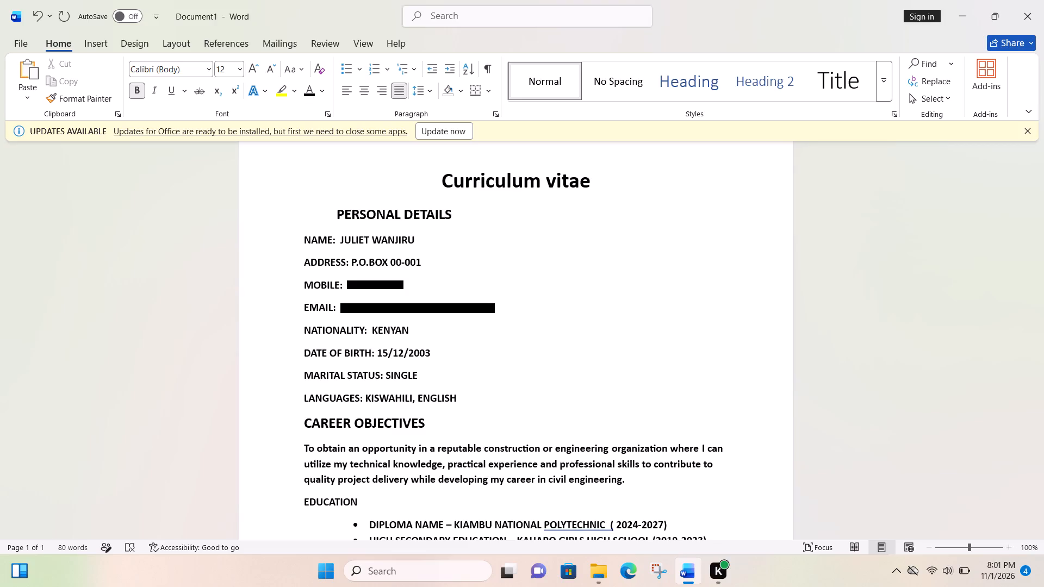
key("space")
type("B")
key("a")
type("CK")
type("GROU")
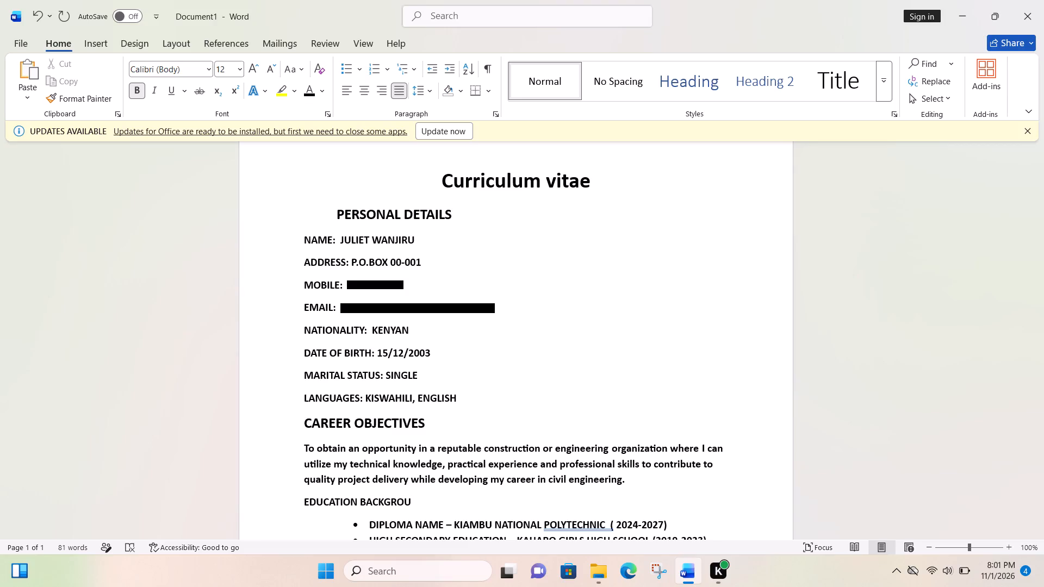
type("NG")
key("BackSpace")
key("d")
Set the EDUCATION BACKGROUND heading to font size 16, matching the CAREER OBJECTIVES heading.
left_click(299, 423)
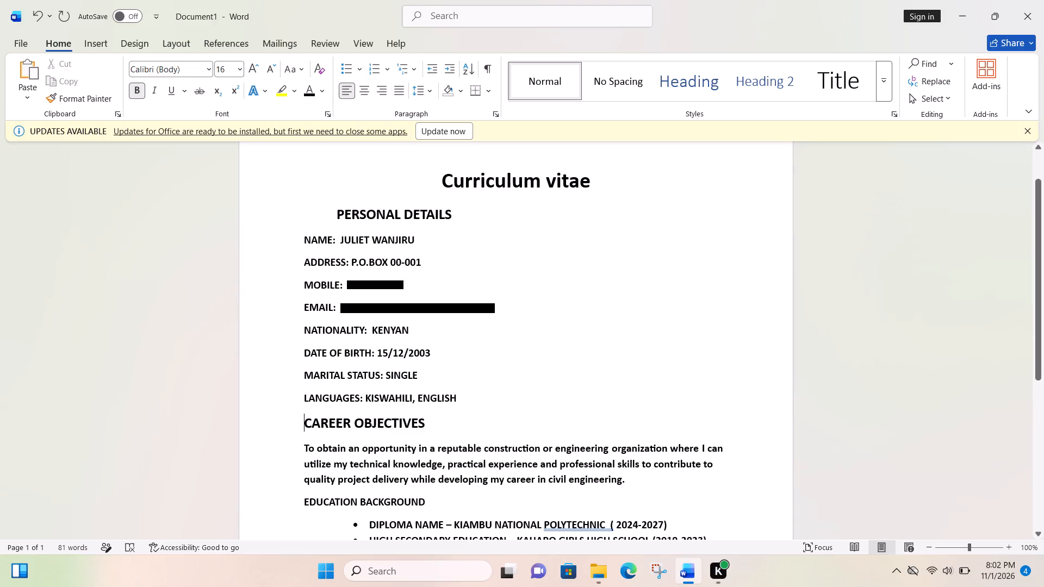
right_click_drag(299, 423, 369, 416)
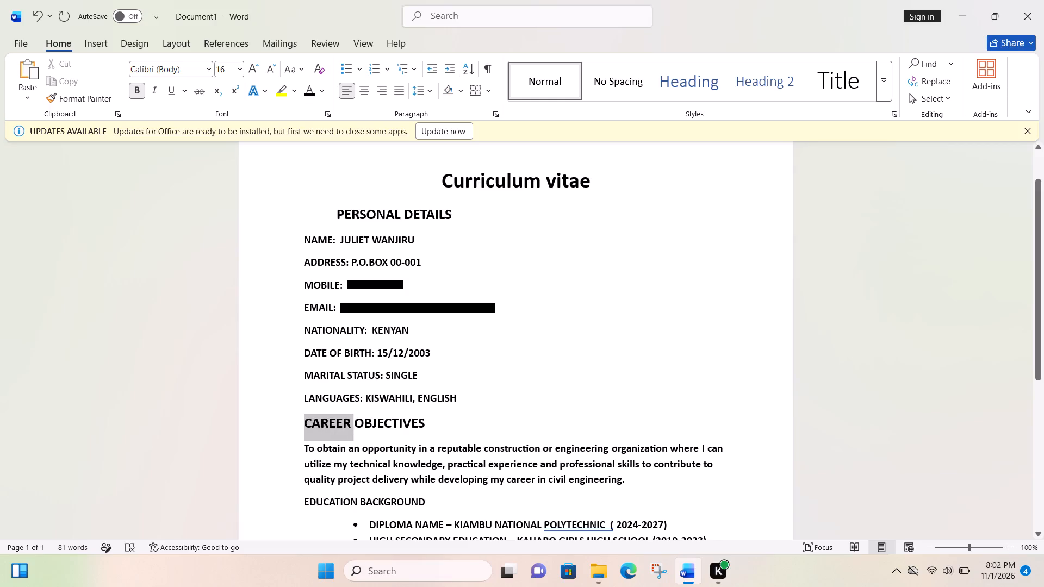
right_click_drag(369, 416, 451, 420)
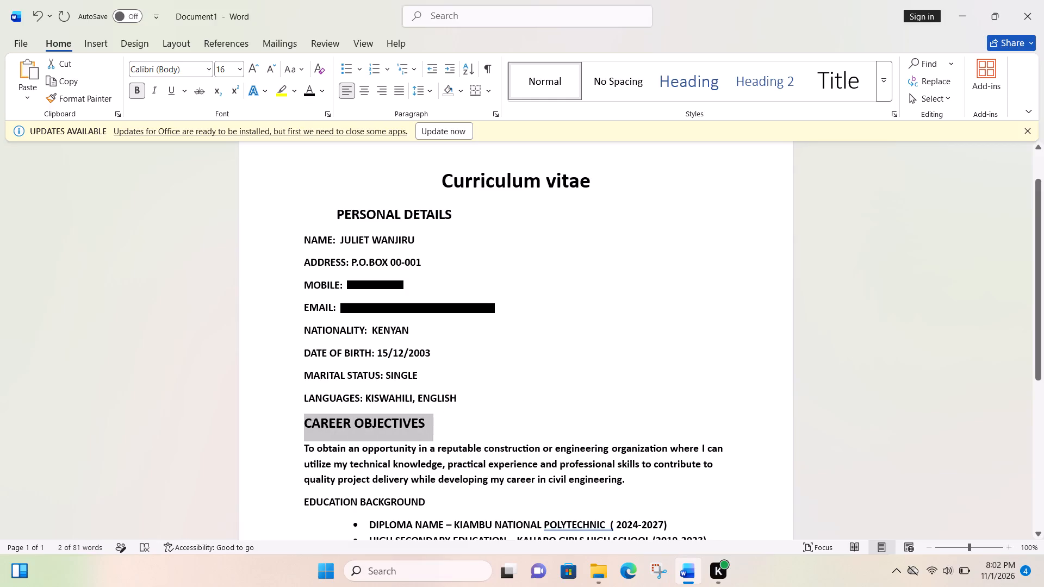
left_click(301, 500)
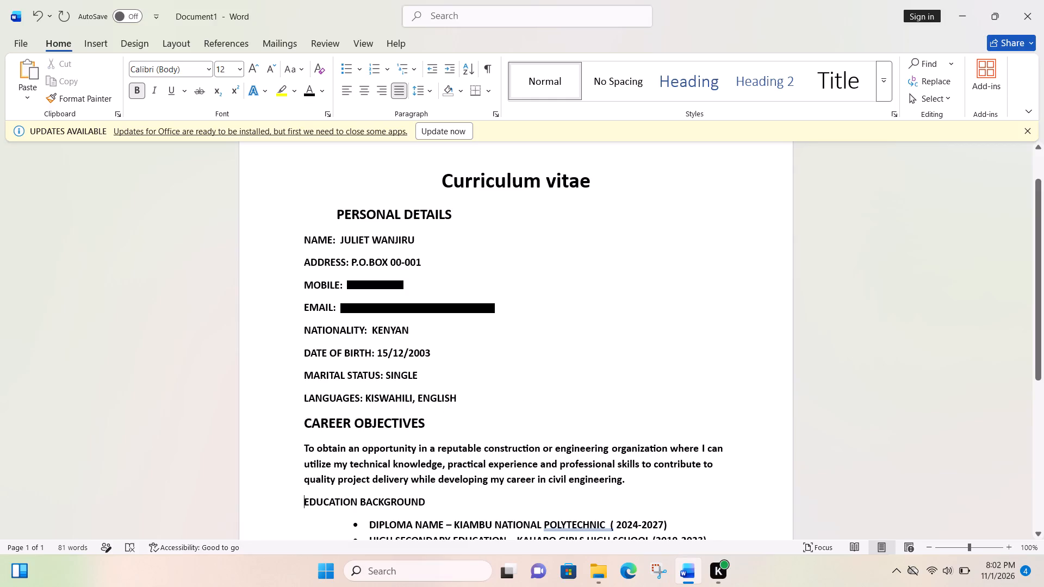
left_click_drag(301, 500, 314, 506)
left_click_drag(314, 506, 474, 515)
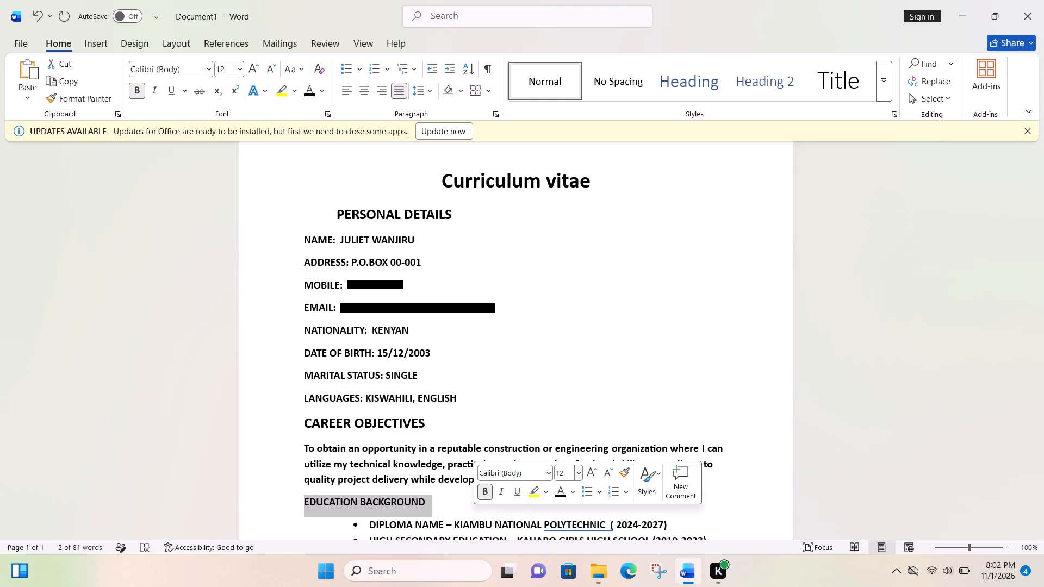
left_click(577, 473)
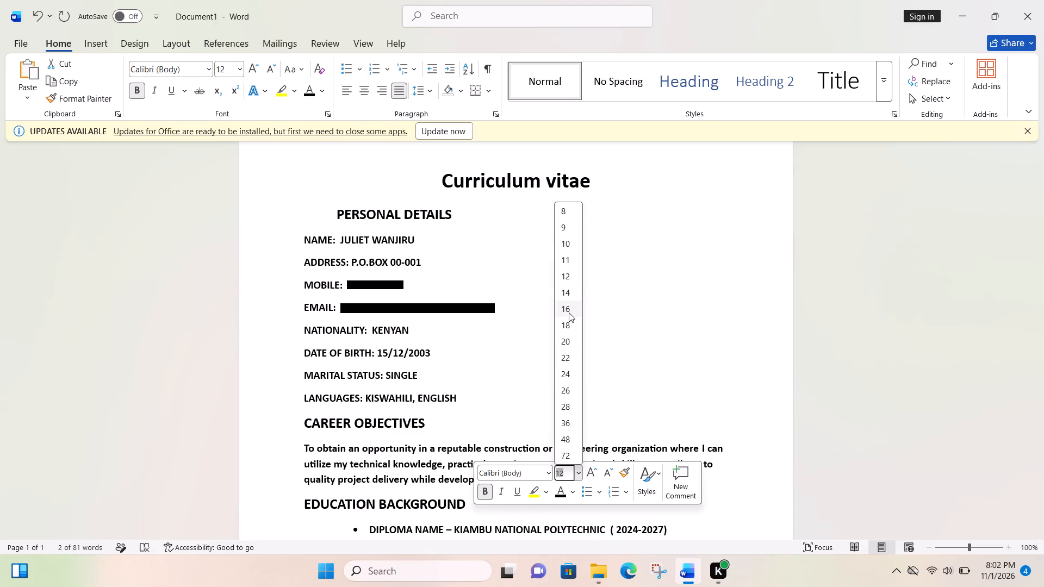
left_click(569, 313)
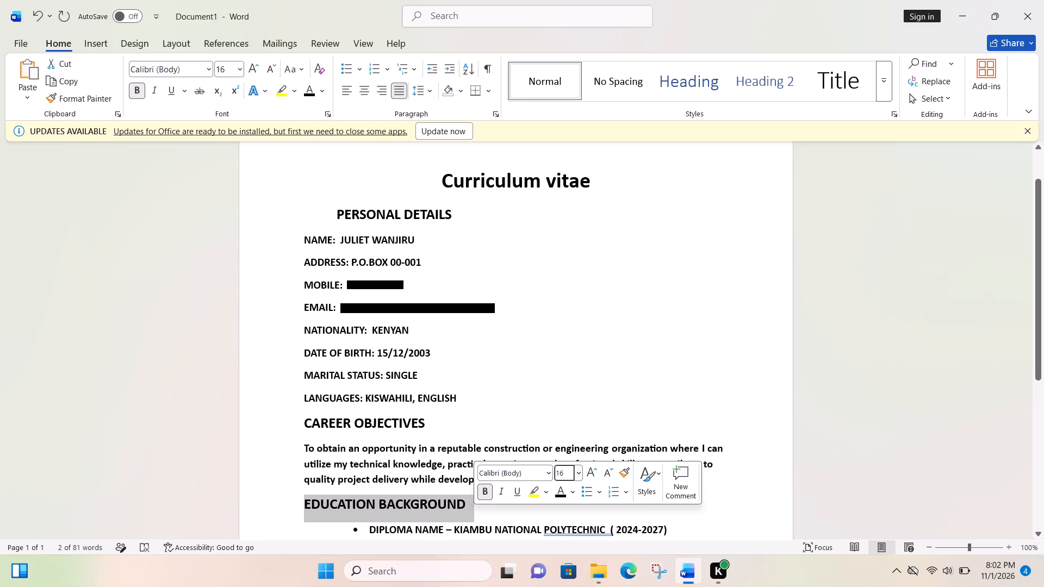
left_click(569, 313)
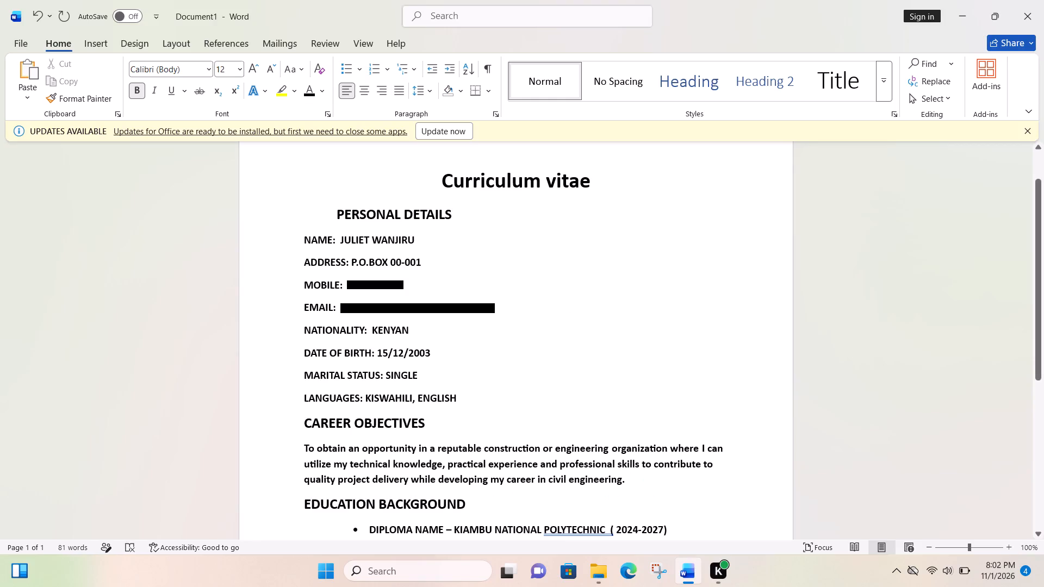
Delete the bullet "DIPLOMA NAME – KIAMBU NATIONAL POLYTECHNIC (2024-2027)" below the EDUCATION BACKGROUND heading.
left_click(669, 530)
key("BackSpace")
key("BackSpace")
key("BackSpace")
key("BackSpace")
key("BackSpace")
key("BackSpace")
key("BackSpace")
key("BackSpace")
key("BackSpace")
key("BackSpace")
key("BackSpace")
key("BackSpace")
key("BackSpace")
key("BackSpace")
key("BackSpace")
key("BackSpace")
key("BackSpace")
key("BackSpace")
key("BackSpace")
key("BackSpace")
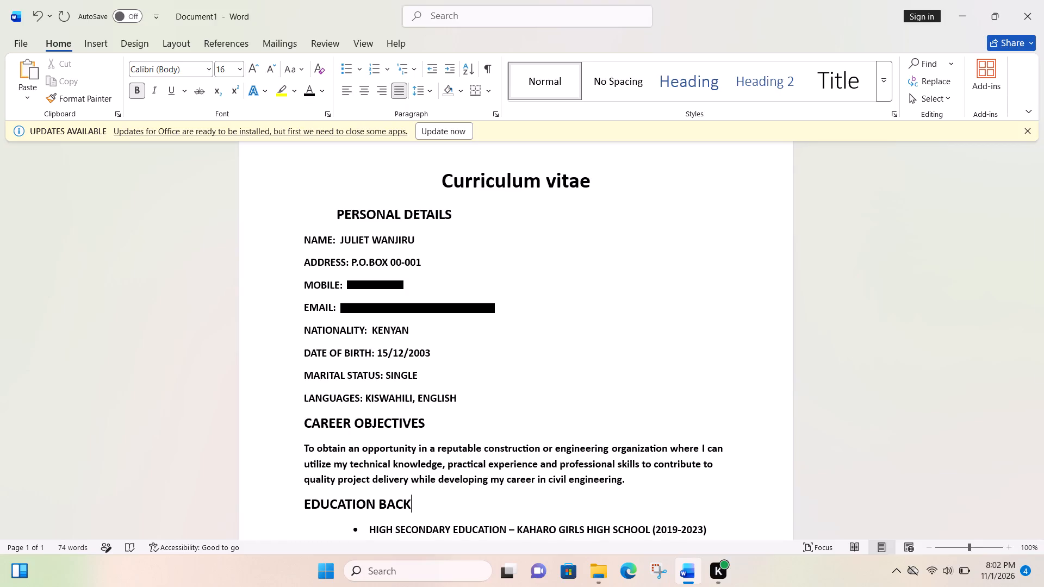
Re-enter the missing letters "GROUND" so the heading reads "EDUCATION BACKGROUND".
key("g")
type("ROUN")
key("d")
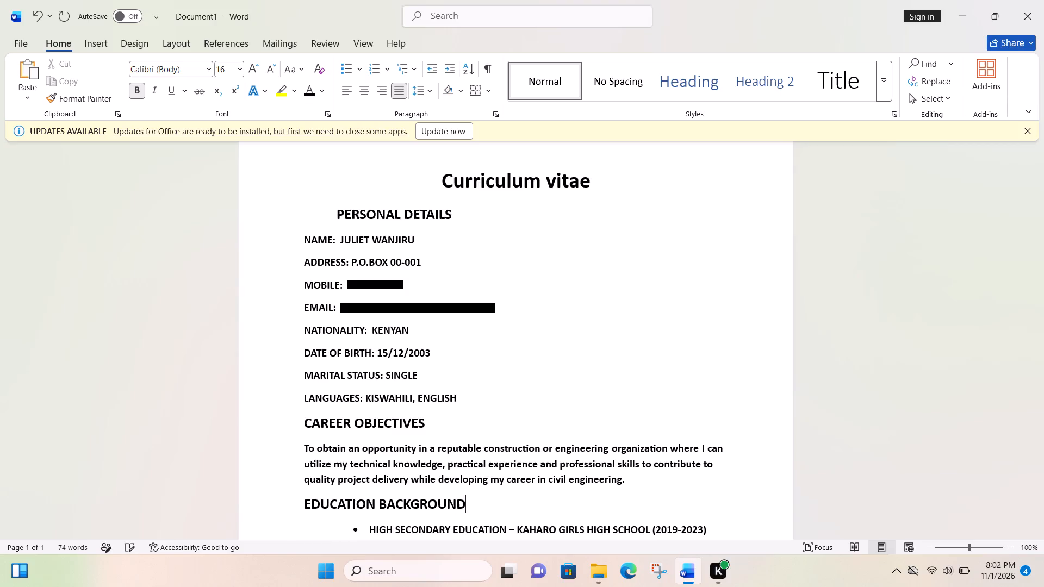
Add an empty bulleted line between the EDUCATION BACKGROUND heading and the HIGH SECONDARY EDUCATION bullet.
key("Return")
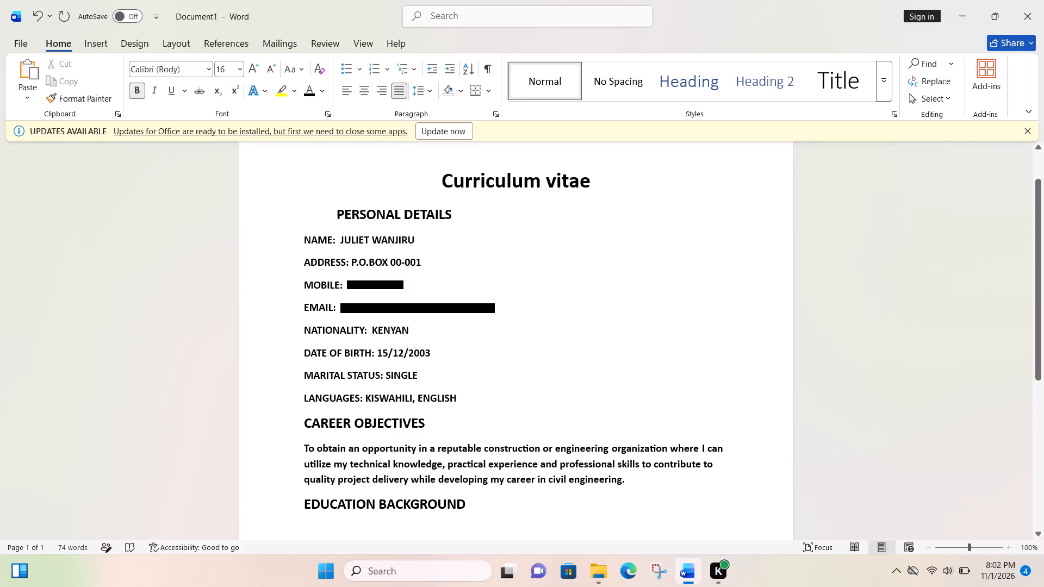
left_click_drag(1035, 371, 1041, 388)
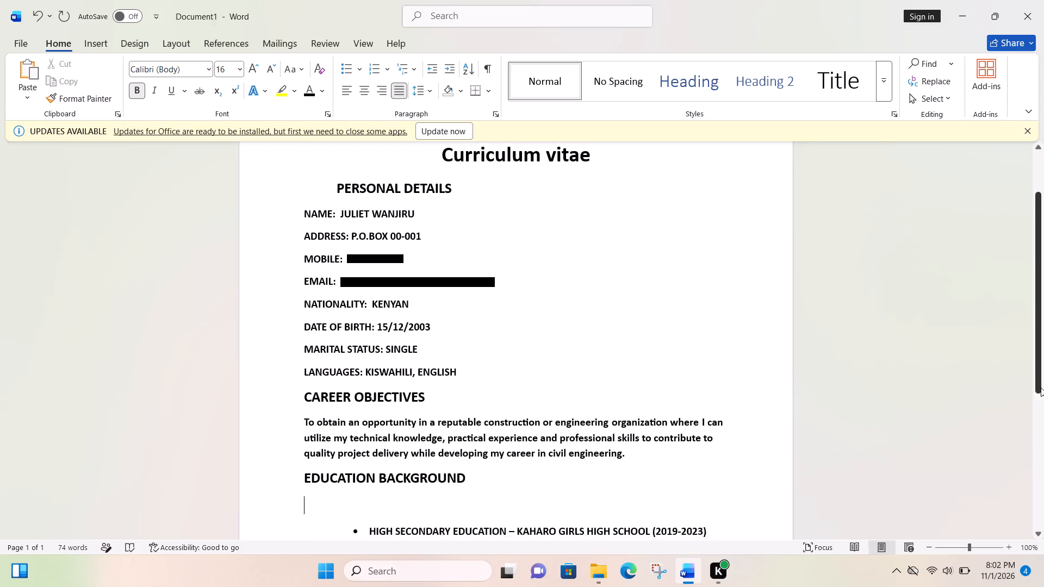
left_click_drag(1041, 388, 1043, 411)
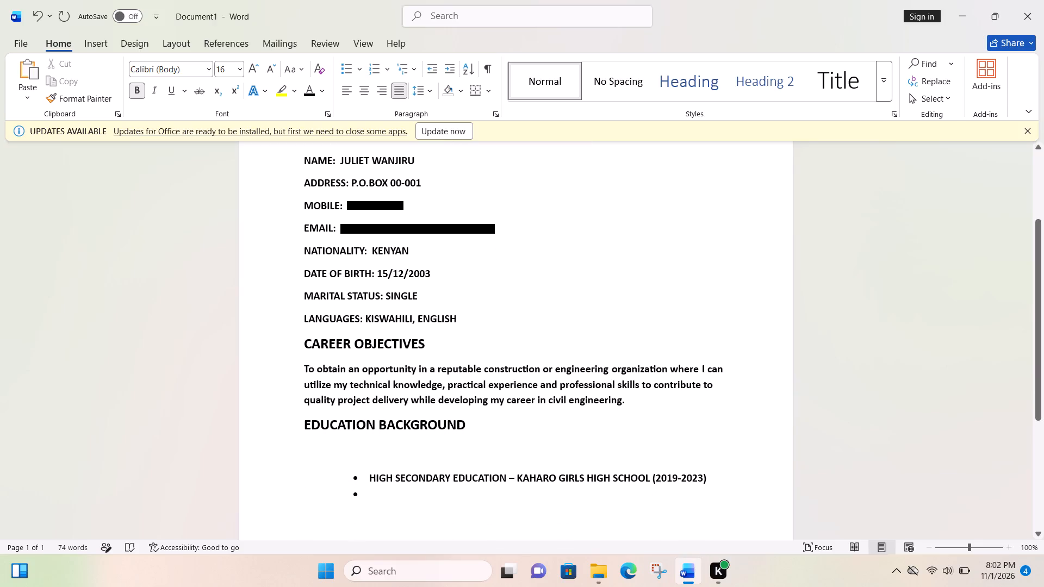
left_click(349, 66)
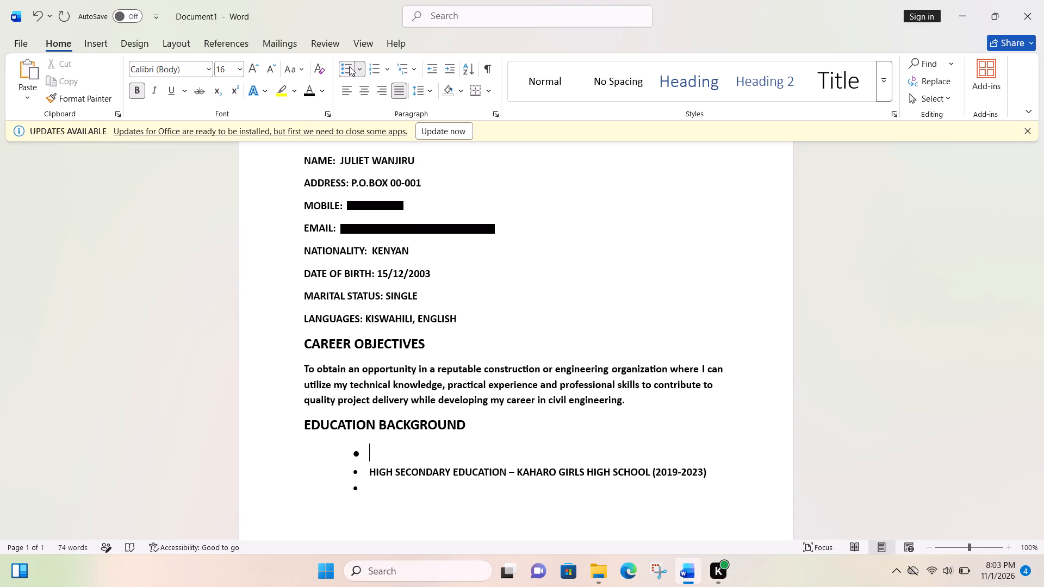
key("BackSpace")
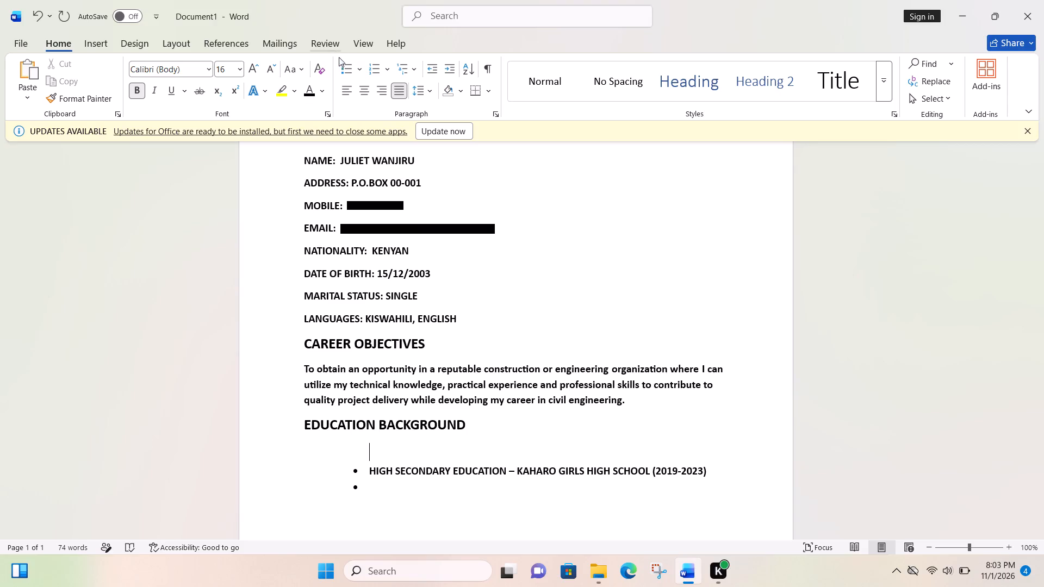
left_click(340, 64)
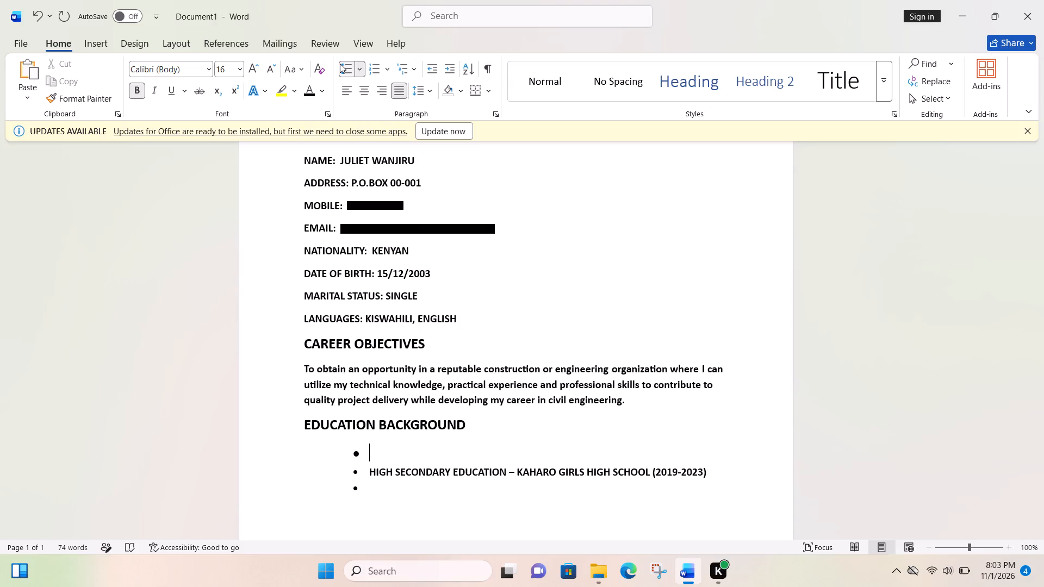
Enter "Diploma in civil engineering" in the empty bullet below the EDUCATION BACKGROUND heading.
key("d")
key("BackSpace")
key("d")
type("ip")
type("lo")
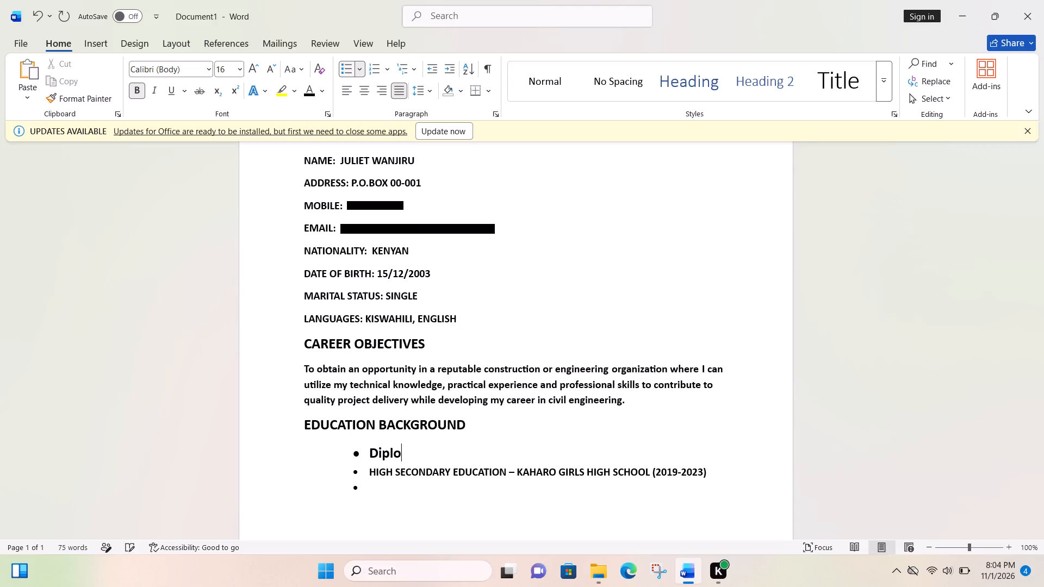
type("ma")
key("space")
type("in")
key("space")
type("civil")
key("space")
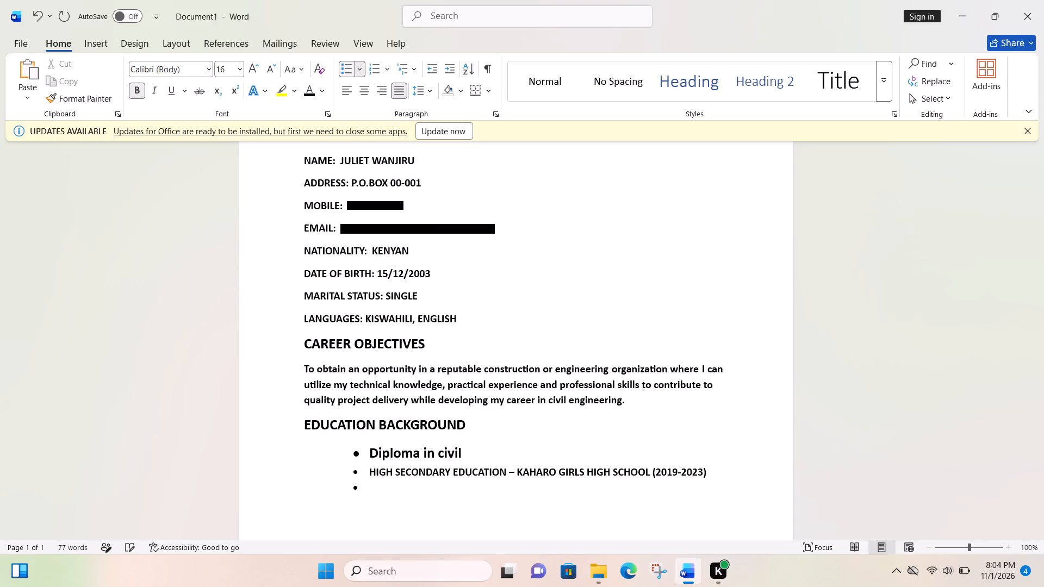
key("e")
type("ngineer")
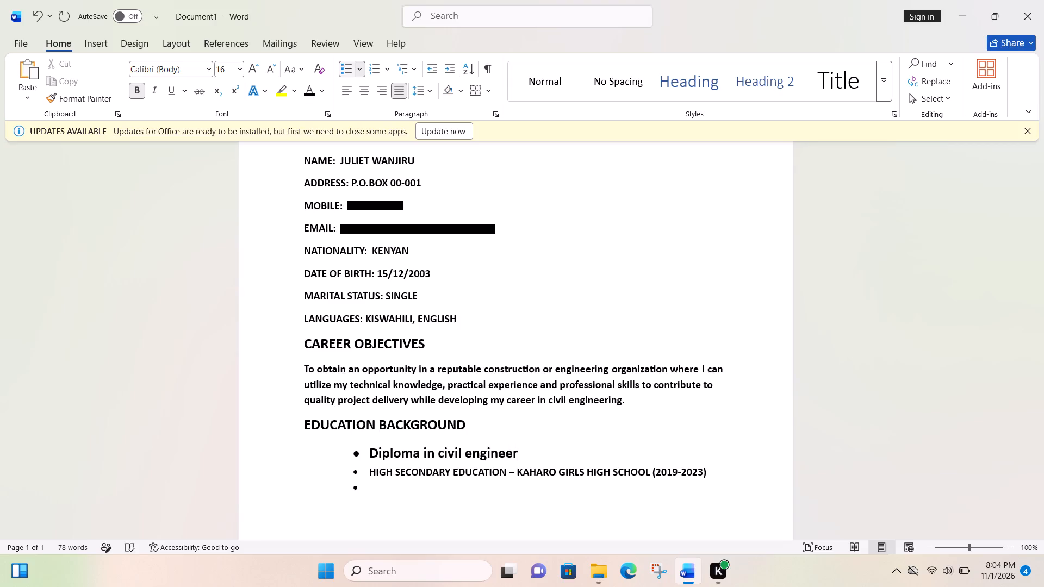
type("ing")
Append a dash and the institution "Kiambu National Polytechnic" to the diploma bullet.
key("space")
key("minus")
key("space")
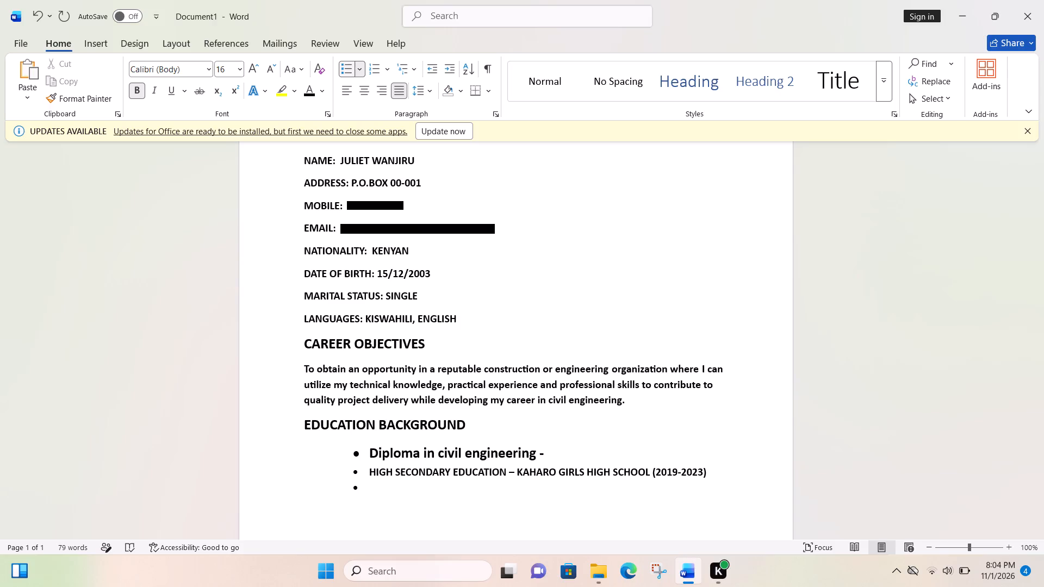
key("k")
type("ia")
key("m")
type("bu")
key("space")
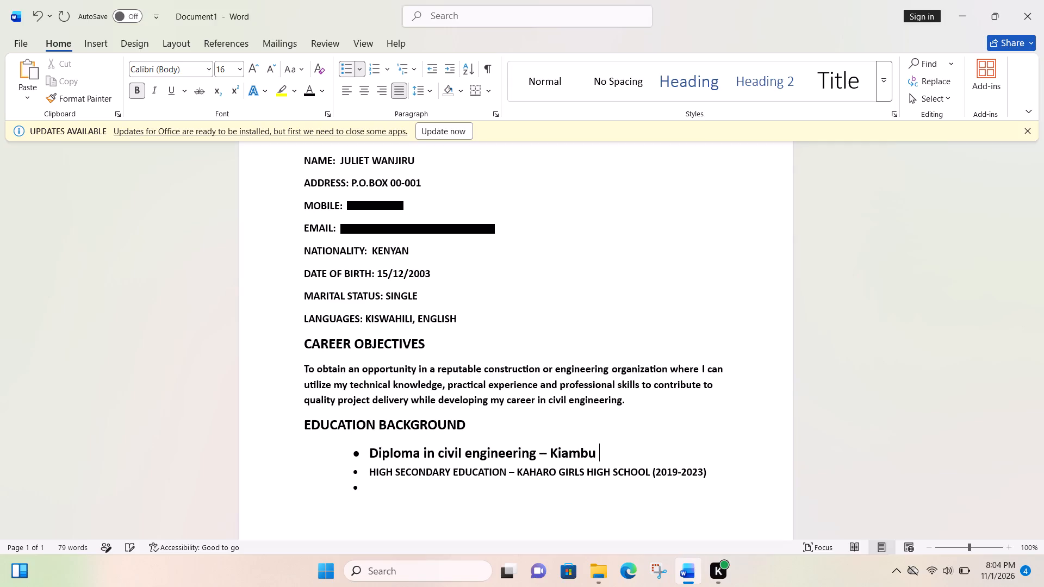
type("NA")
key("BackSpace")
type("ational")
key("space")
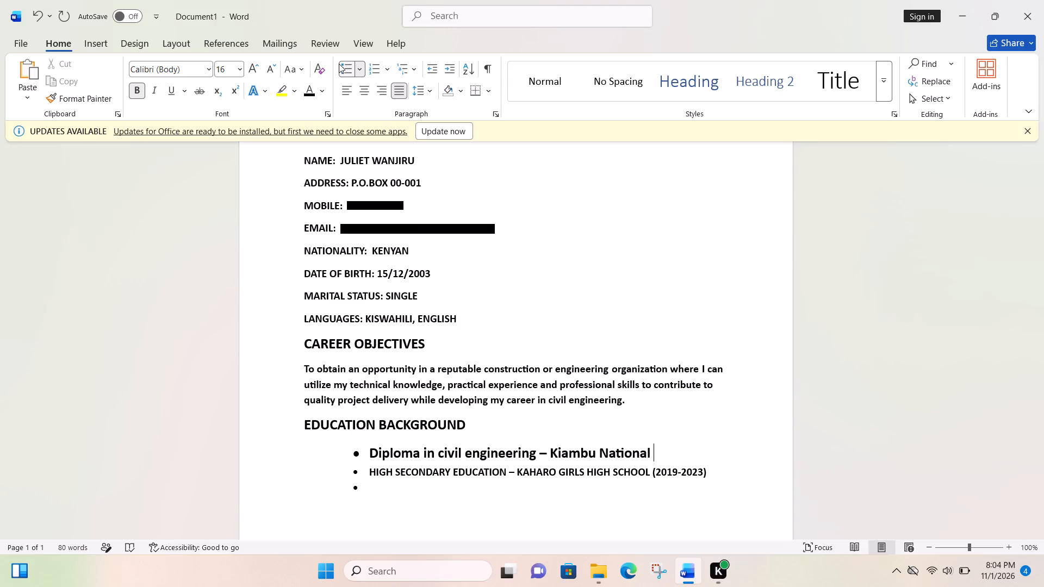
type("POLY")
key("BackSpace")
key("BackSpace")
key("BackSpace")
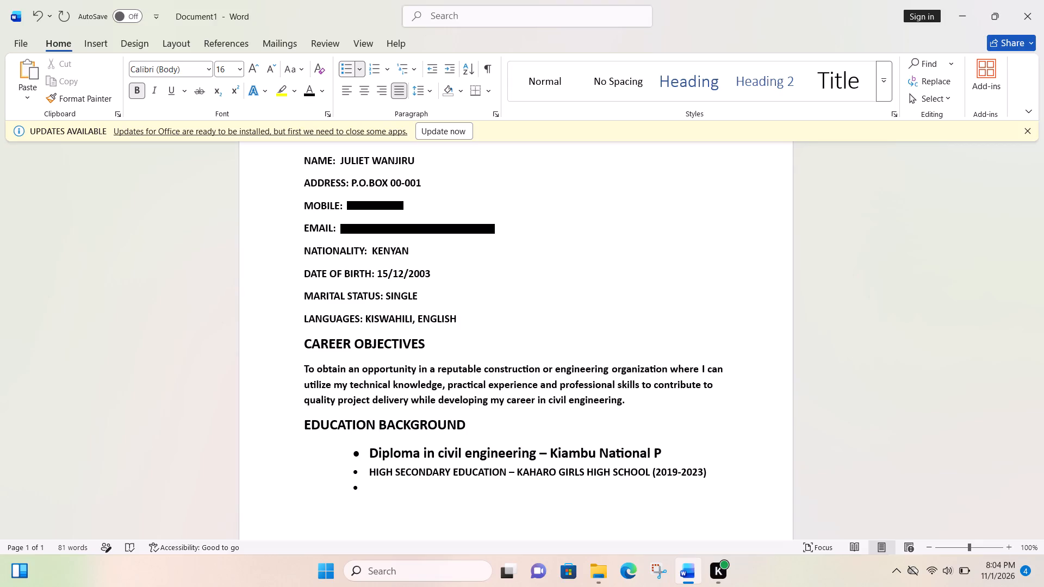
type("ol")
key("y")
type("techni")
key("c")
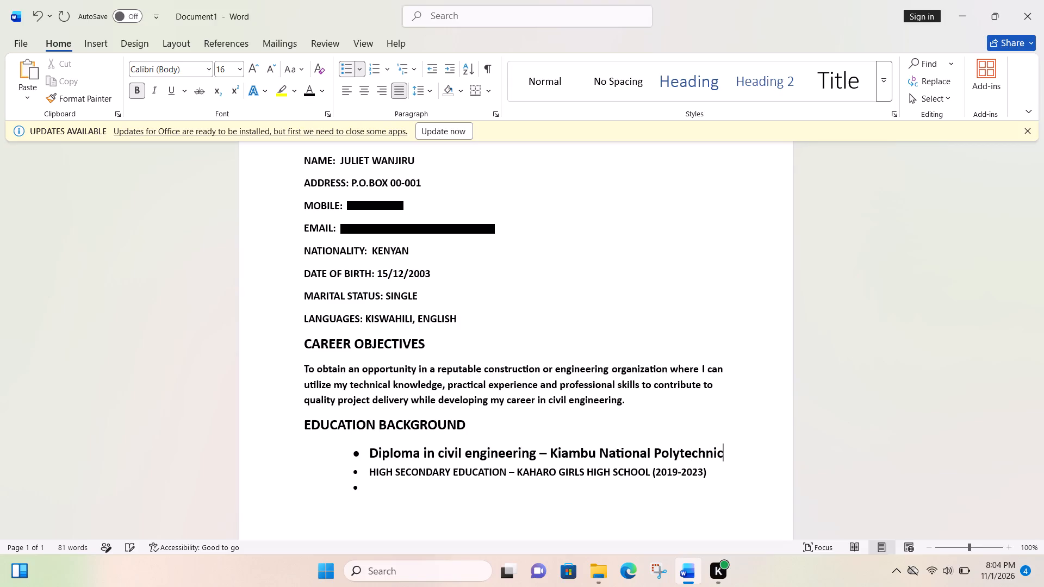
Add the study period "(2024-2027)" at the end of the diploma bullet.
key("space")
key("shift+parenleft")
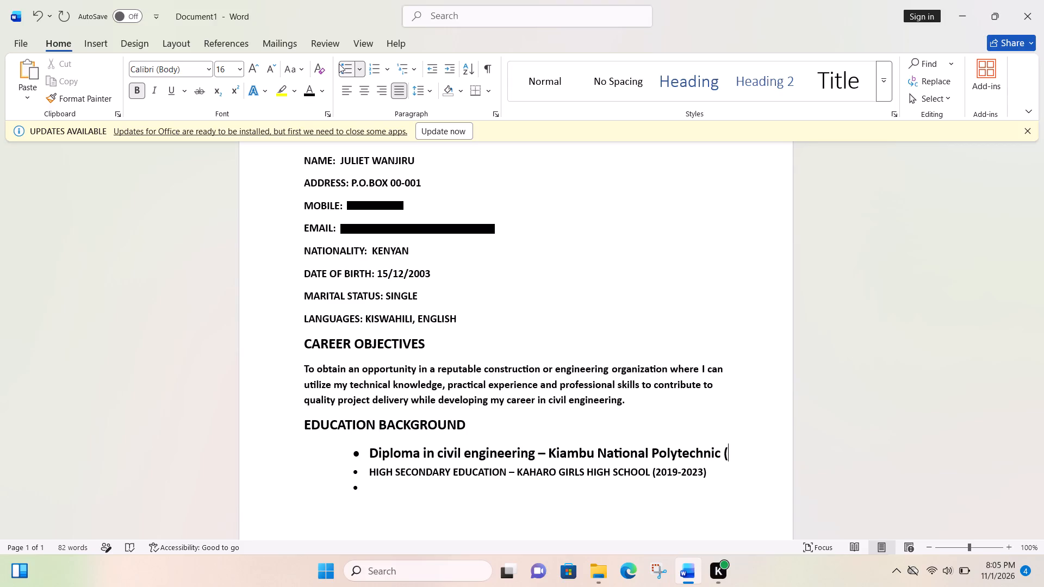
type("20")
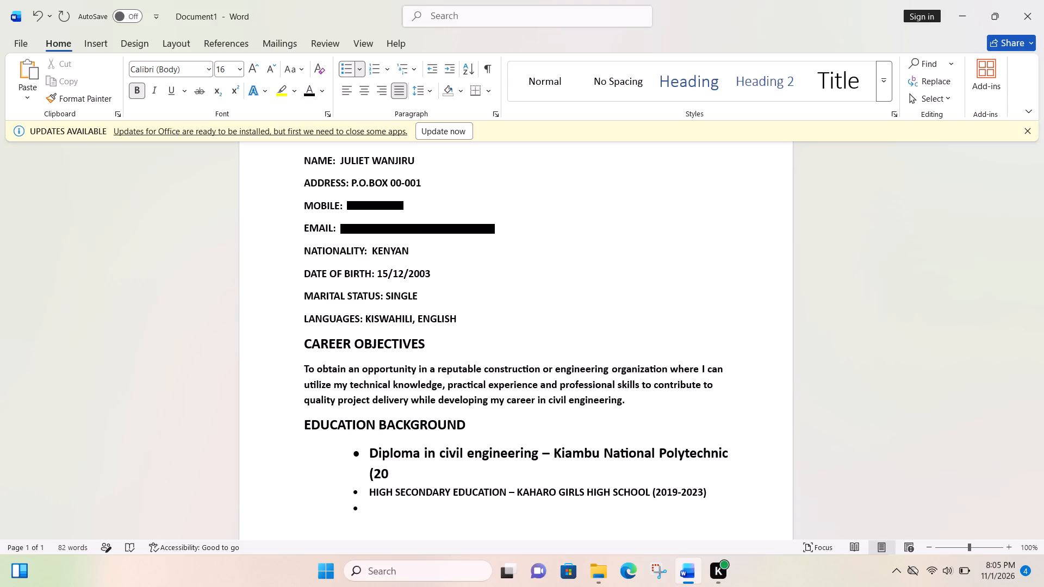
key("2")
key("4")
key("minus")
type("20")
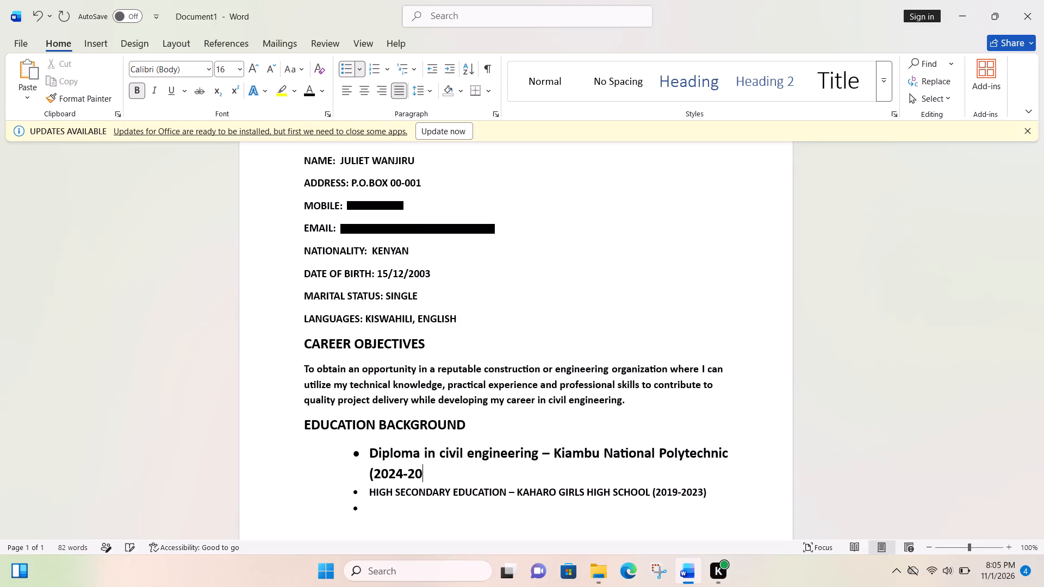
type("27")
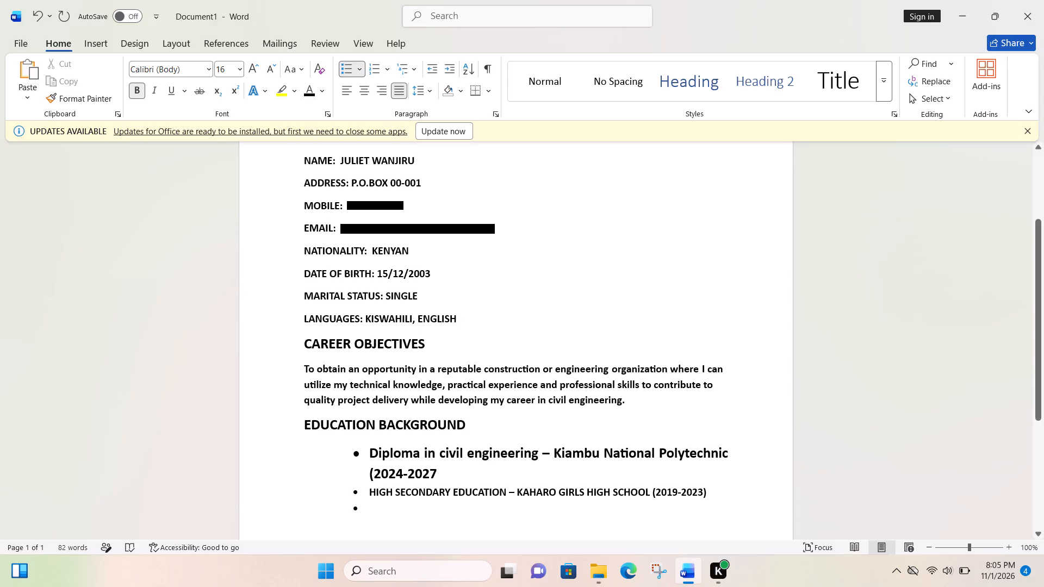
key("shift+parenright")
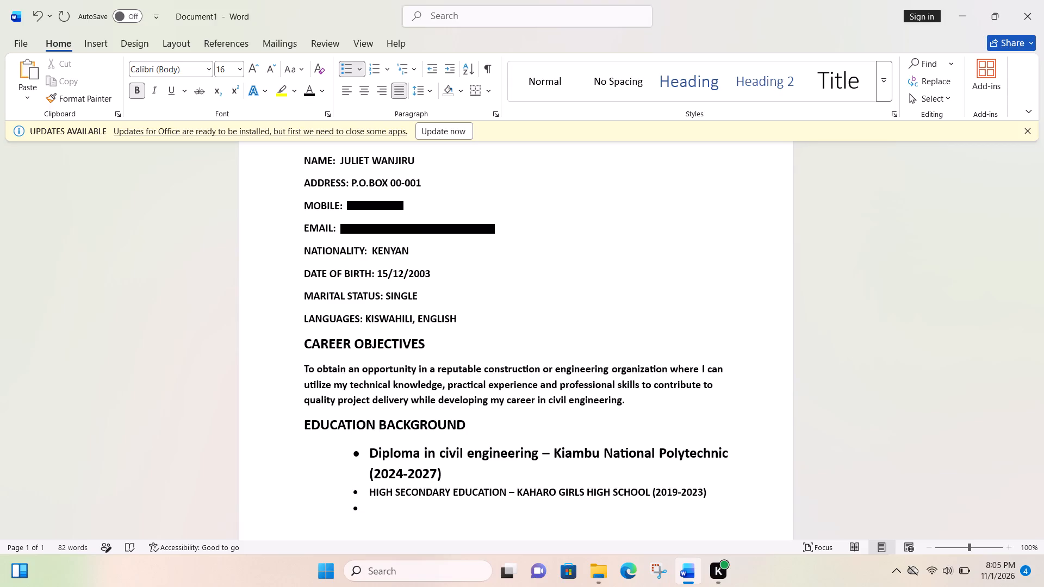
Set the font size of "Diploma in civil engineering – Kiambu National Polytechnic" in the first education bullet to 12.
left_click(366, 454)
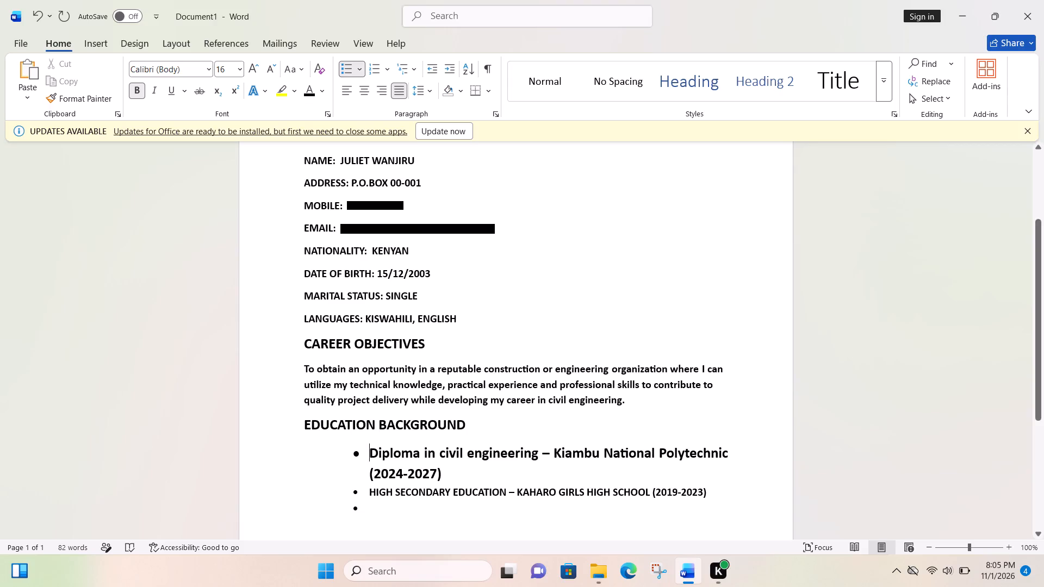
right_click_drag(366, 454, 548, 428)
right_click_drag(548, 428, 551, 423)
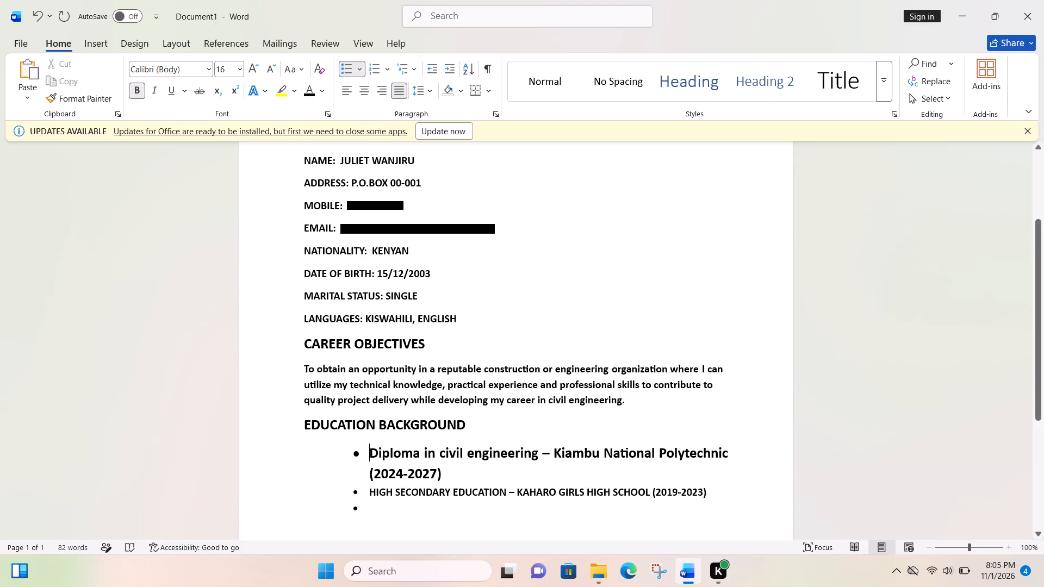
left_click(369, 453)
right_click_drag(369, 453, 596, 476)
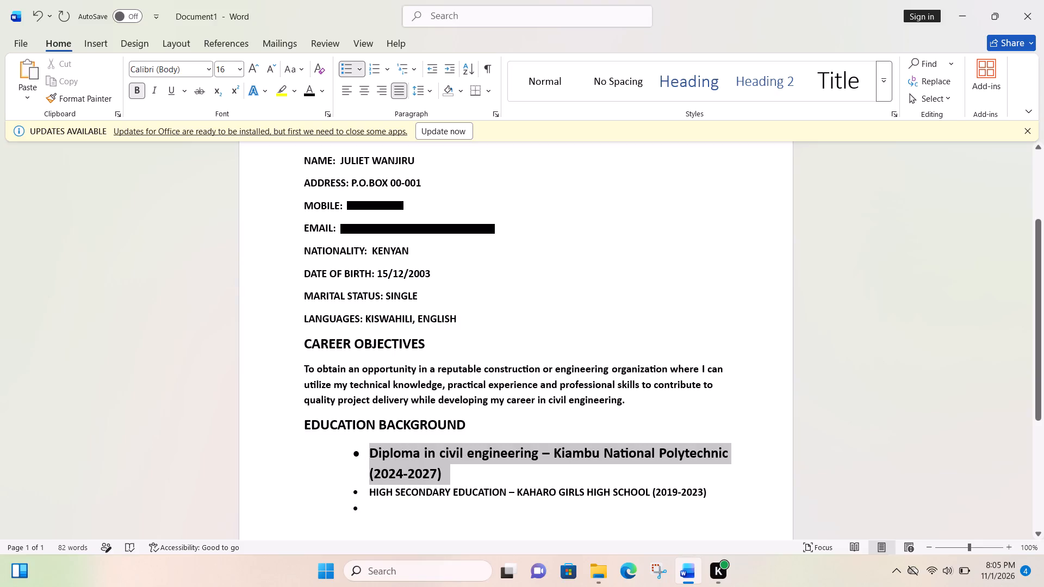
right_click_drag(596, 476, 643, 460)
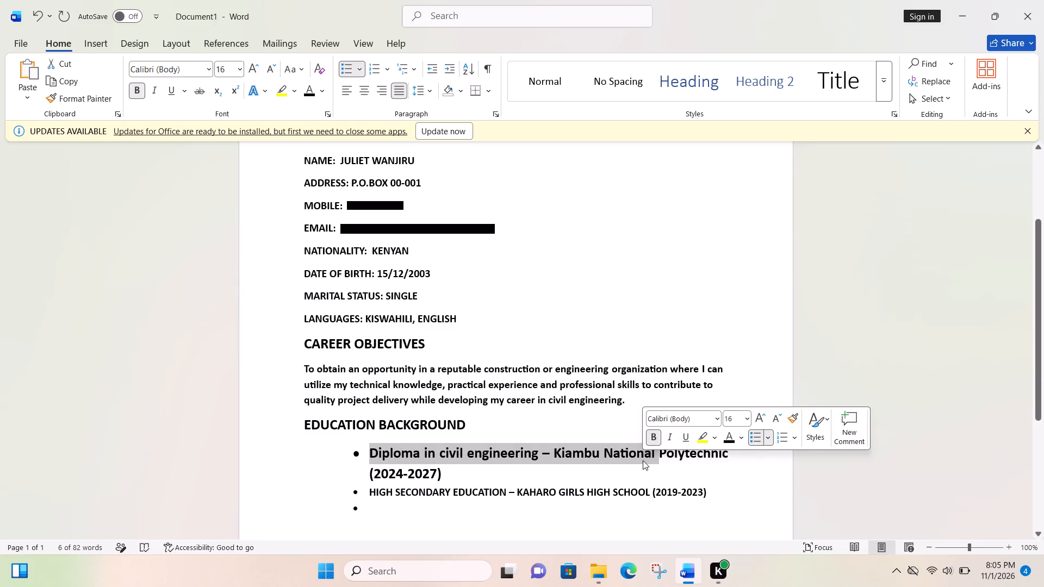
left_click(596, 481)
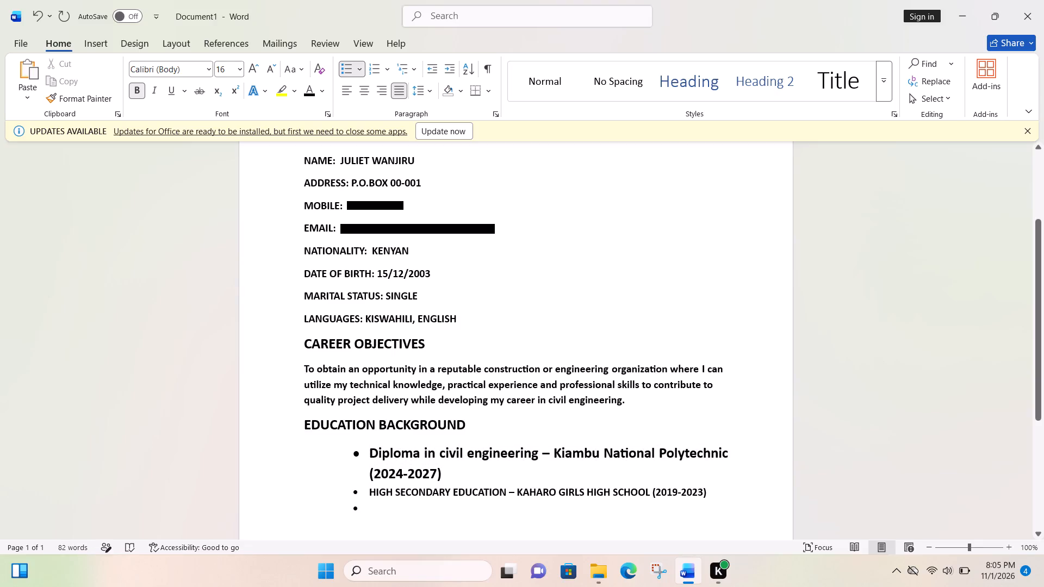
left_click(365, 455)
right_click_drag(365, 455, 537, 459)
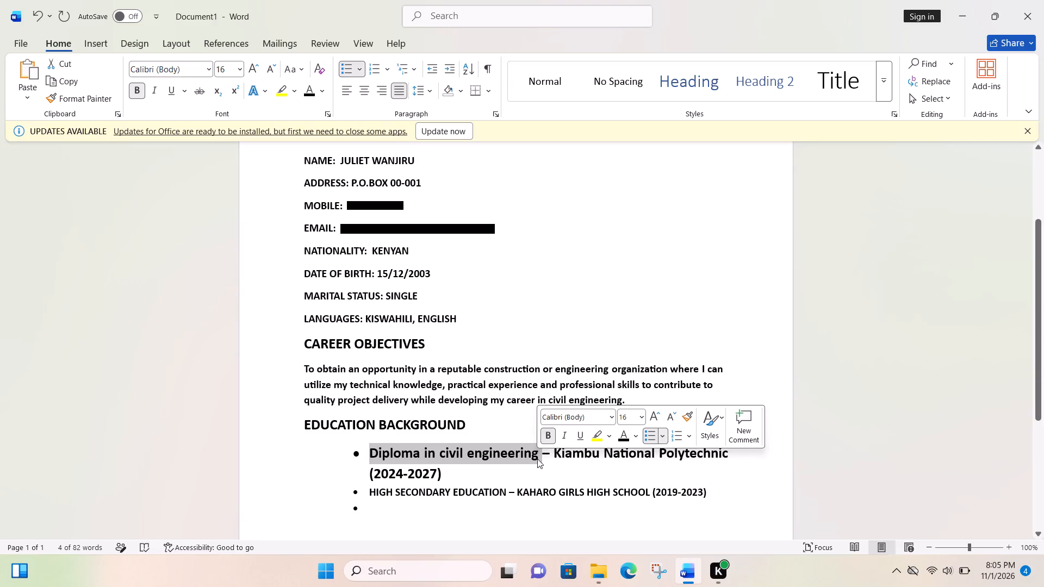
left_click(365, 451)
right_click_drag(365, 451, 638, 460)
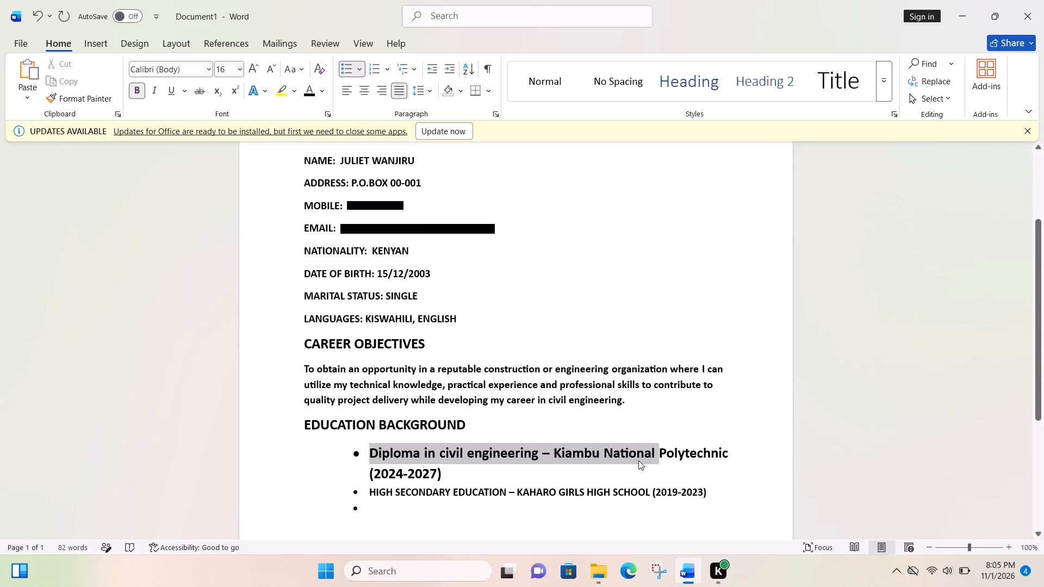
right_click_drag(638, 460, 729, 463)
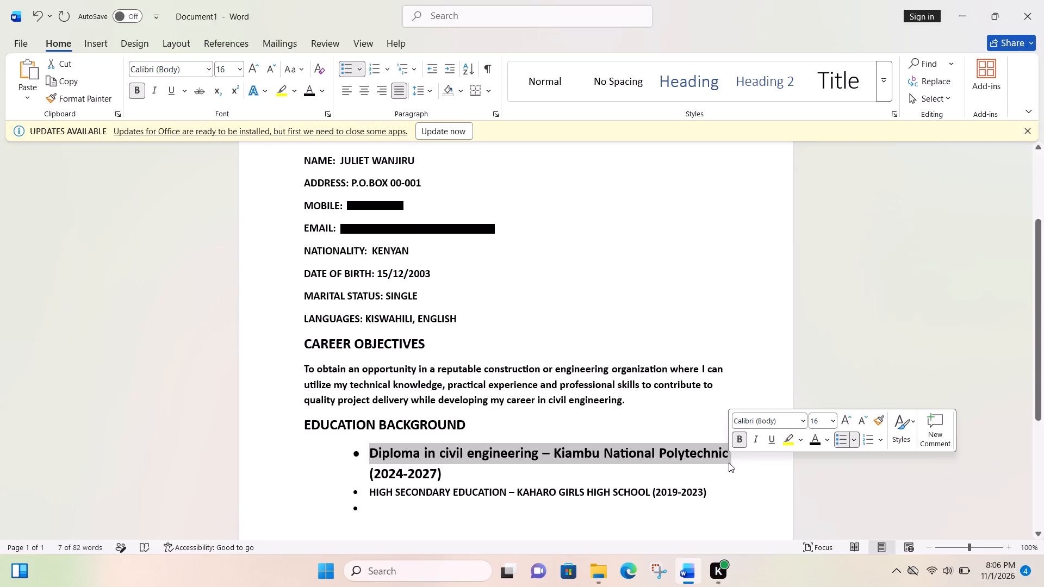
left_click(832, 425)
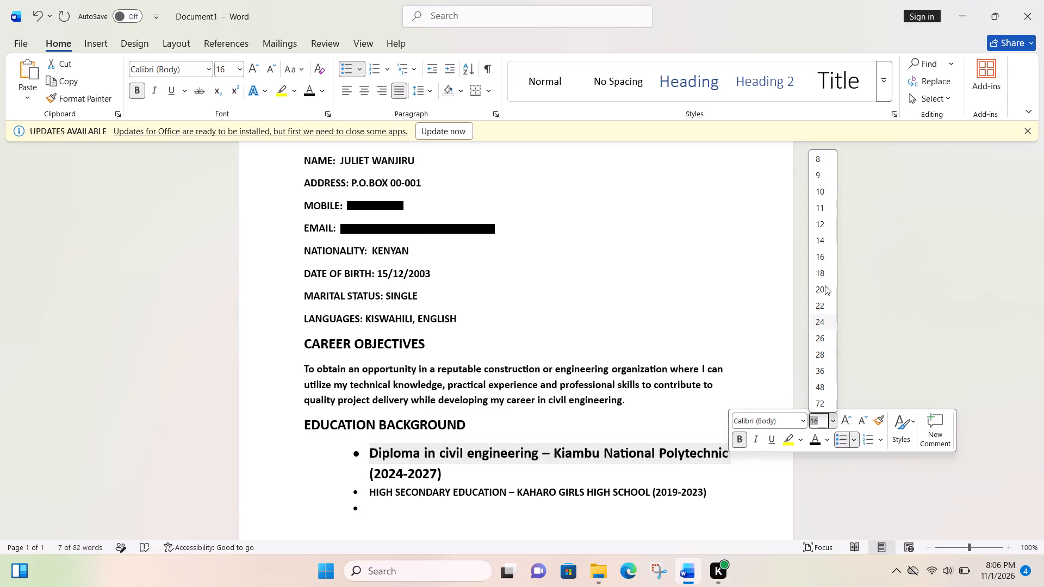
left_click(827, 229)
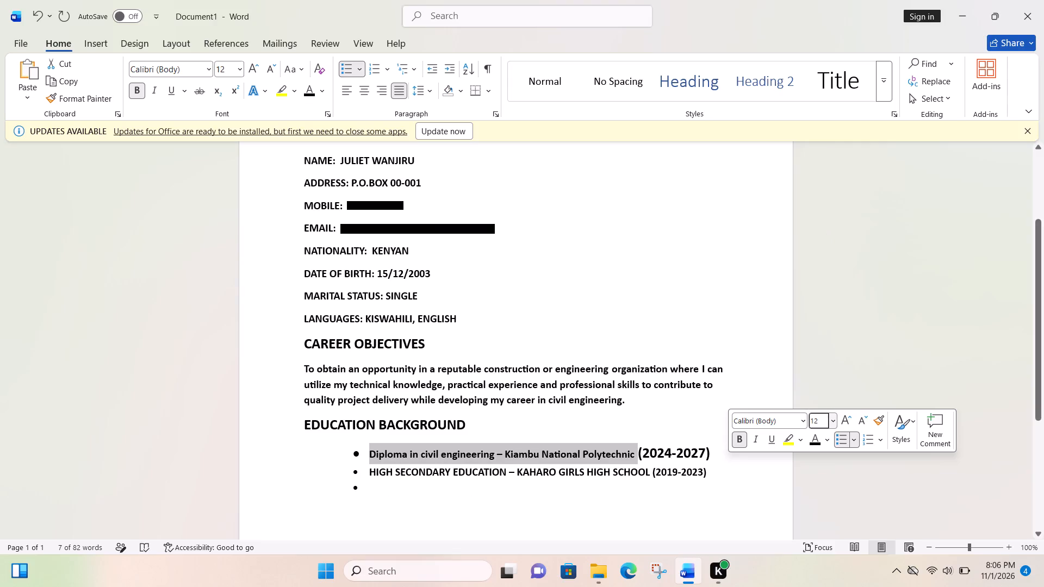
Set the font size to 12 for "2024-2027)" in the diploma bullet and the HIGH SECONDARY EDUCATION bullet below it.
left_click(640, 450)
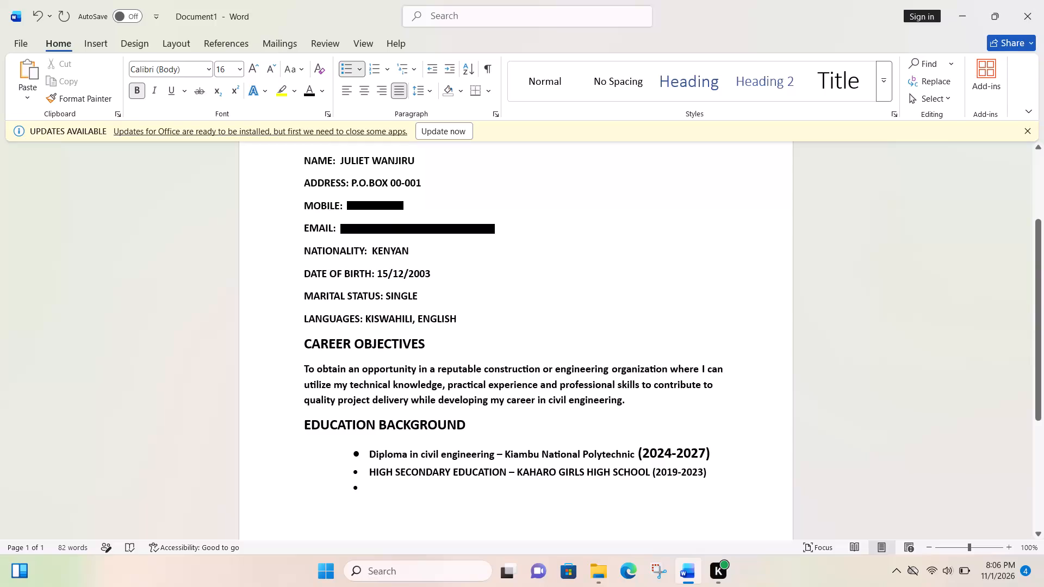
left_click_drag(640, 450, 734, 473)
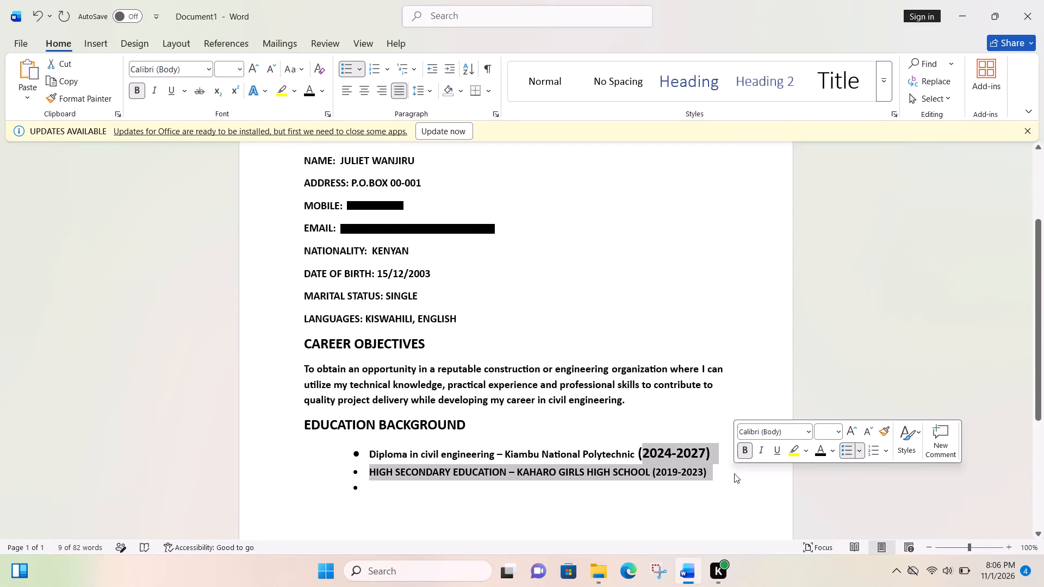
left_click(832, 434)
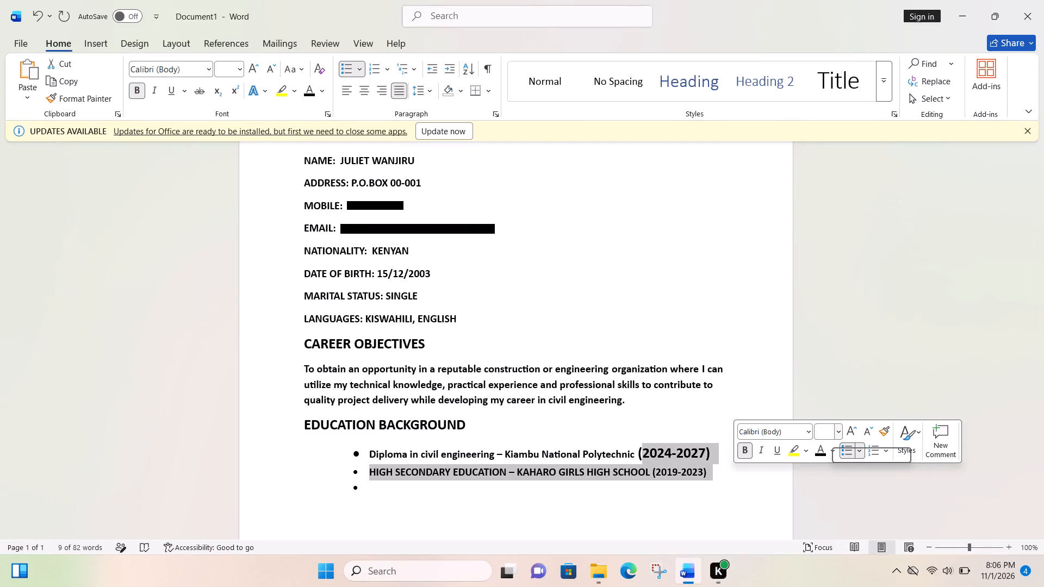
left_click(837, 432)
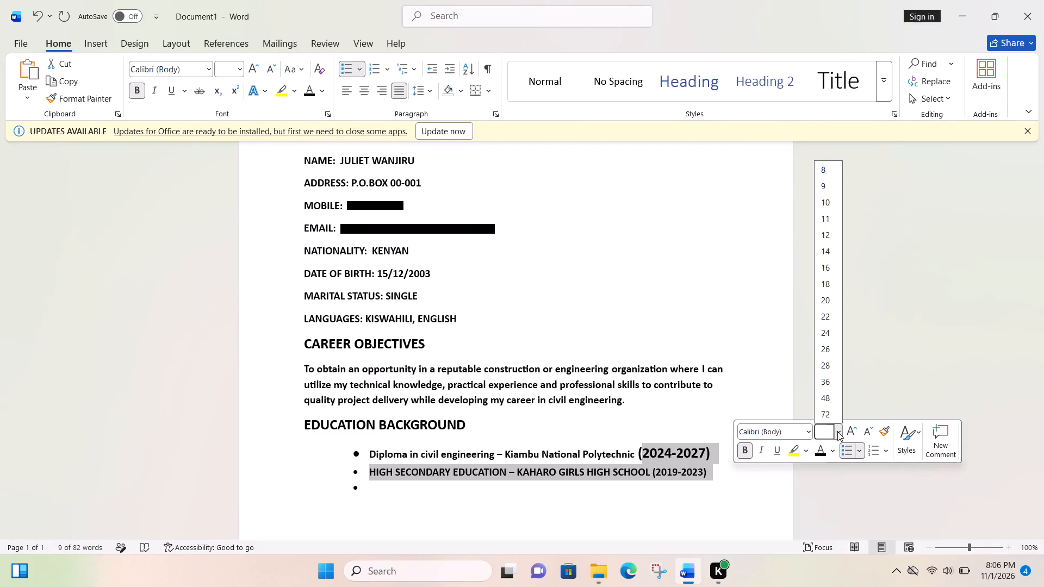
left_click(827, 238)
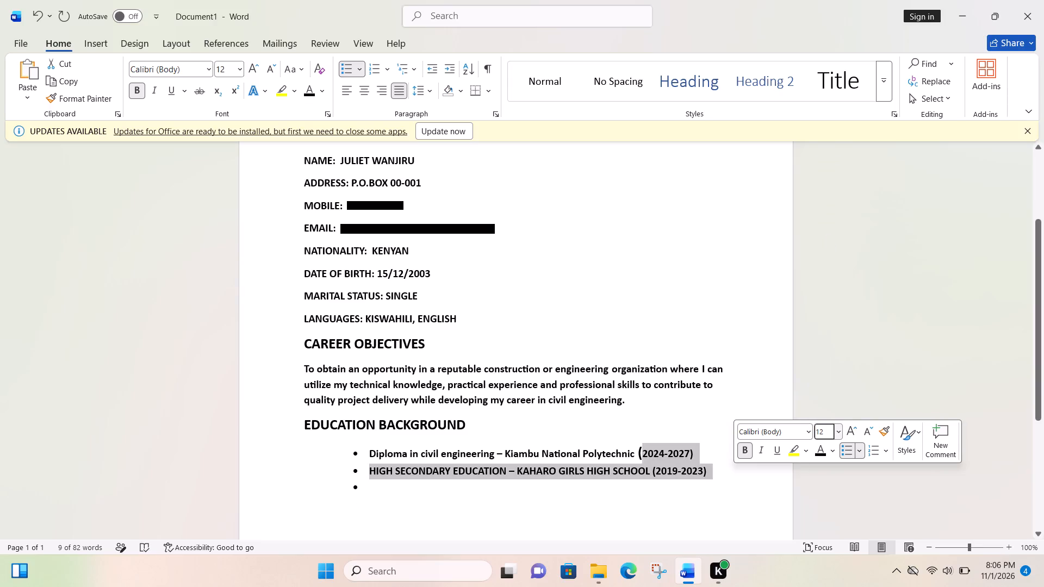
left_click(712, 474)
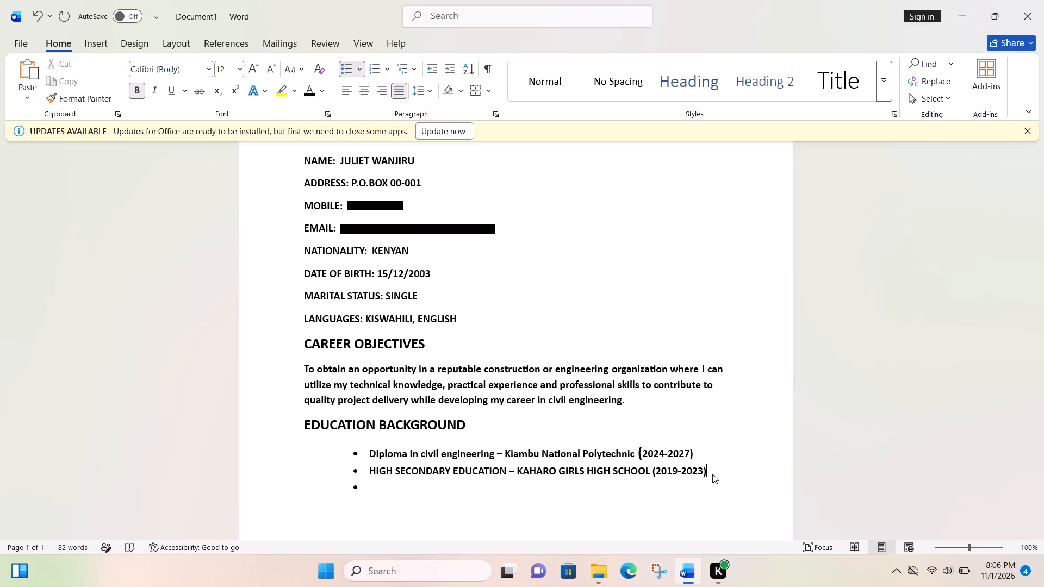
Enter "Embakasi primary school" in the empty bullet below the HIGH SECONDARY EDUCATION entry.
left_click(370, 488)
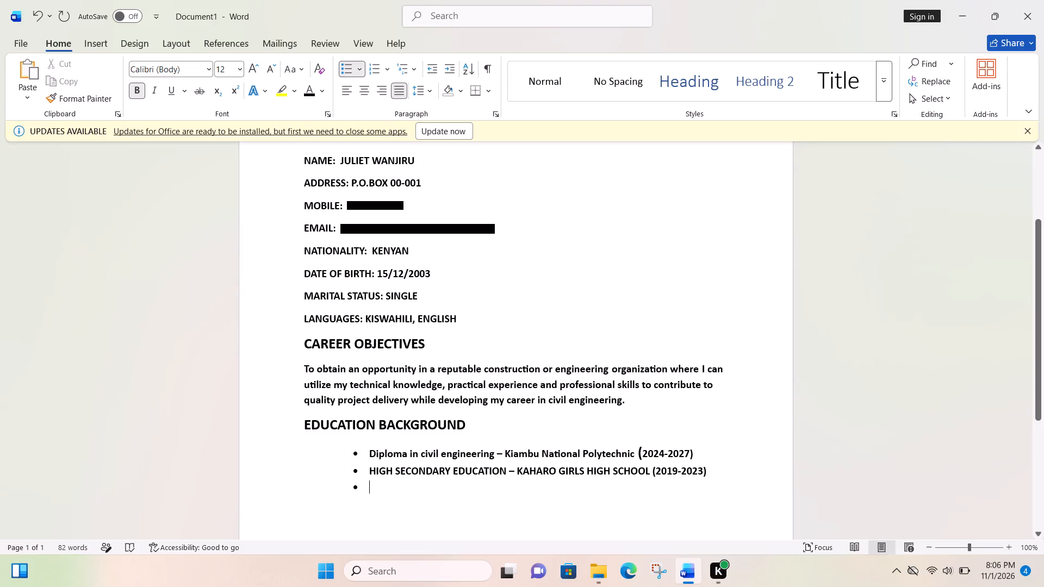
key("e")
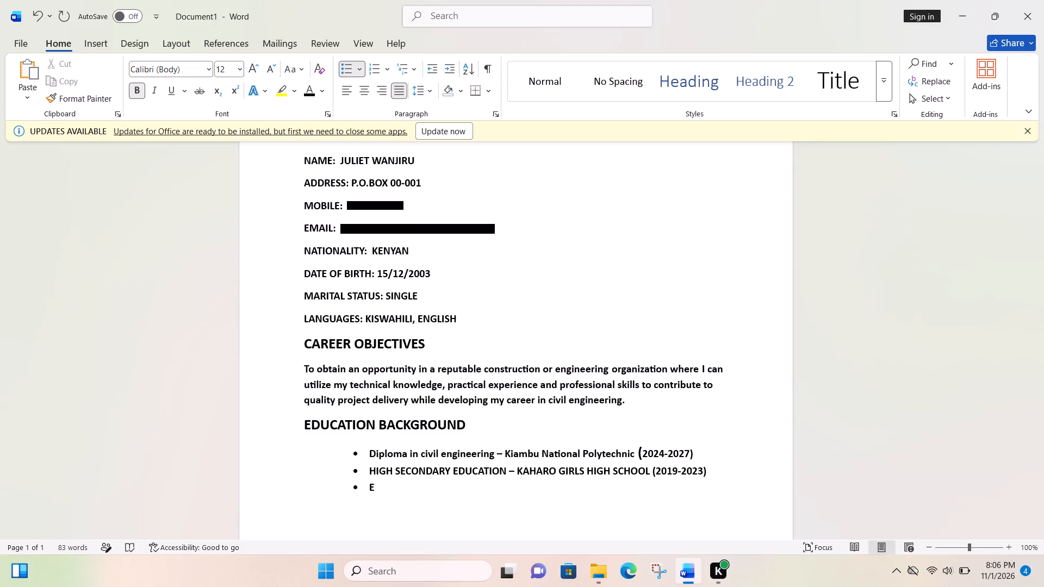
type("mba")
type("kas")
type("i pr")
type("im")
type("ary")
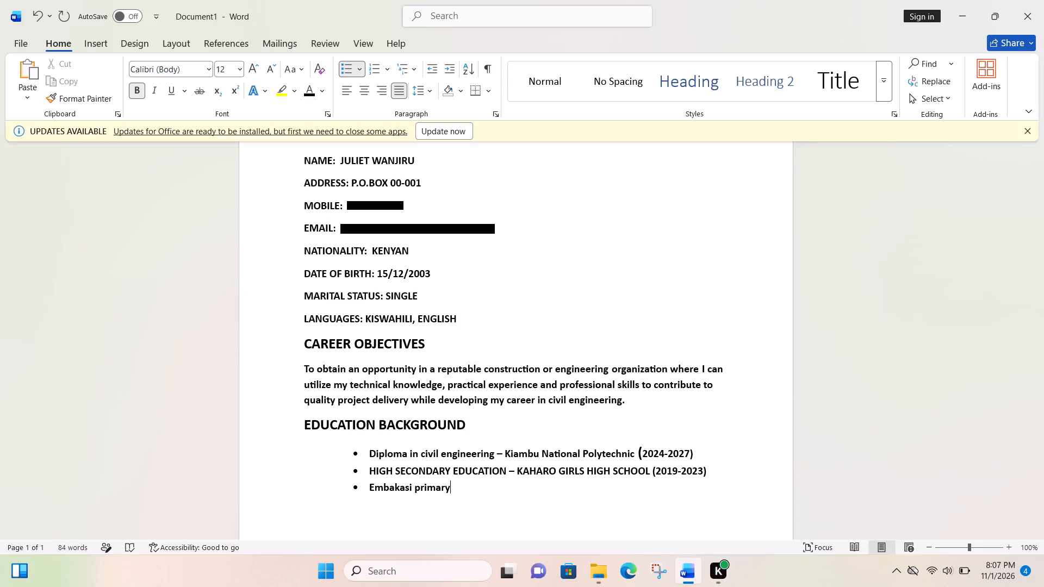
key("space")
type("sc")
type("hool")
Append a dash and the study period 2016-2018, enclosed in parentheses, to the Embakasi primary school bullet.
key("space")
type("-")
key("space")
key("2")
type("01")
key("6")
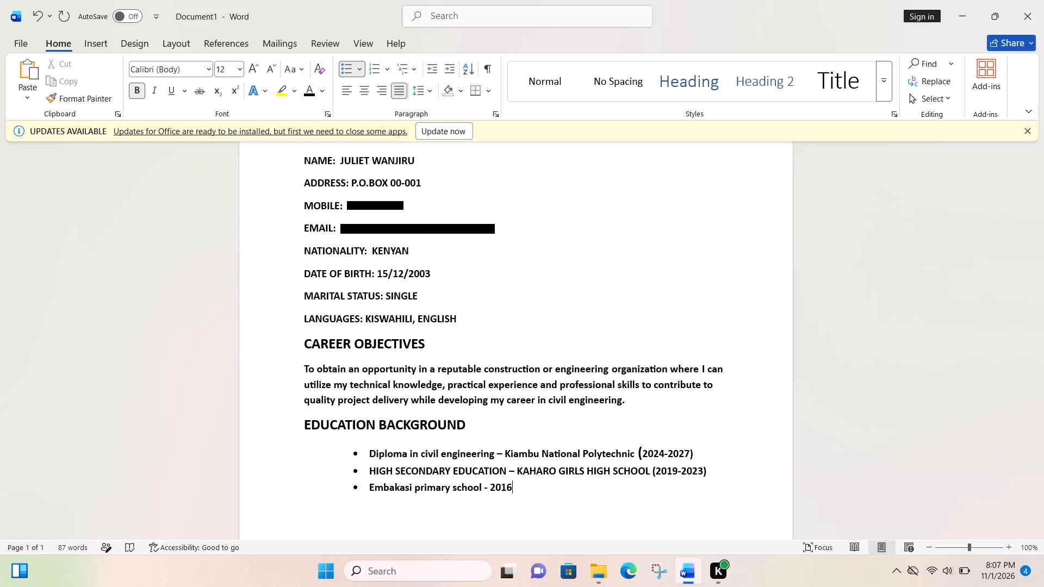
type("-201")
key("8")
key("shift+parenright")
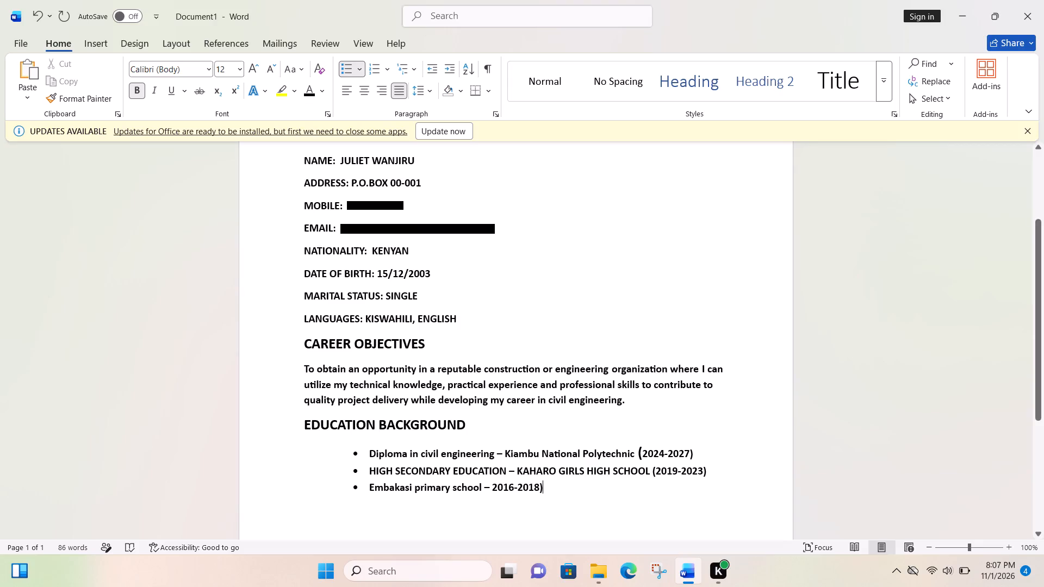
left_click(490, 485)
key("shift+parenleft")
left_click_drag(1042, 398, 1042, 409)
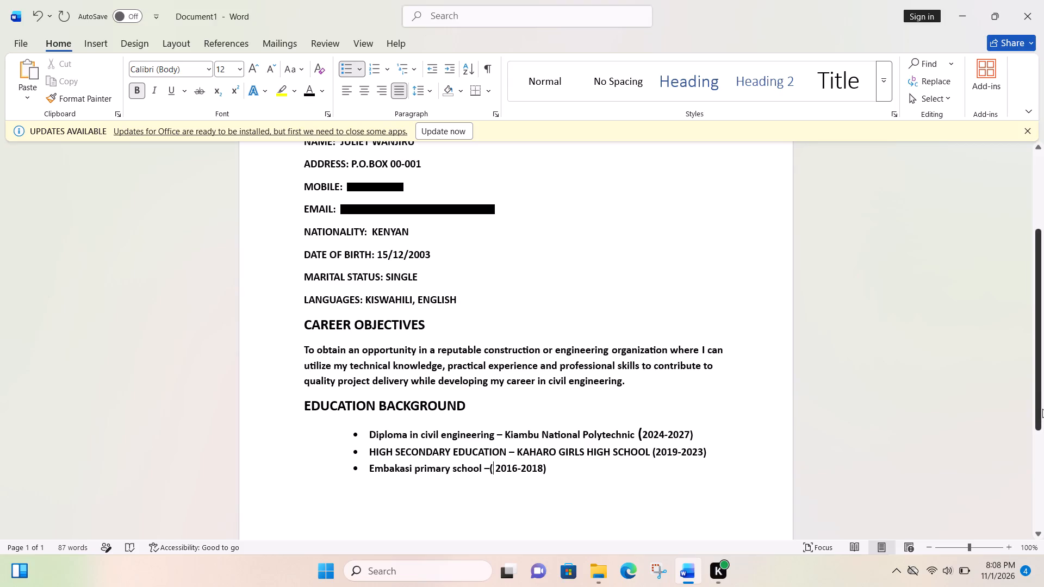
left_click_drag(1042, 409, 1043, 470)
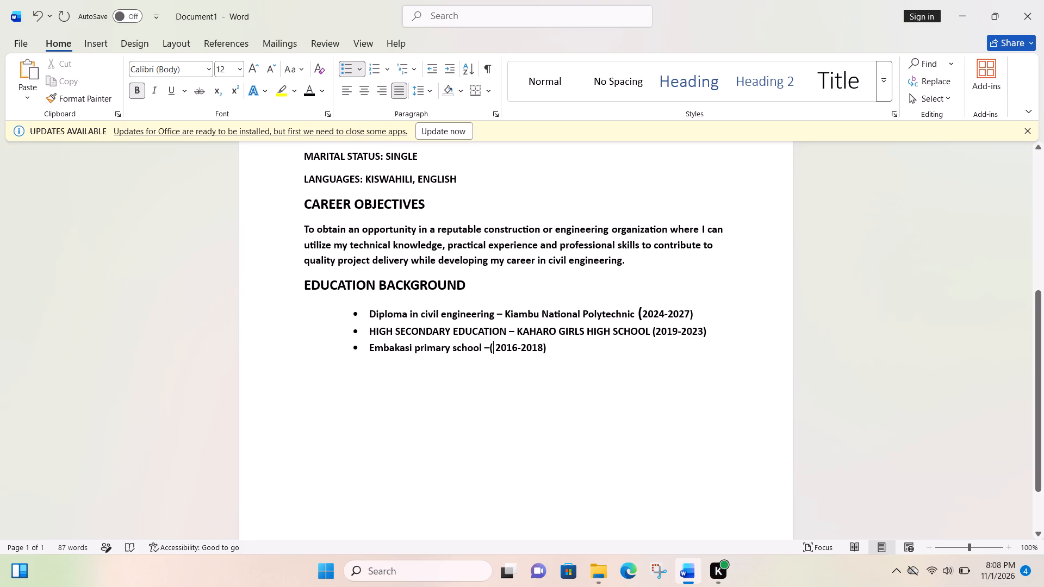
Add a new line below the Embakasi primary school bullet and apply the Normal style to it.
left_click(555, 347)
key("Return")
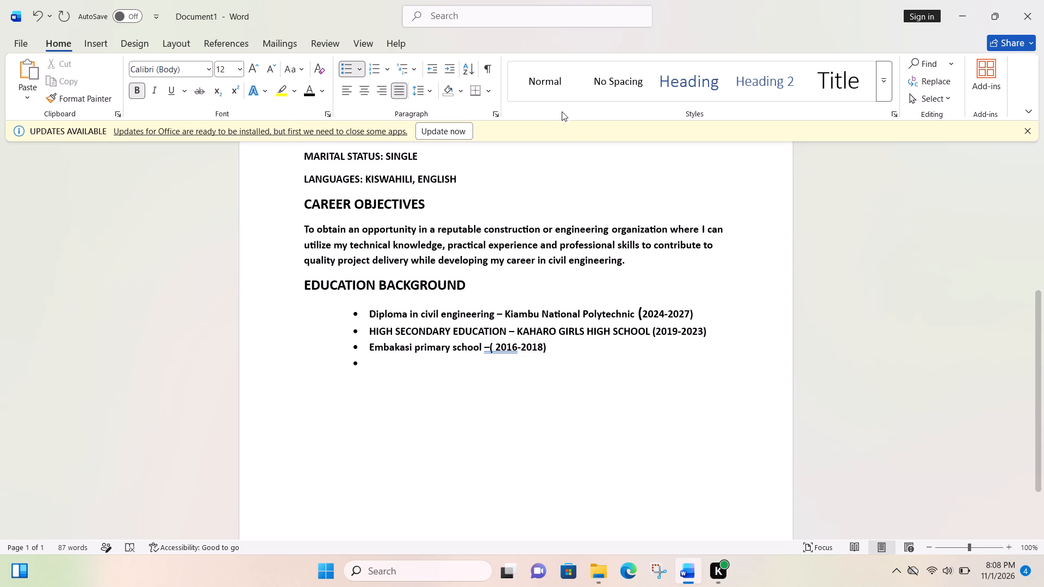
left_click(557, 88)
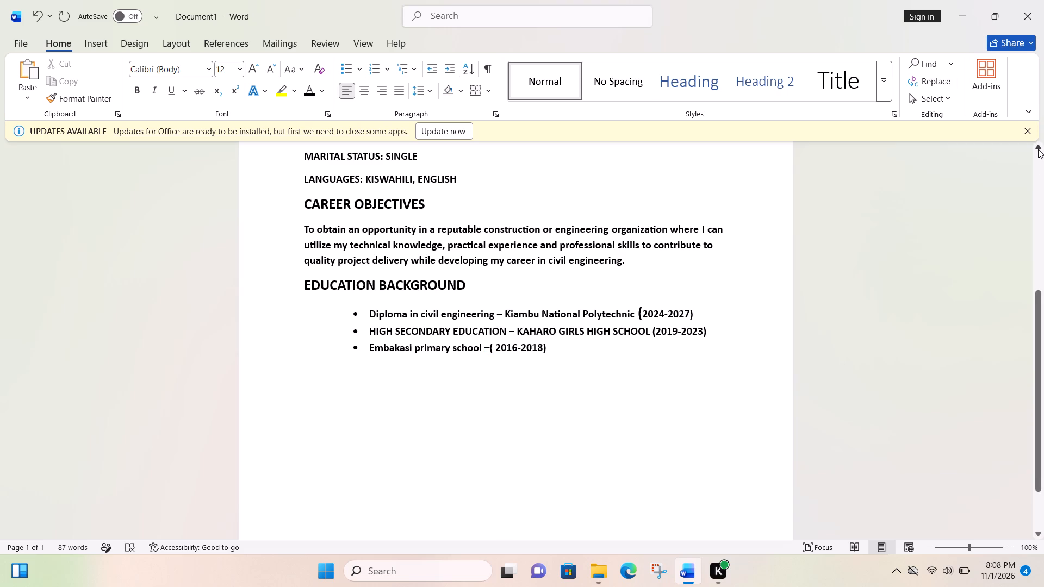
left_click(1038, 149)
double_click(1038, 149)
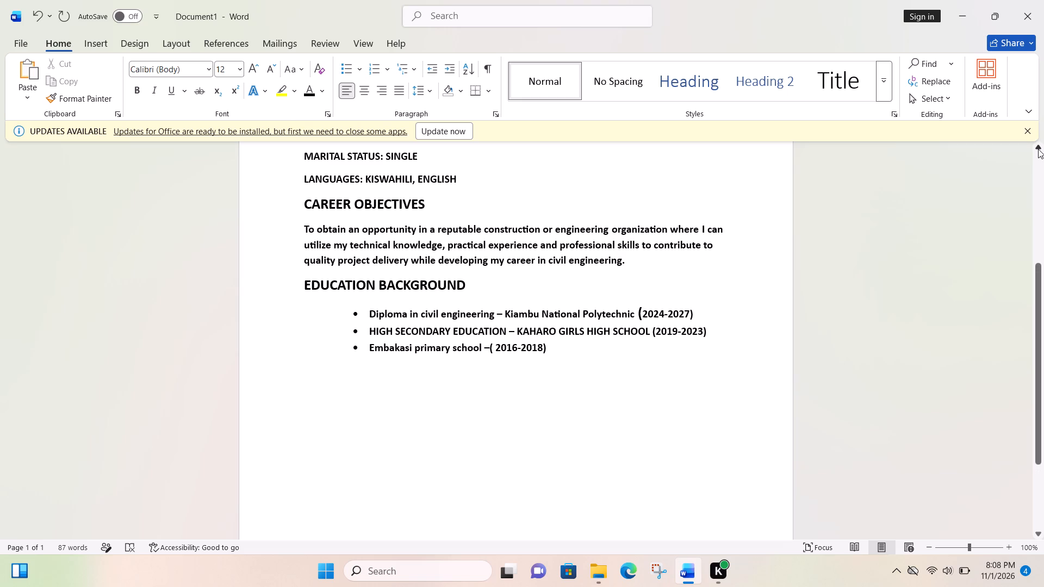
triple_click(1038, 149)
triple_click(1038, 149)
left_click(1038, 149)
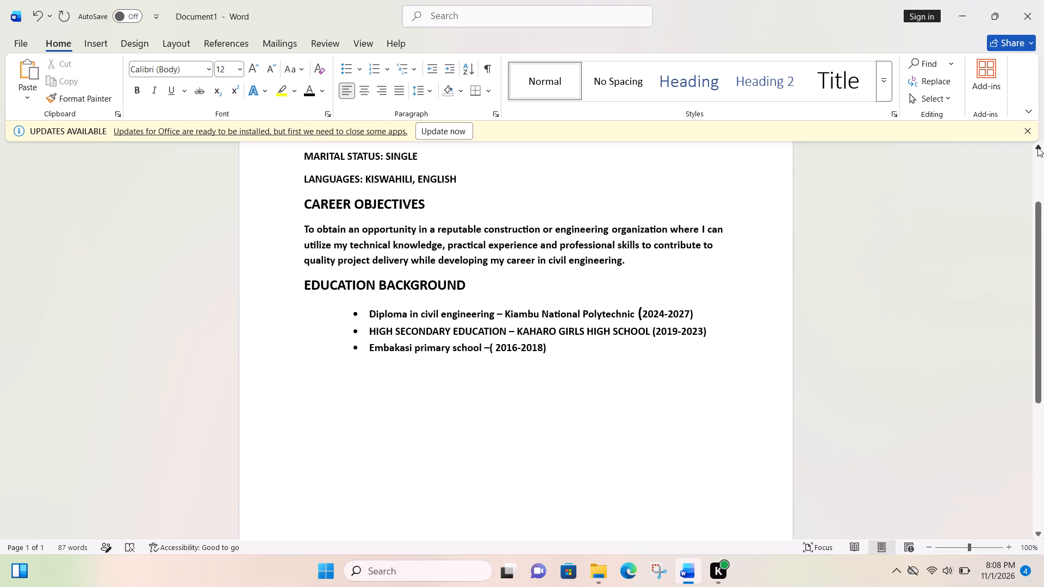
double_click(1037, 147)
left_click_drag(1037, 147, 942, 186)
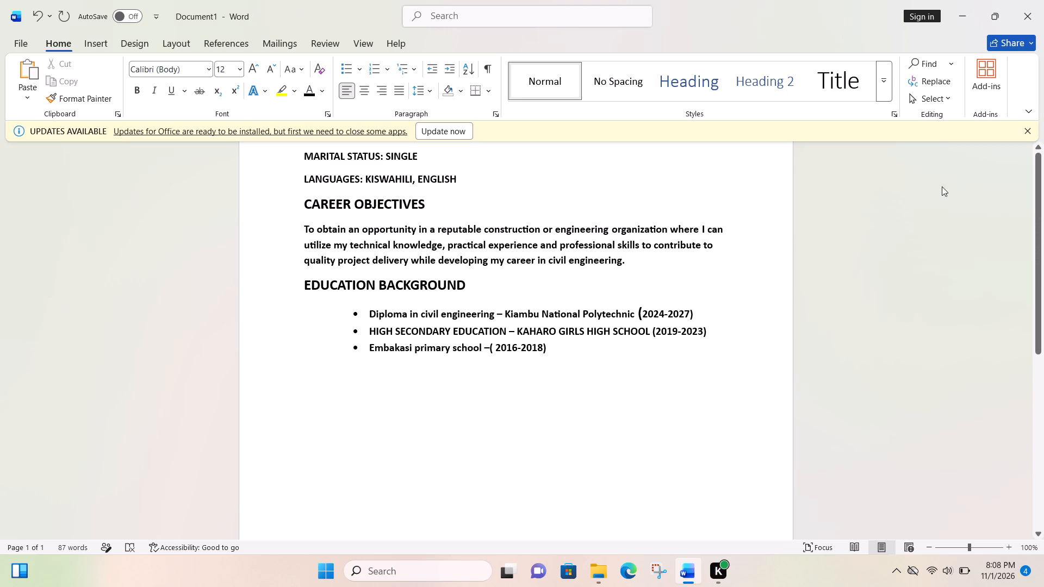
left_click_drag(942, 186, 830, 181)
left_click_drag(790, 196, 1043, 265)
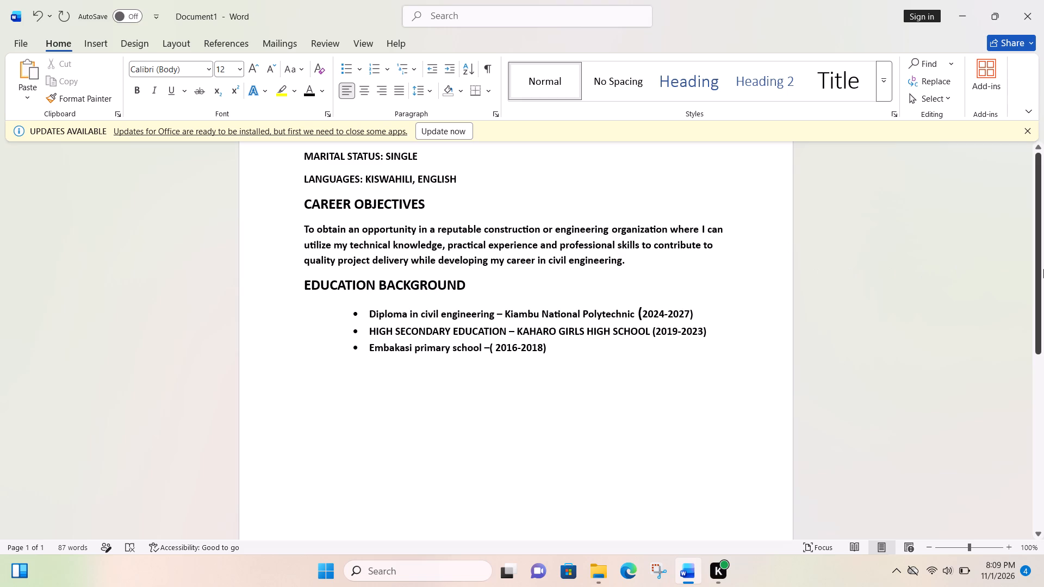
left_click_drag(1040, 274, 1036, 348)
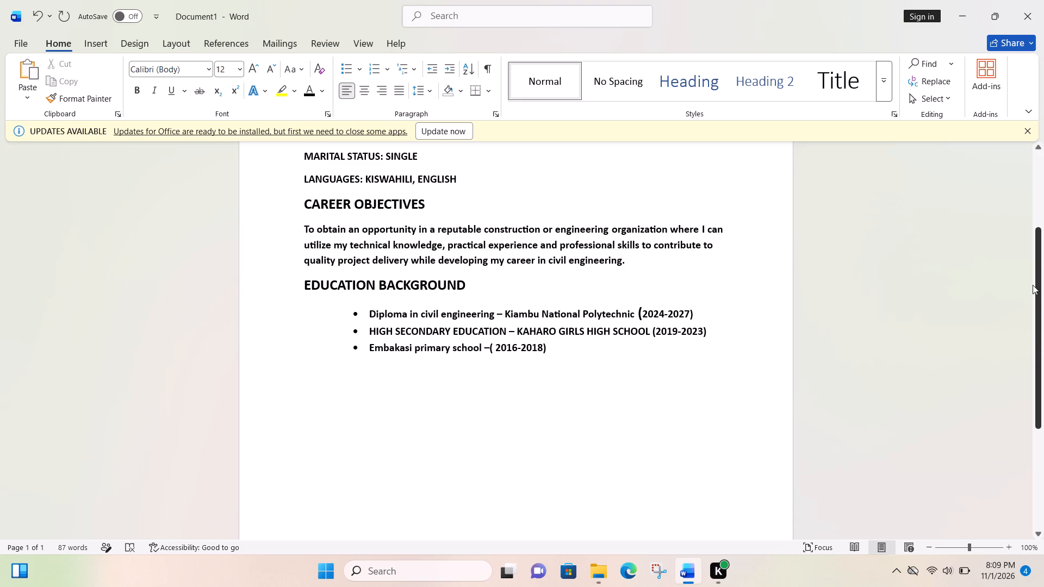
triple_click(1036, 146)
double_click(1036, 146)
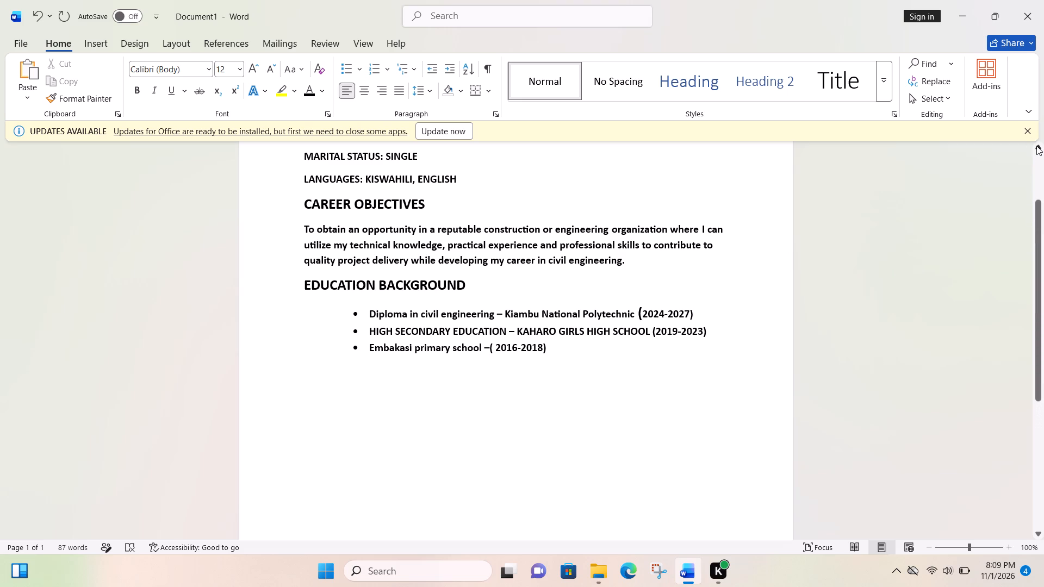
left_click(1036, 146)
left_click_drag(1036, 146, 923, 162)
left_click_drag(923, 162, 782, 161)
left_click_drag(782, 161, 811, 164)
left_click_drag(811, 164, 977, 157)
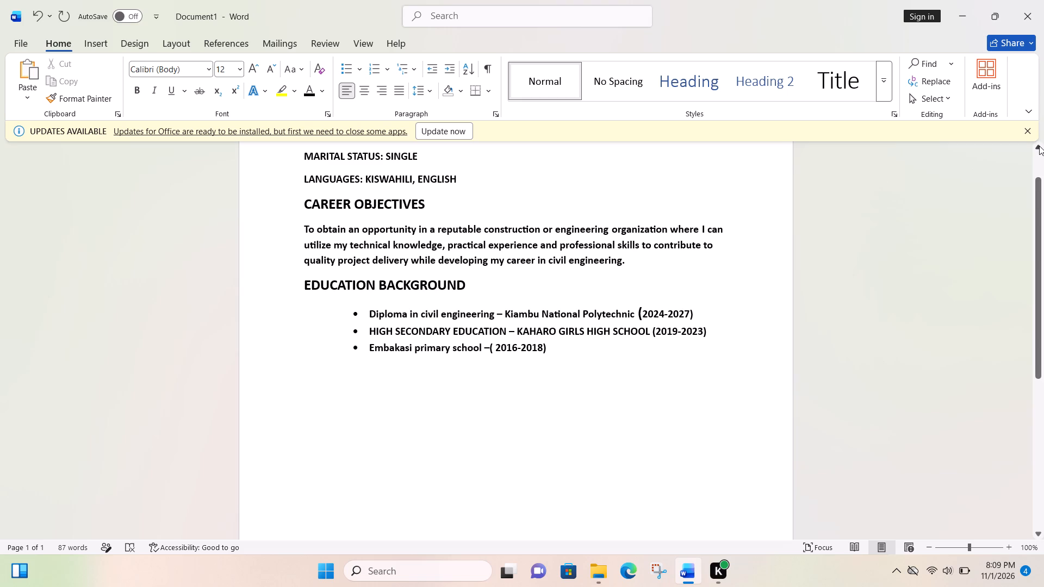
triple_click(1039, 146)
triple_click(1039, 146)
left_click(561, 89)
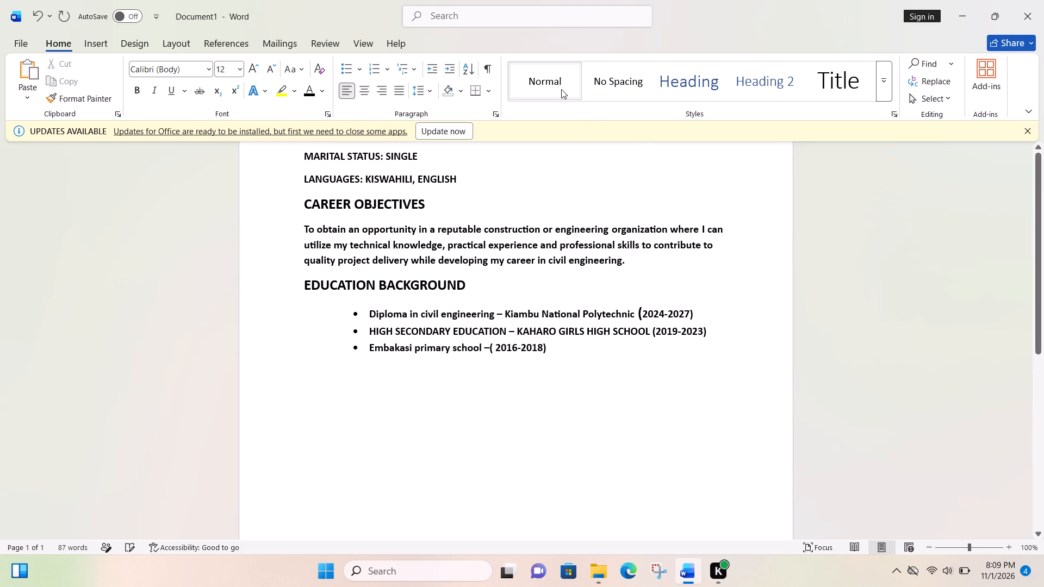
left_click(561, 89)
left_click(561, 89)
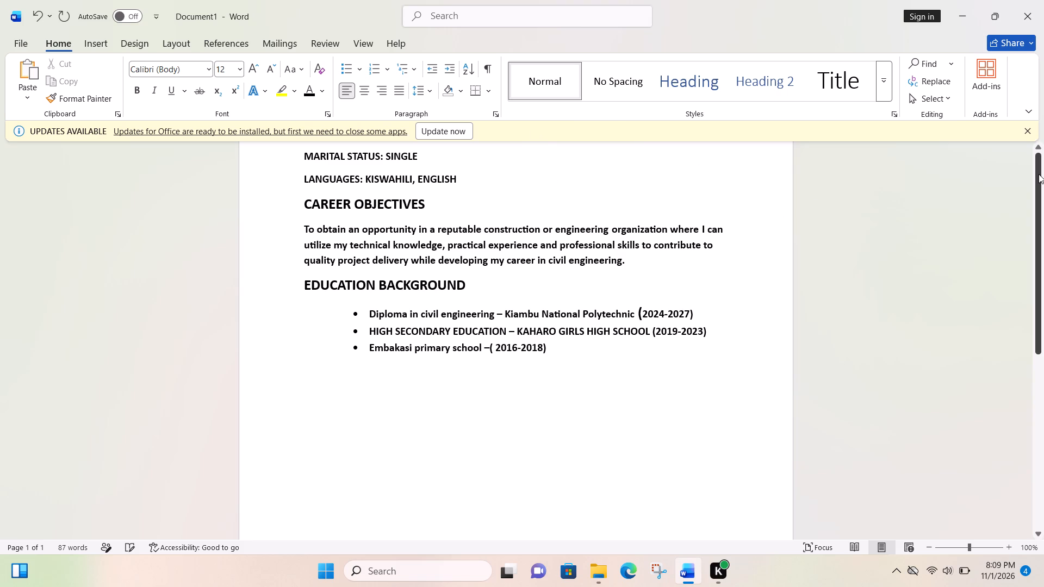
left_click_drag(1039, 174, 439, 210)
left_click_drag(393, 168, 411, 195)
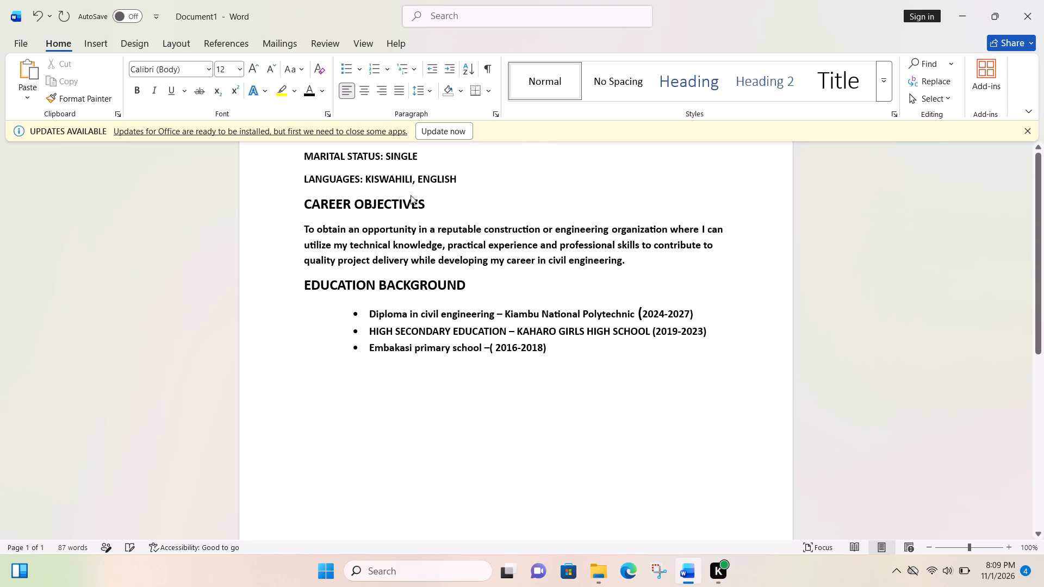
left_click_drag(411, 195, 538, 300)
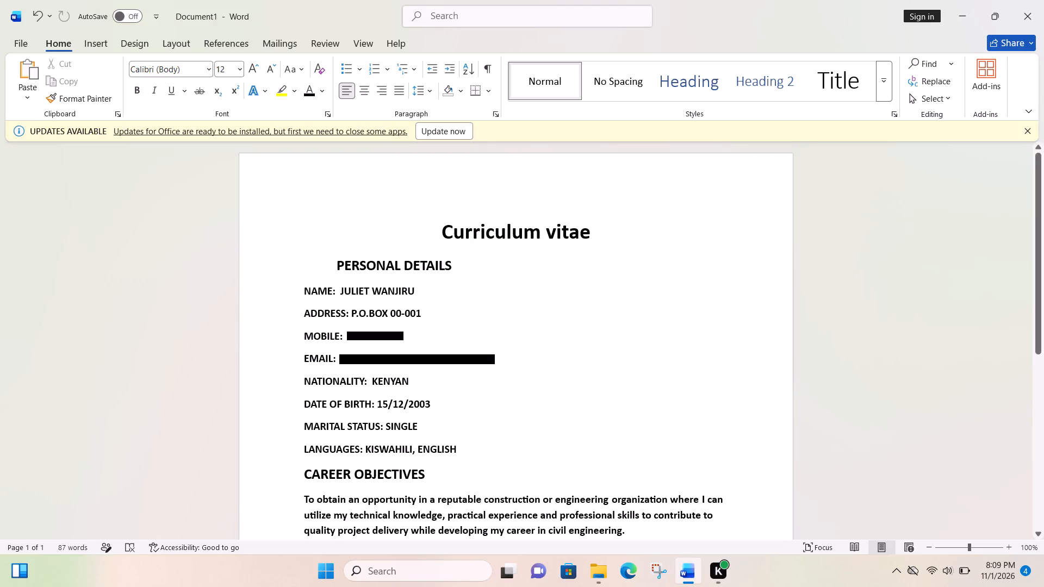
Insert the heading "PROFESSIONAL PROFILE" at font size 16 on a new line below the LANGUAGES entry.
left_click(459, 449)
key("Return")
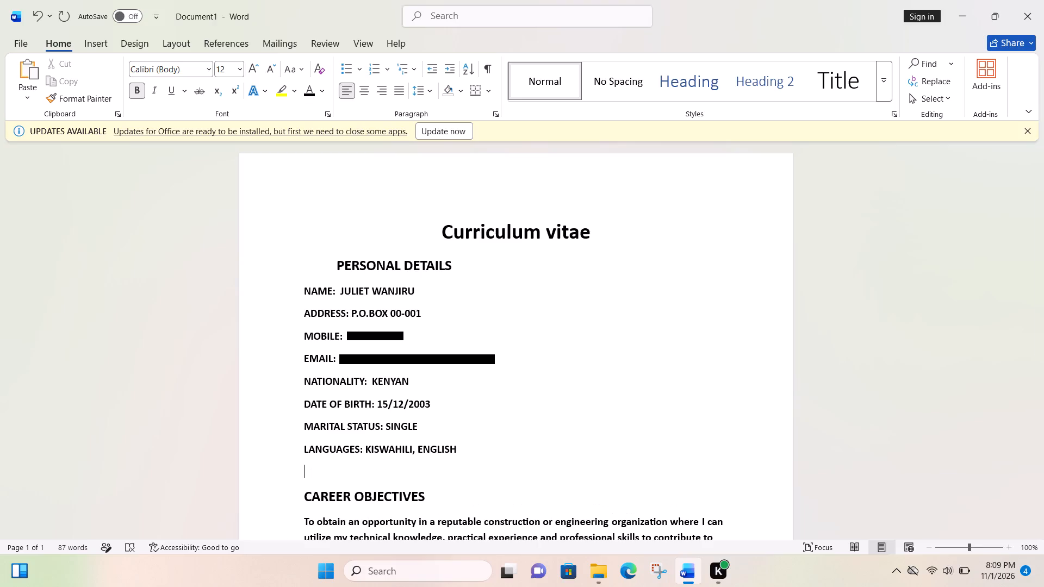
left_click(240, 67)
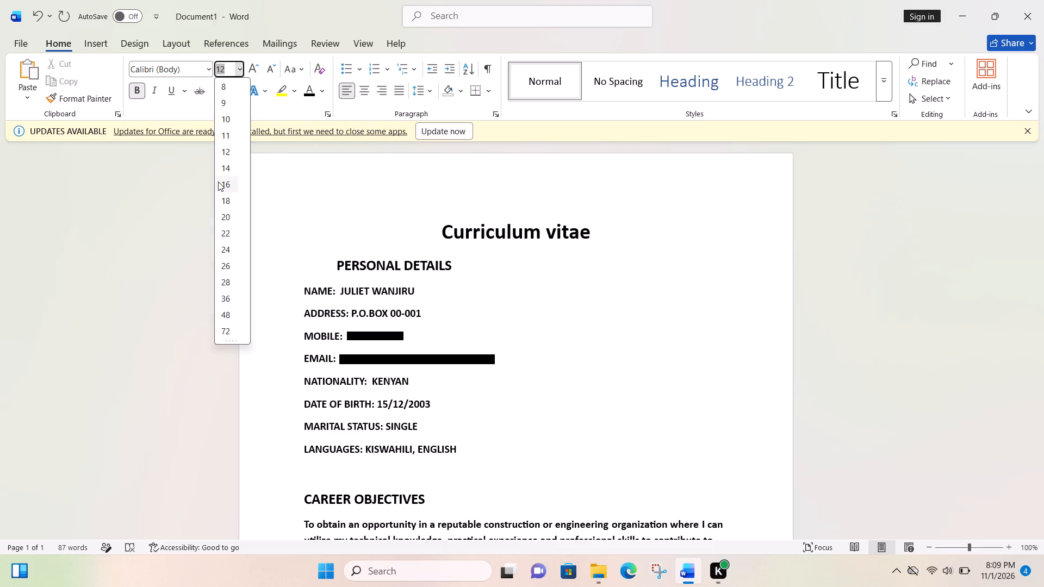
left_click(218, 182)
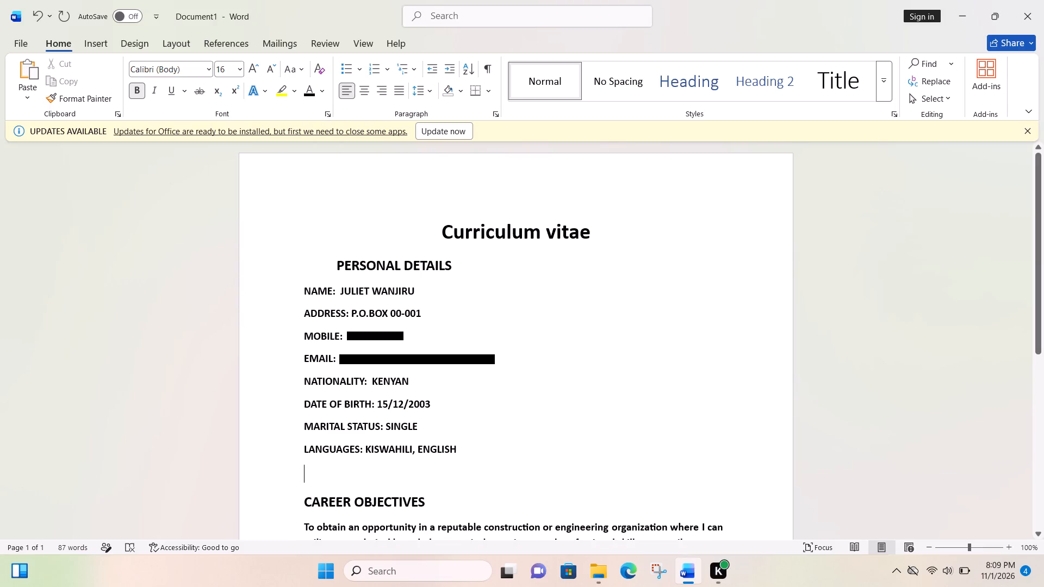
key("p")
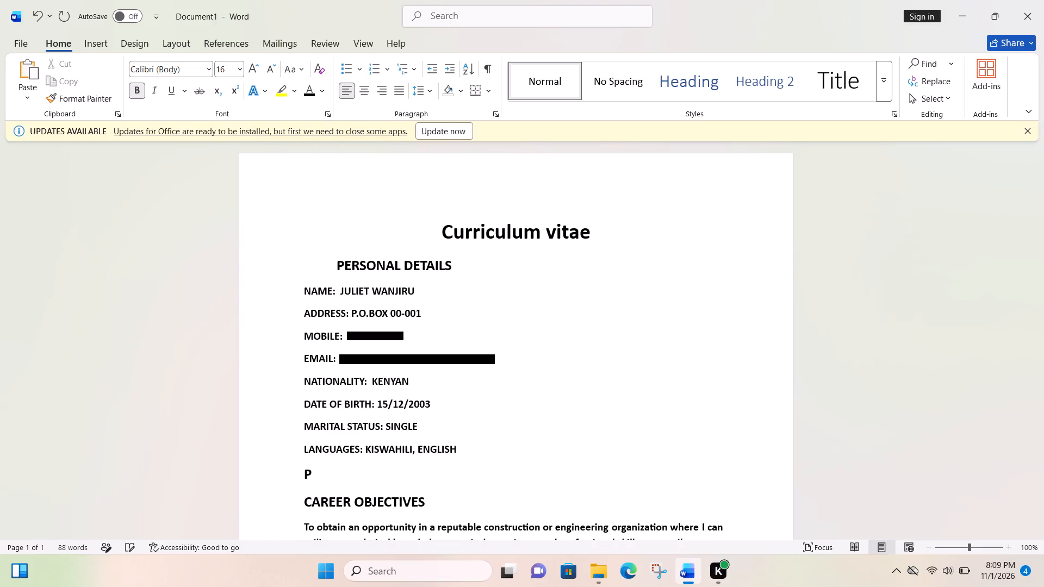
key("r")
key("o")
key("f")
type("ESS")
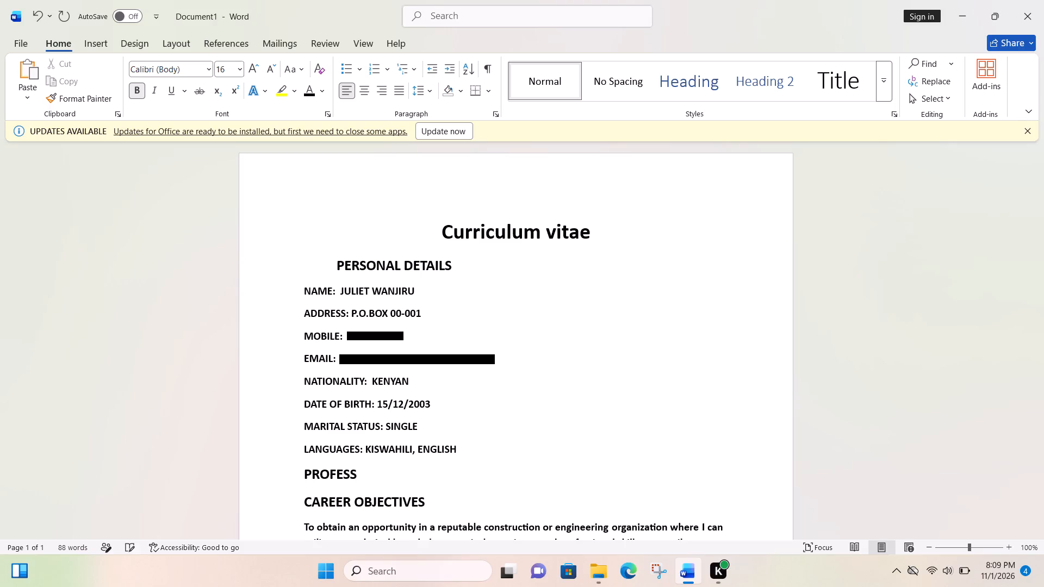
type("IONAL")
key("space")
type("PROFILE")
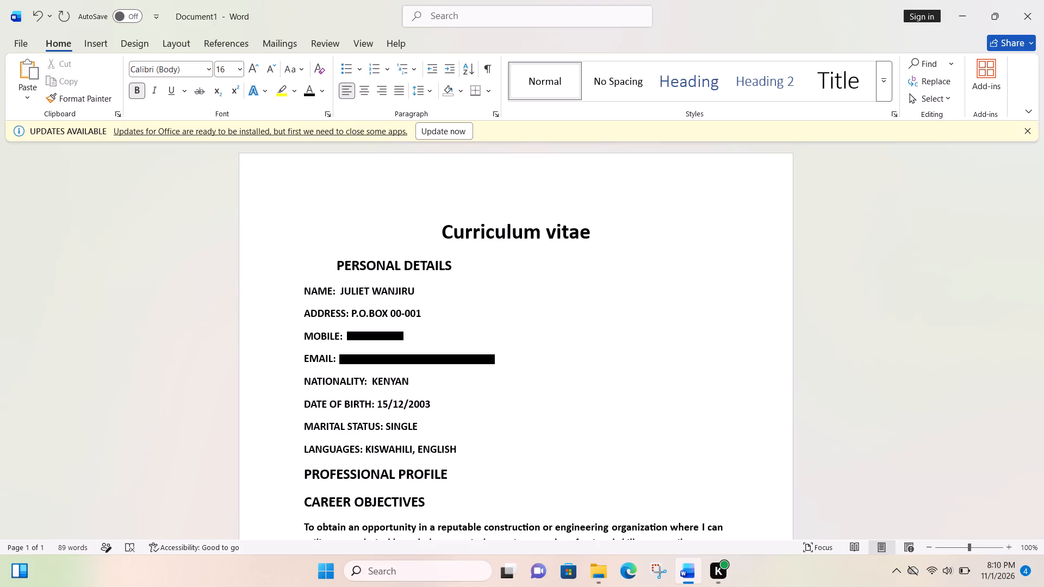
Start a new line below the PROFESSIONAL PROFILE heading with the font size set to 12.
key("Return")
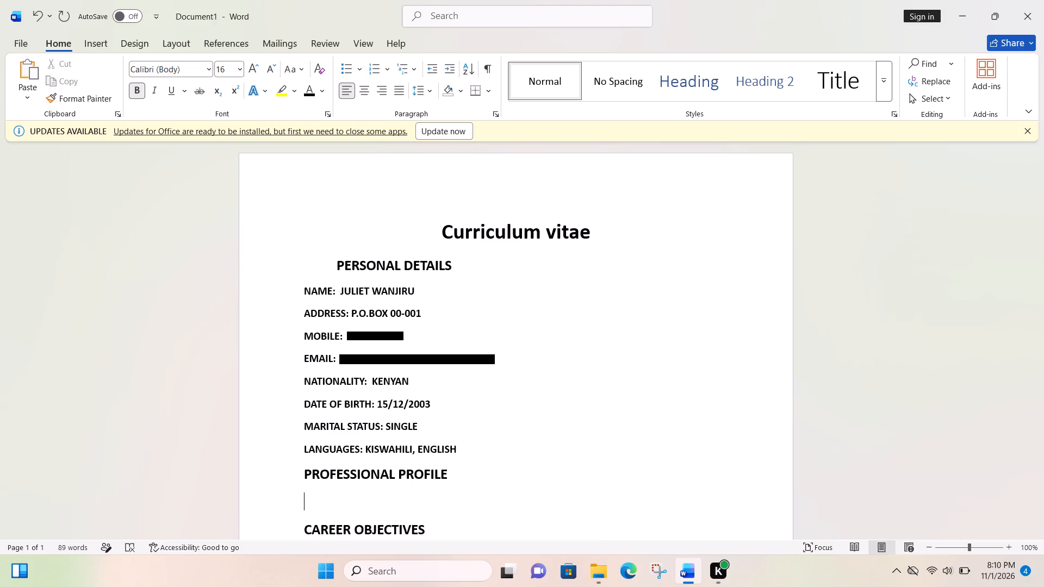
left_click(240, 71)
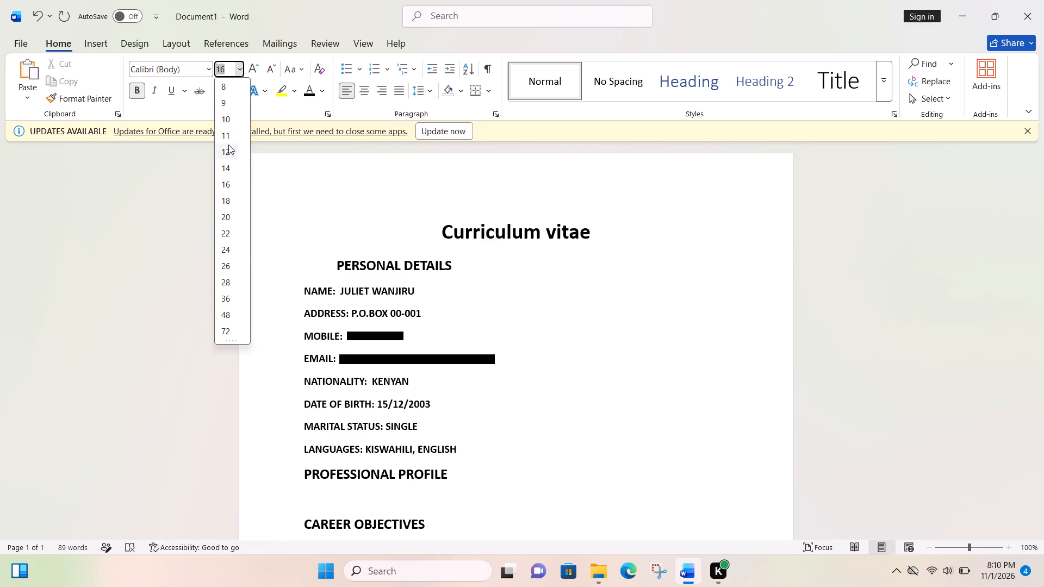
left_click(228, 145)
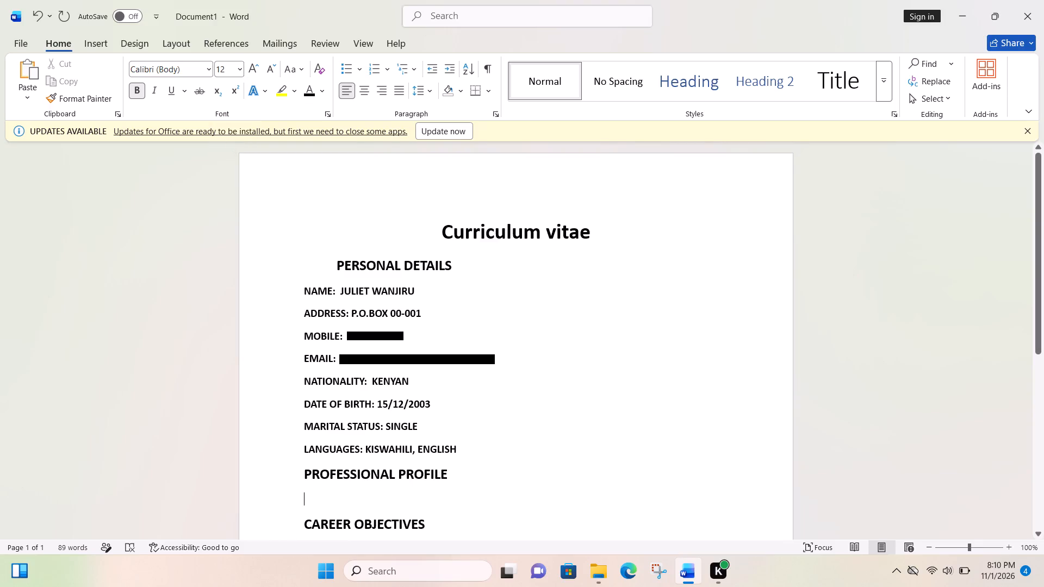
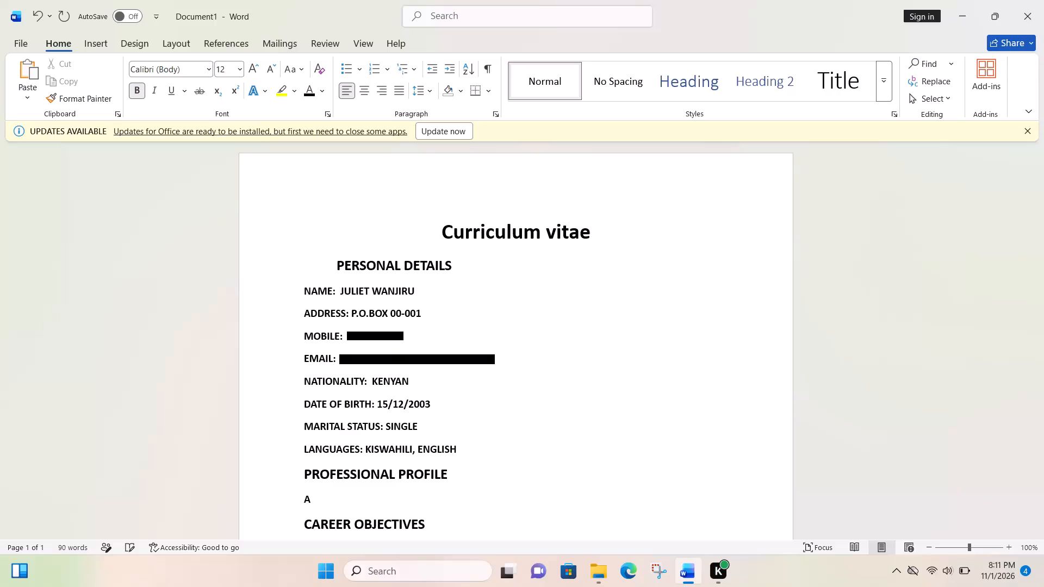
Complete the opening words of the text under the PROFESSIONAL PROFILE heading so it reads "A motivated civil engineering technician".
type("mot")
key("BackSpace")
key("BackSpace")
key("BackSpace")
key("space")
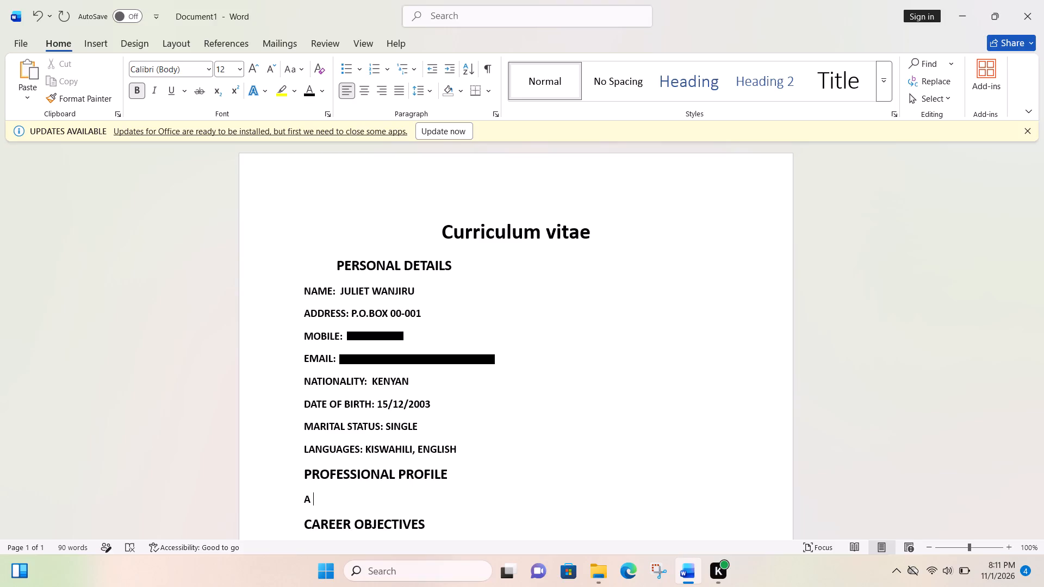
type("mo")
type("tivated civil en")
type("gineering te")
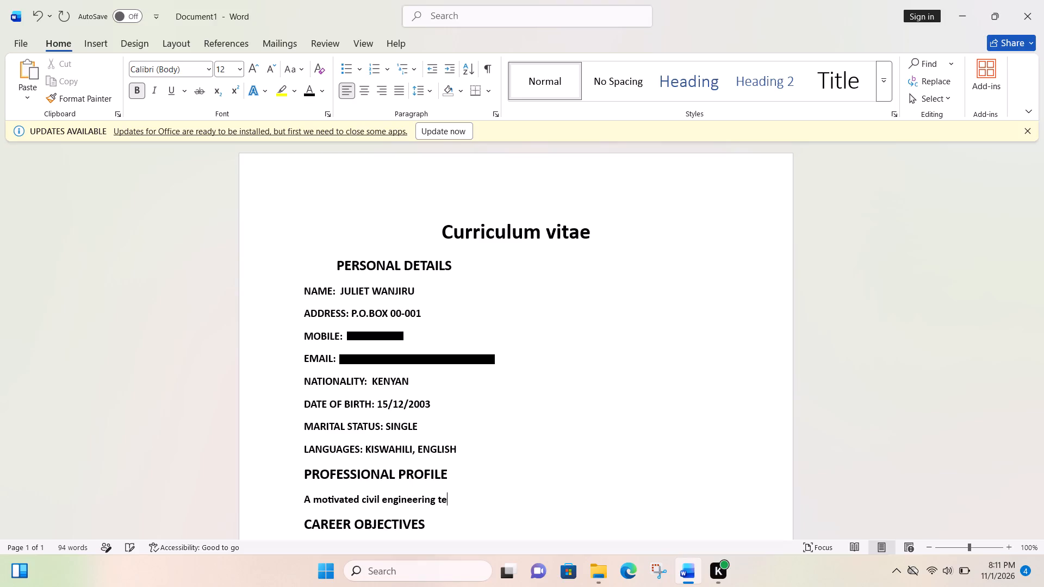
type("chni")
key("BackSpace")
type("cian")
key("BackSpace")
key("BackSpace")
key("BackSpace")
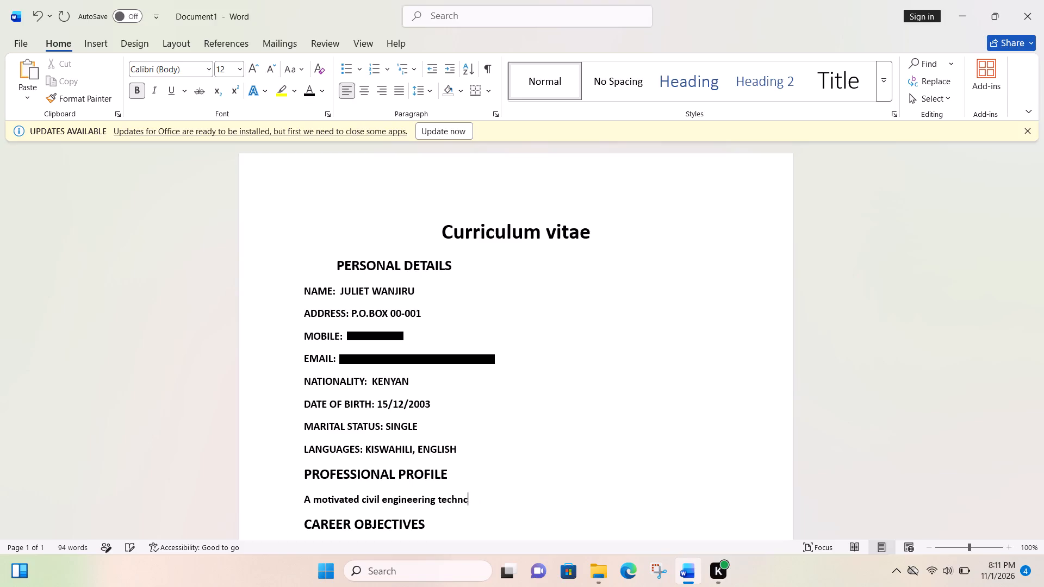
key("BackSpace")
type("ici")
type("an")
key("space")
Continue the professional profile sentence with "with practical construction experience,".
type("with")
key("space")
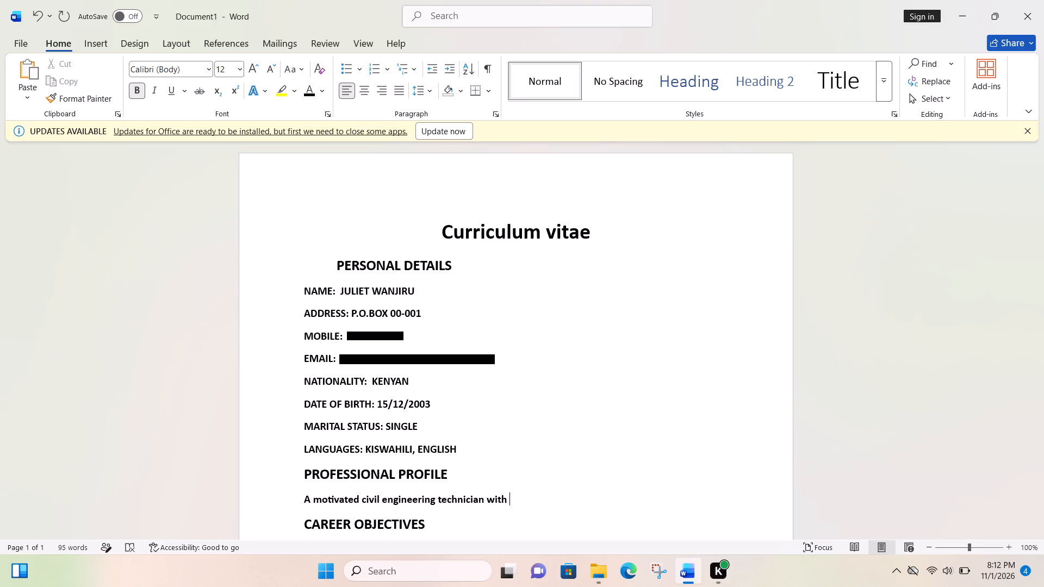
key("space")
key("BackSpace")
type("prac")
type("ticak")
key("BackSpace")
type("l construction")
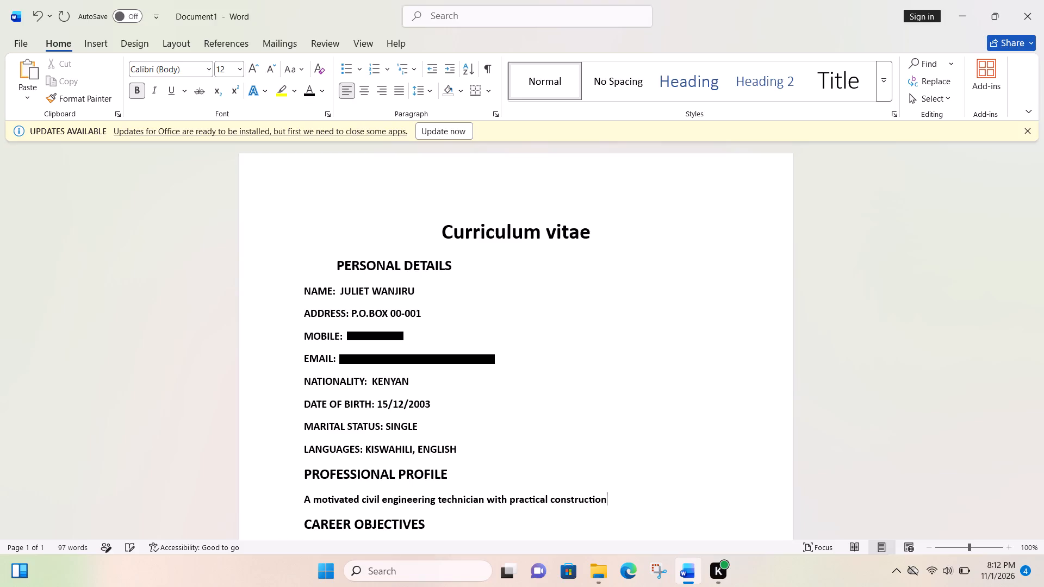
key("space")
type("exp")
type("erie")
type("nv")
key("BackSpace")
type("ce")
key("comma")
Continue the professional profile sentence with "skilled in reading an interpreting engineering drawings,".
key("space")
type("skilled in reading")
key("space")
type("an")
key("space")
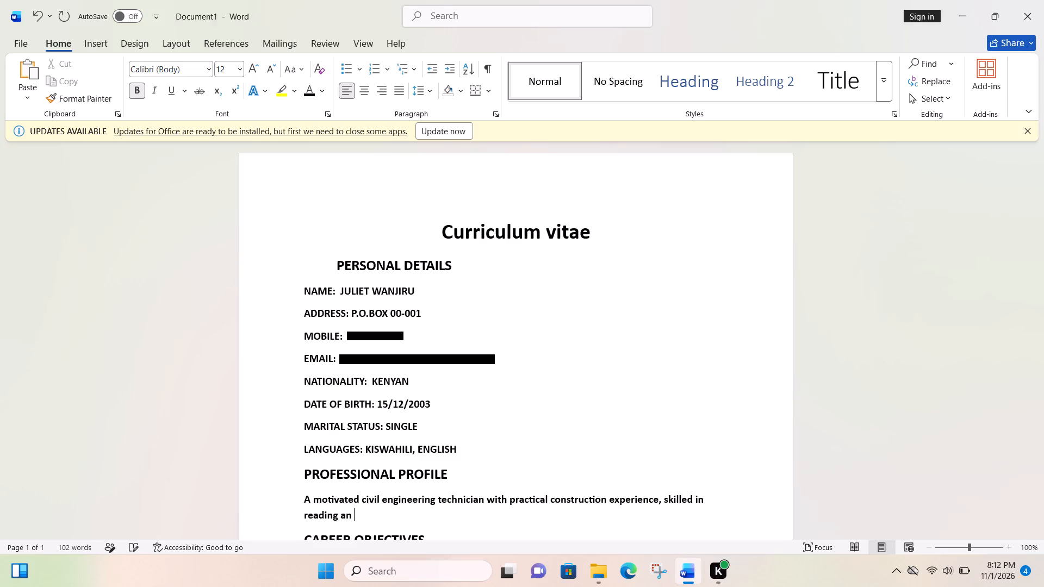
type("int")
key("BackSpace")
type("ter")
type("pratin")
type("g engineer")
type("ing drawings")
type(",")
key("space")
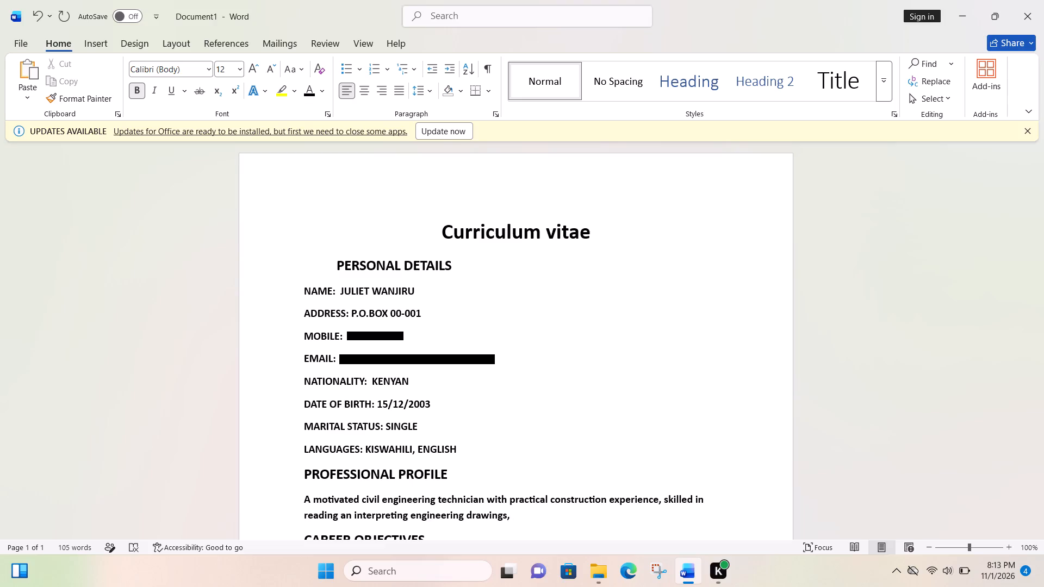
Add the software names "Autocad and Archicad" after "engineering drawings," in the professional profile sentence.
key("a")
key("u")
type("toca")
key("d")
key("space")
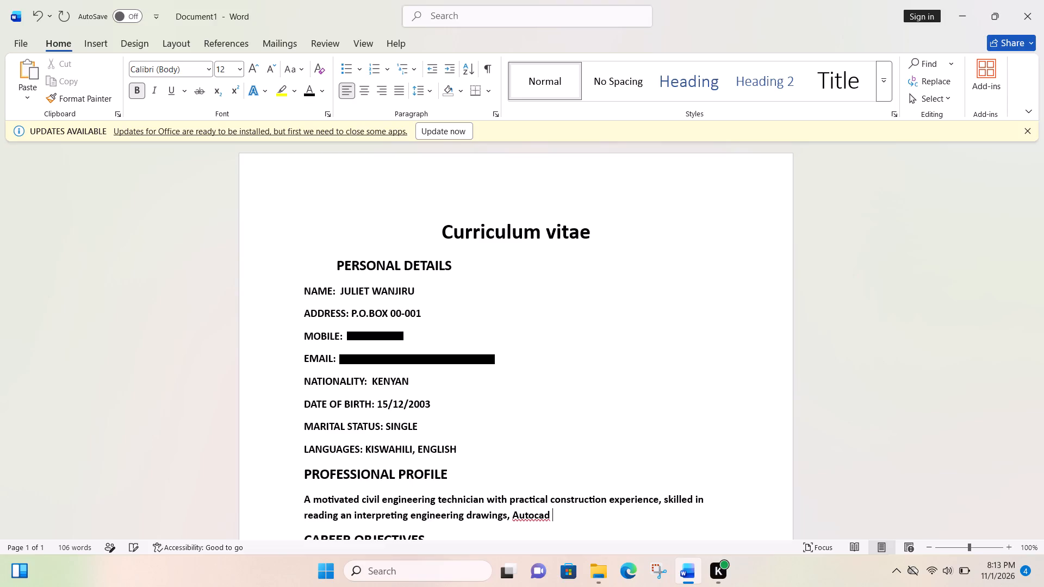
type("and")
key("space")
type("AR")
key("BackSpace")
key("c")
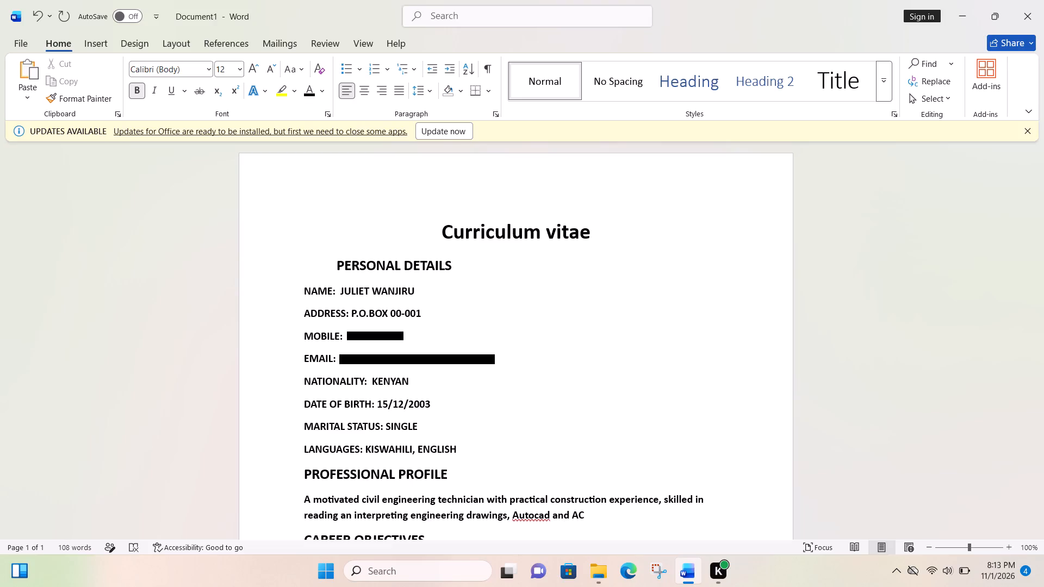
key("BackSpace")
key("c")
key("h")
key("BackSpace")
key("BackSpace")
type("rchicad")
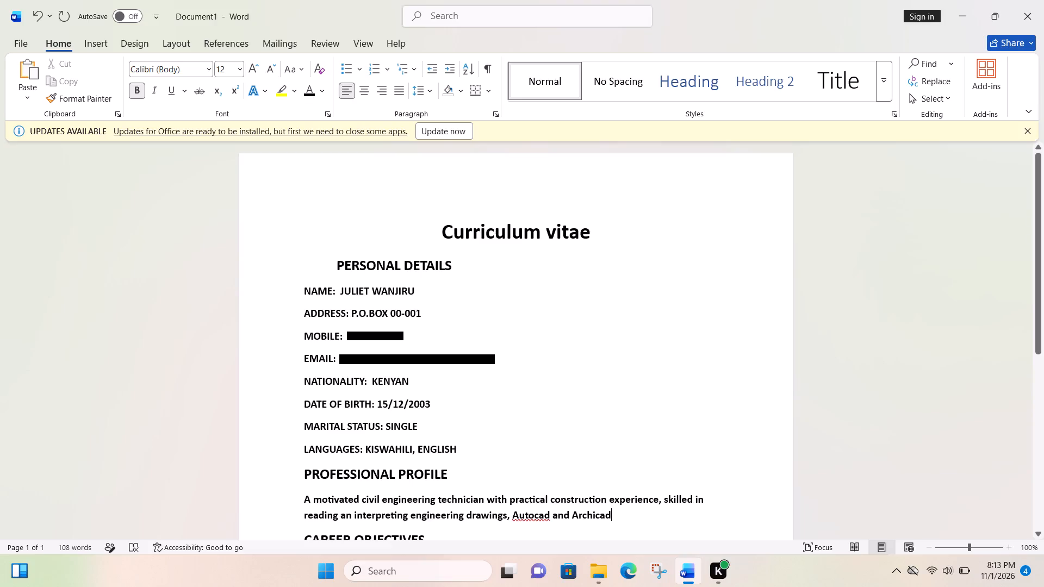
Correct the capitalisation of "Archicad" in the professional profile sentence to "ArchiCAD".
left_click(600, 513)
key("BackSpace")
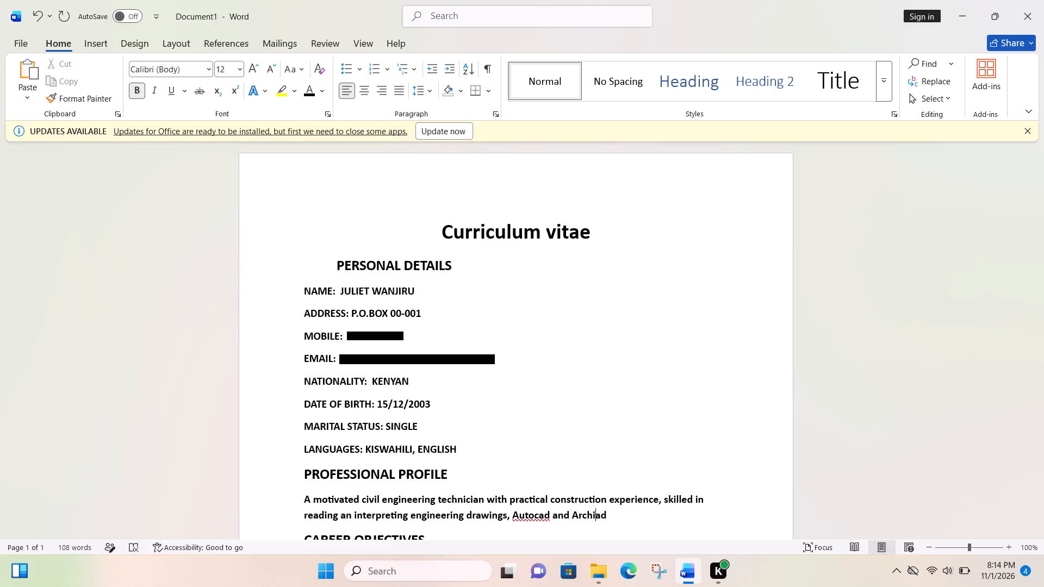
key("c")
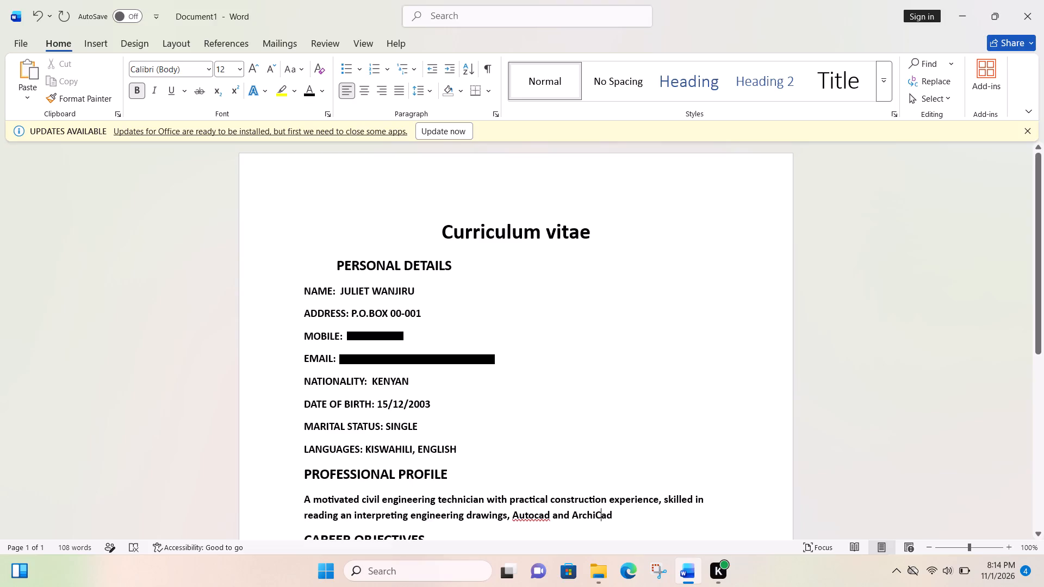
left_click(612, 516)
key("BackSpace")
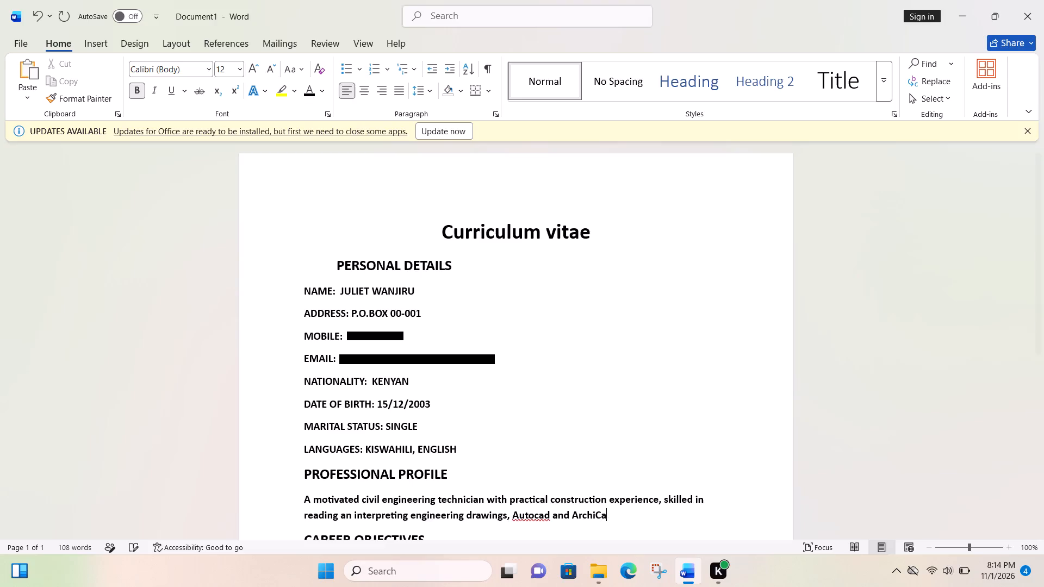
key("BackSpace")
key("a")
key("d")
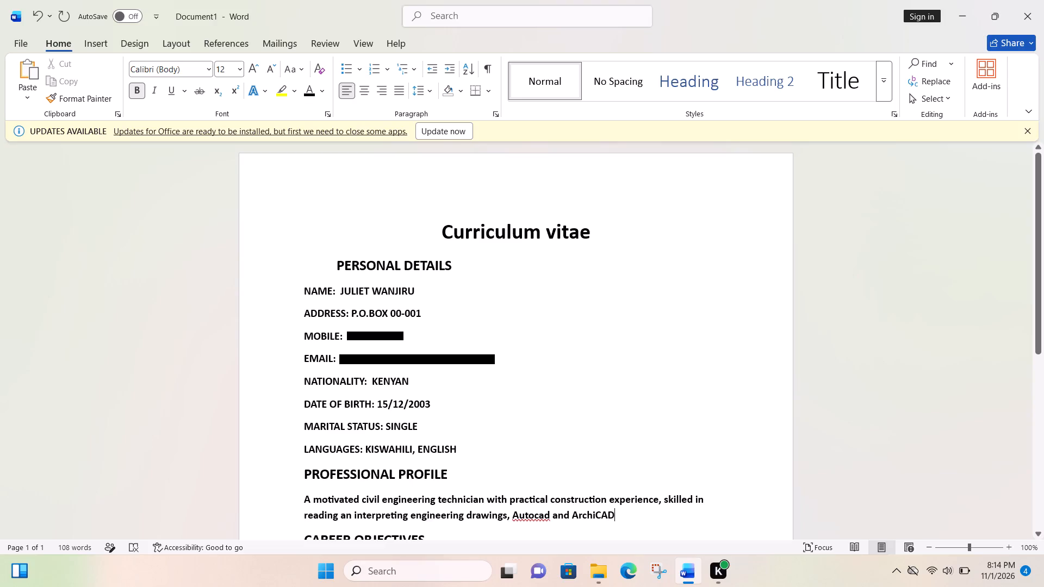
Correct the capitalisation of "Autocad" in the professional profile sentence to "AutoCAD".
left_click(549, 514)
key("BackSpace")
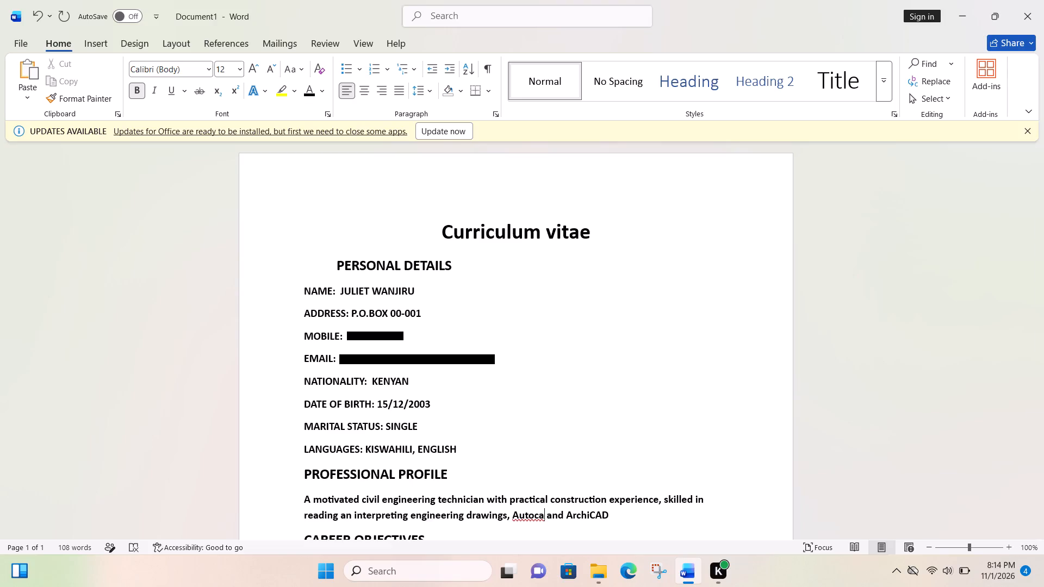
key("BackSpace")
key("BackSpace")
key("c")
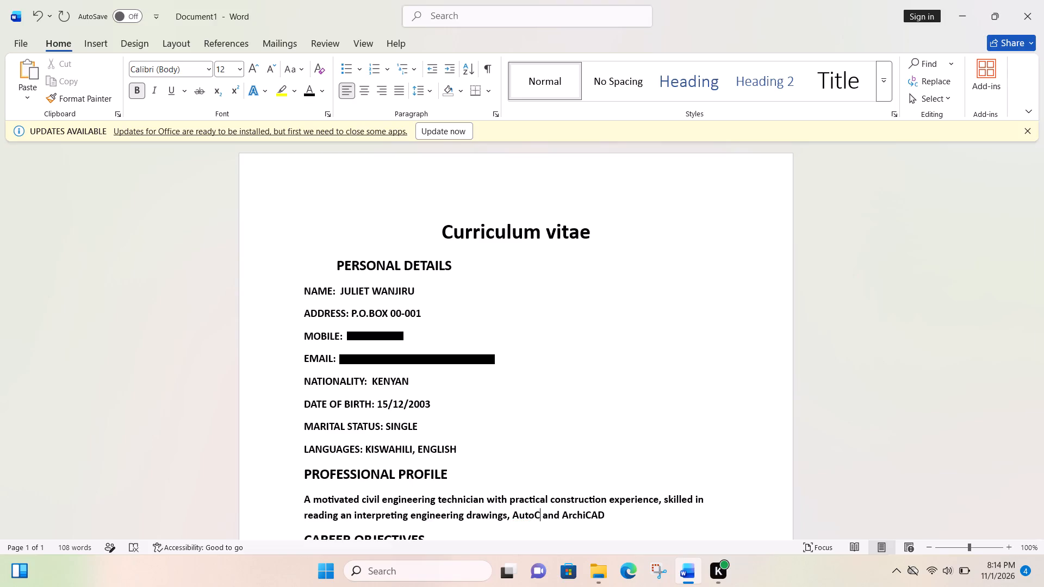
type("AD")
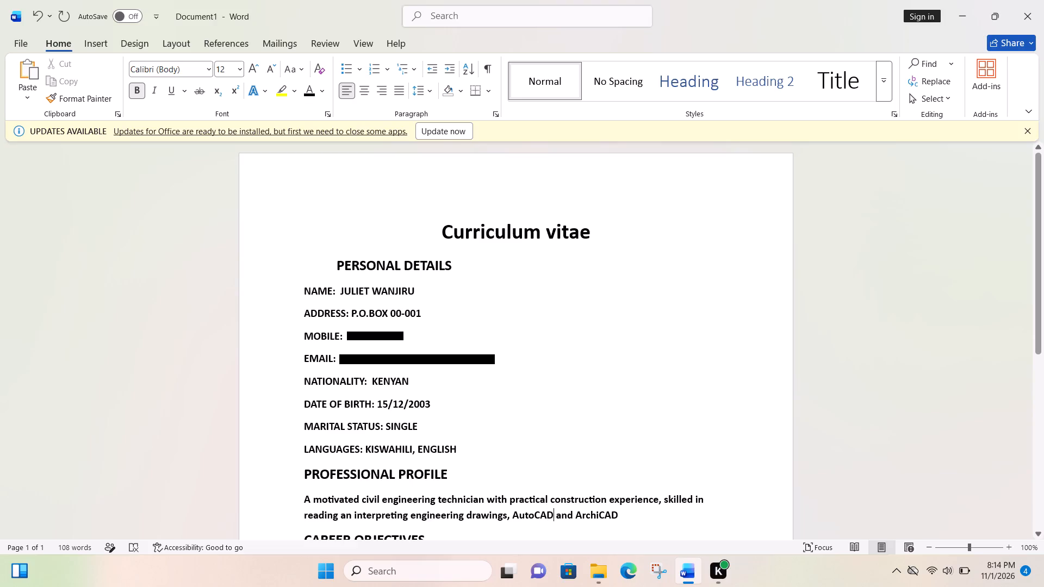
Finish the first professional profile sentence after "ArchiCAD" with "and site operations.".
left_click(635, 515)
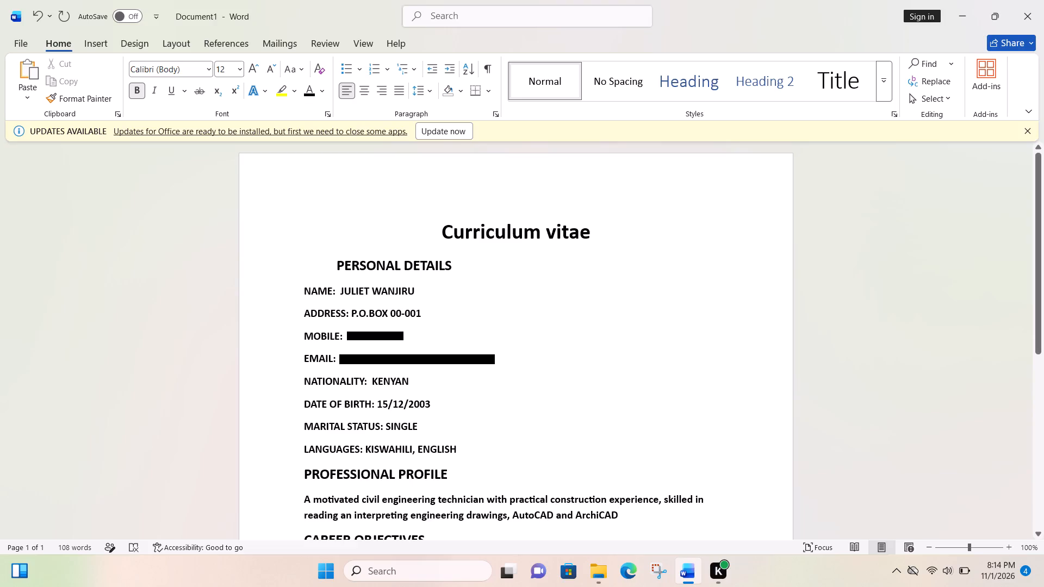
key("space")
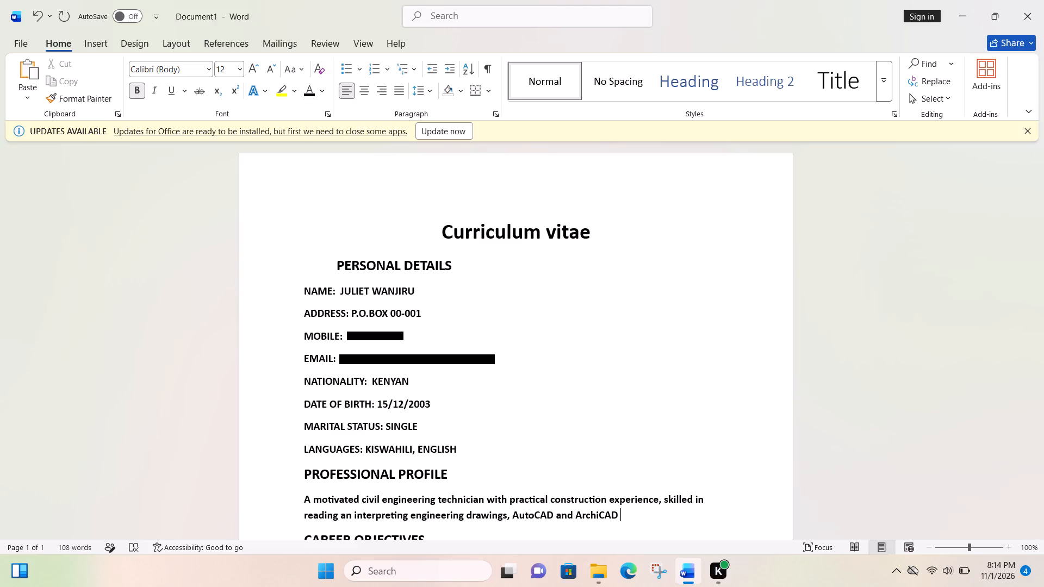
key("a")
type("nd")
key("space")
type("site op")
type("erations")
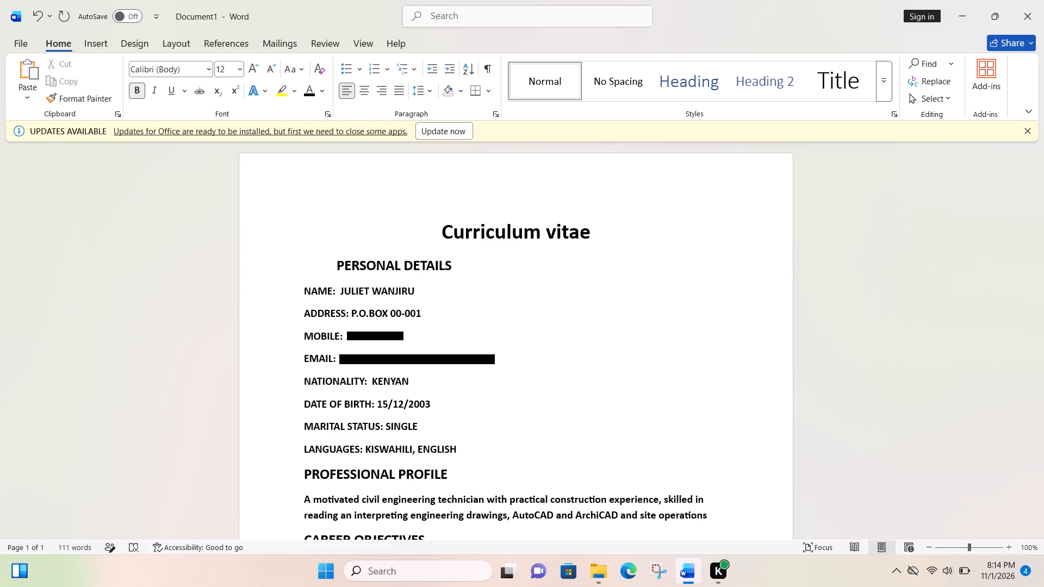
key("period")
Begin a second sentence in the professional profile with "A reliable team player with strong willingness".
key("space")
key("a")
key("space")
type("RE")
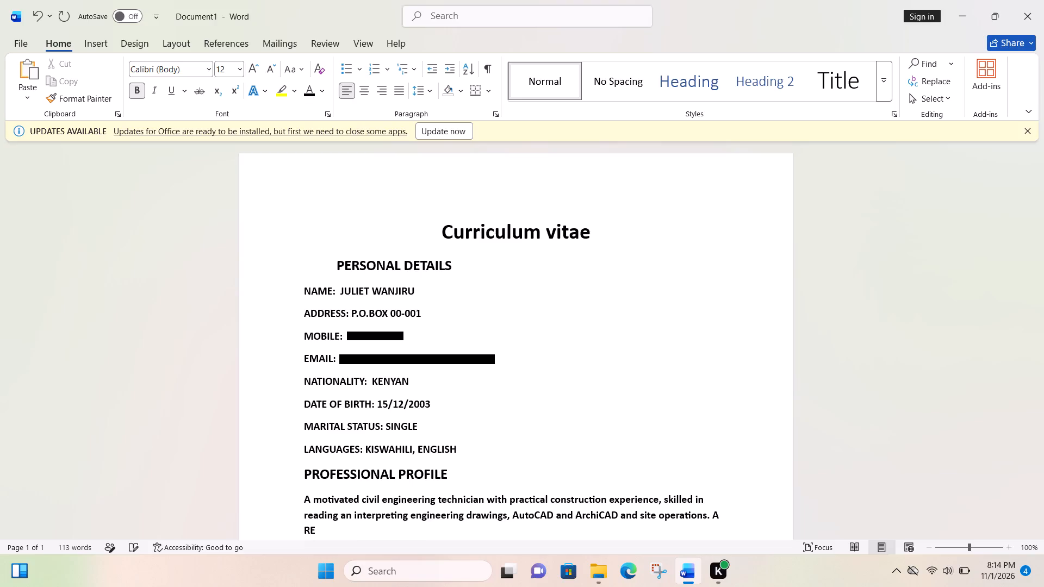
key("BackSpace")
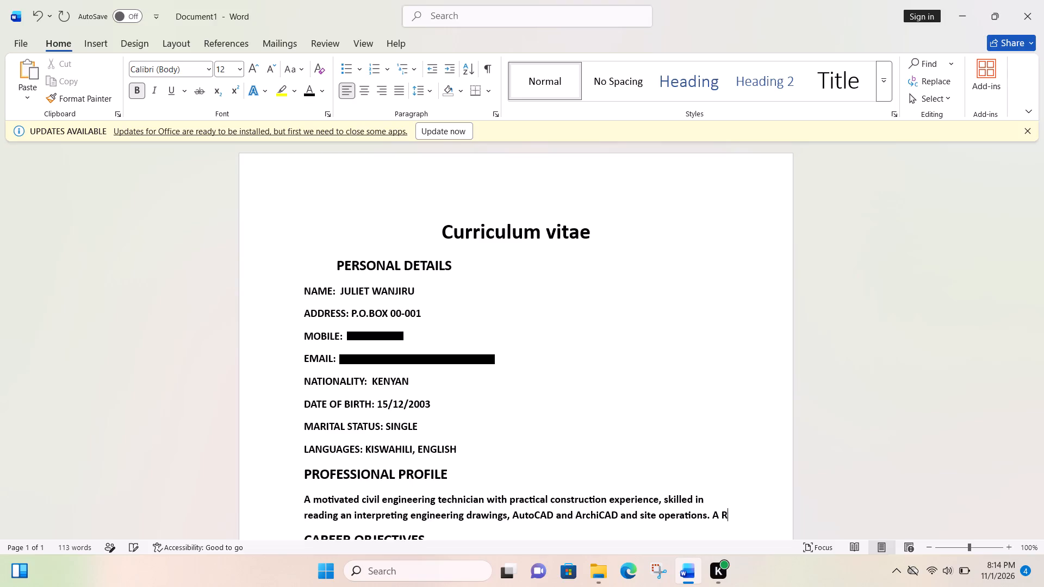
key("BackSpace")
type("re")
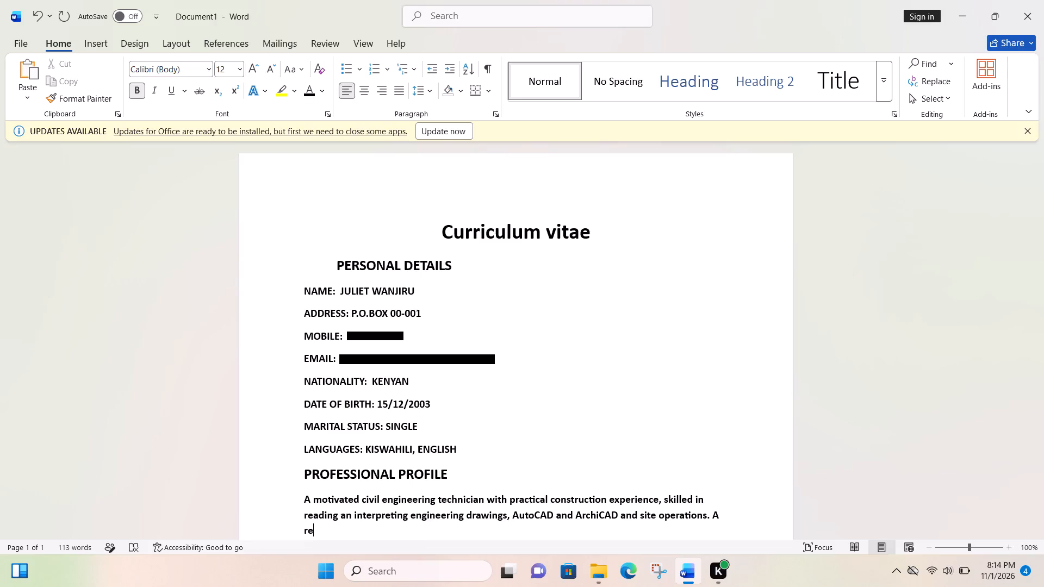
type("liable")
key("space")
type("team")
key("space")
type("player with str")
type("ong will")
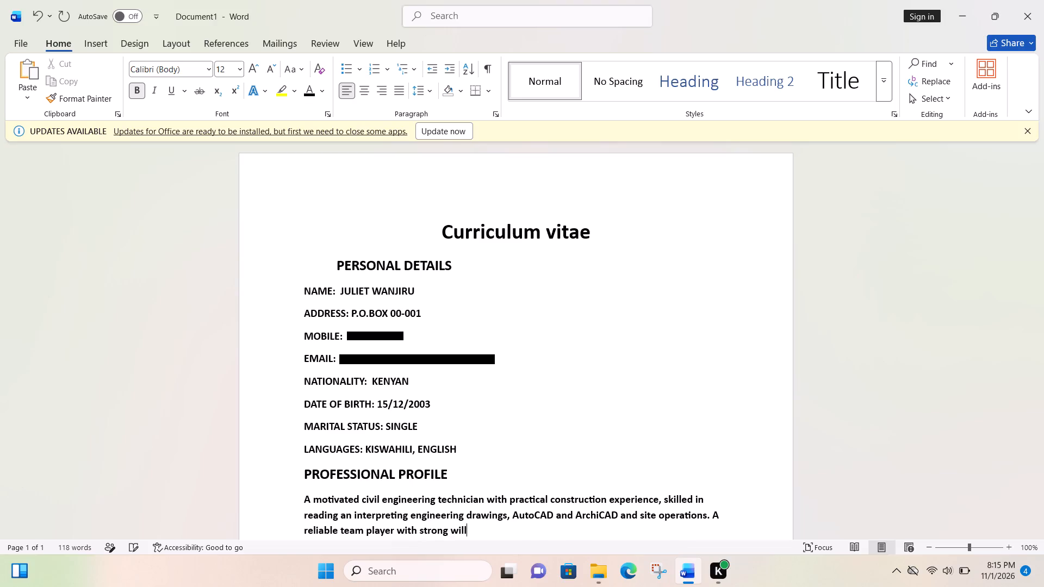
type("in")
key("g")
type("ness")
Continue the second professional profile sentence after "strong willingness" with "to learn,".
key("space")
type("to")
key("space")
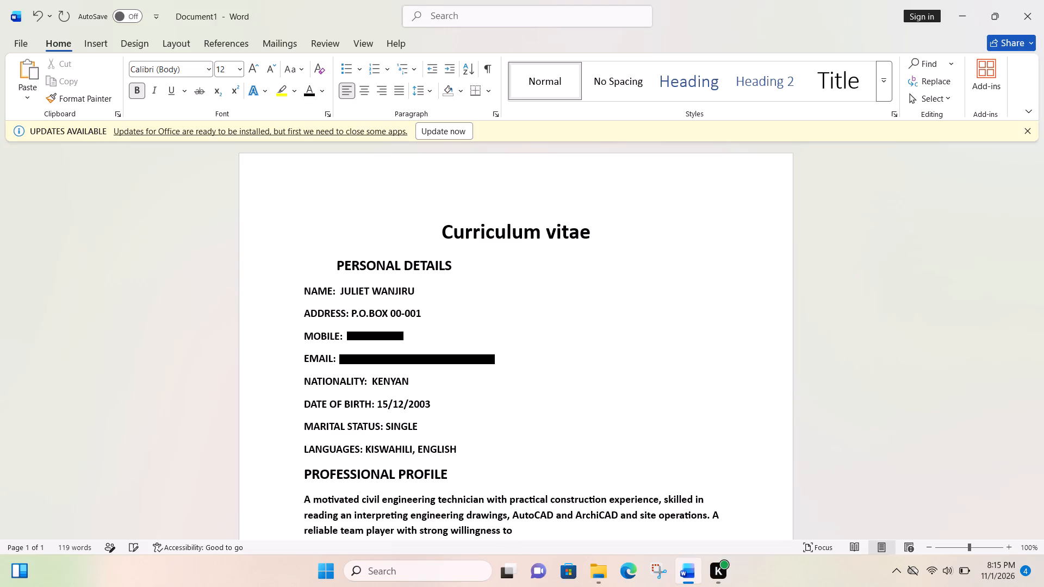
type("lear")
type("n")
key("space")
key("BackSpace")
key("comma")
key("space")
Continue the second professional profile sentence after "to learn," with "apply technical skill an con".
type("a")
type("pply technica")
type("l")
key("space")
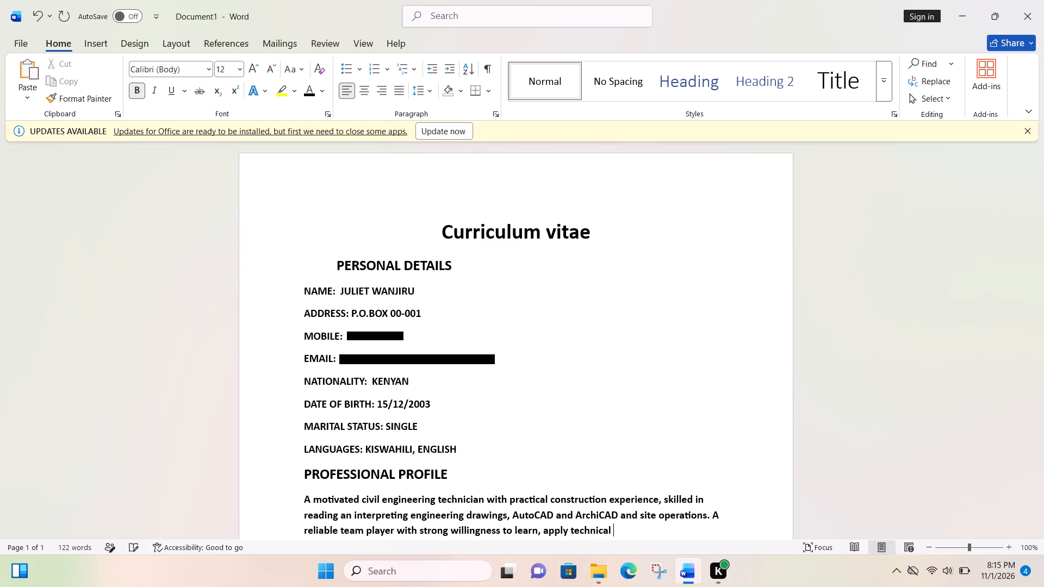
type("skill")
key("space")
type("an con")
Correct the wording after "apply technical" in the second professional profile sentence to "skills and", keeping a space before "con".
left_click(630, 529)
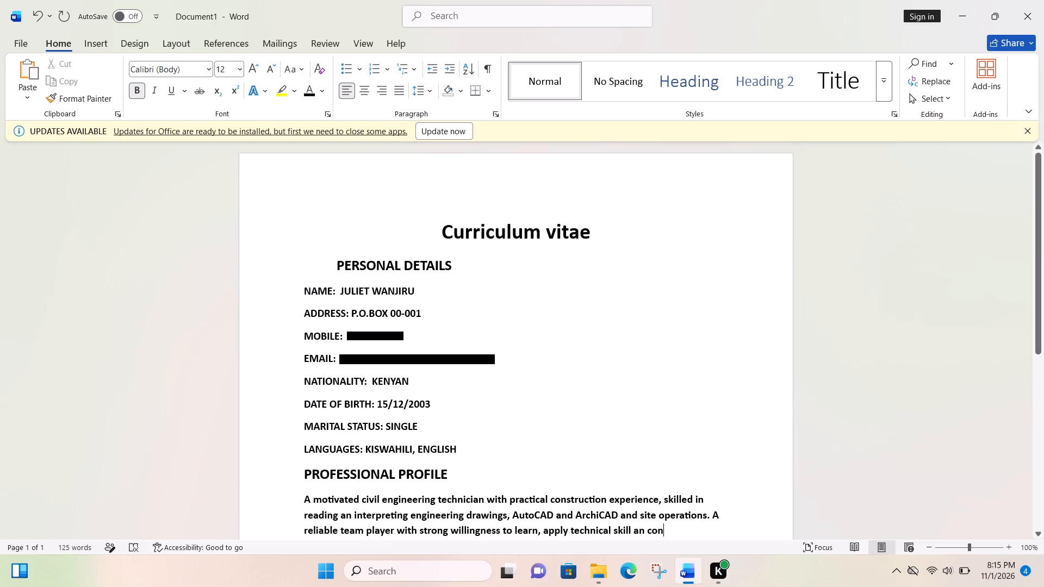
key("s")
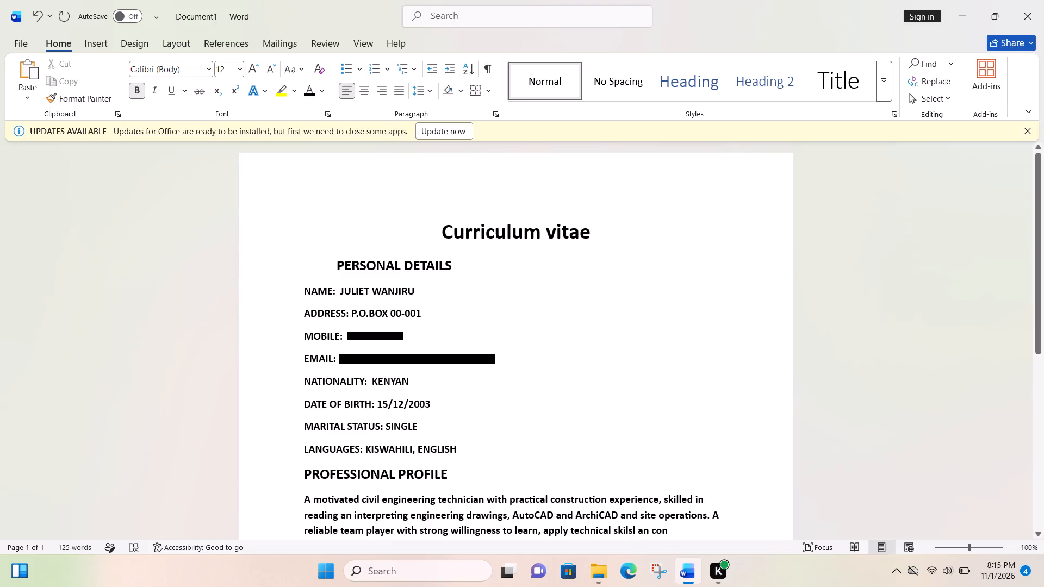
left_click(646, 532)
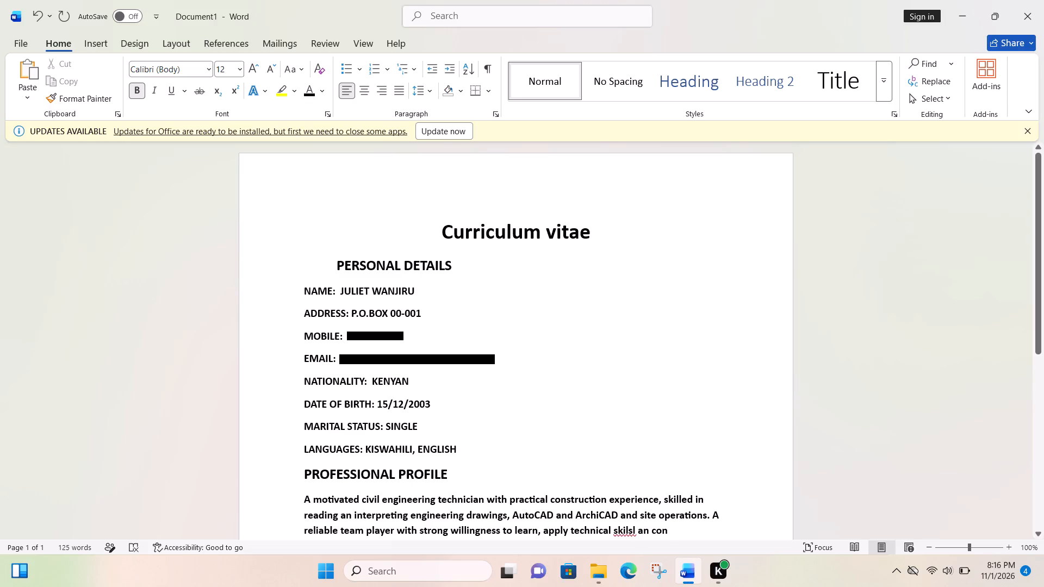
left_click(652, 533)
key("d")
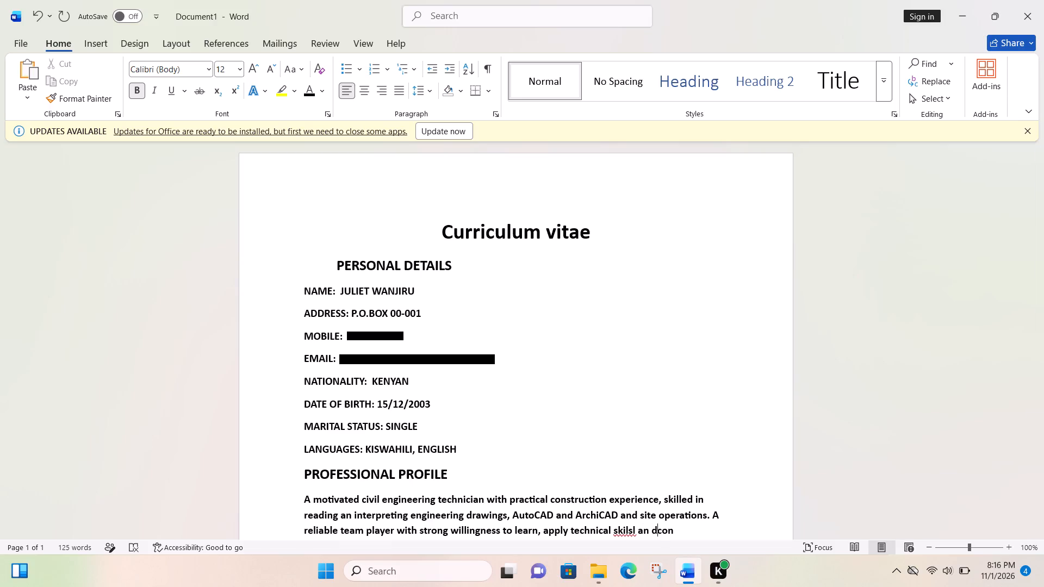
key("BackSpace")
key("BackSpace")
key("d")
left_click(636, 526)
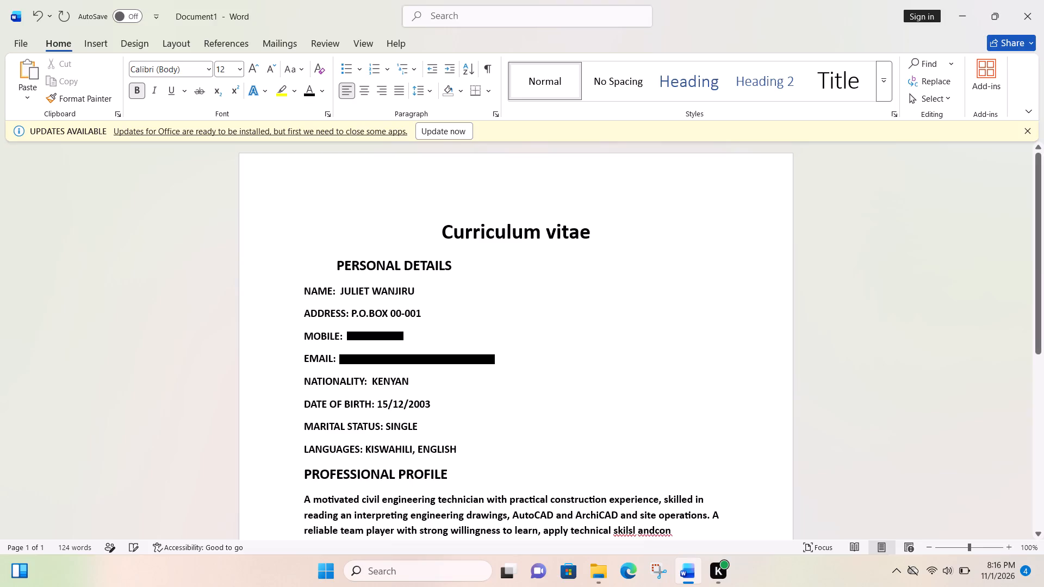
key("BackSpace")
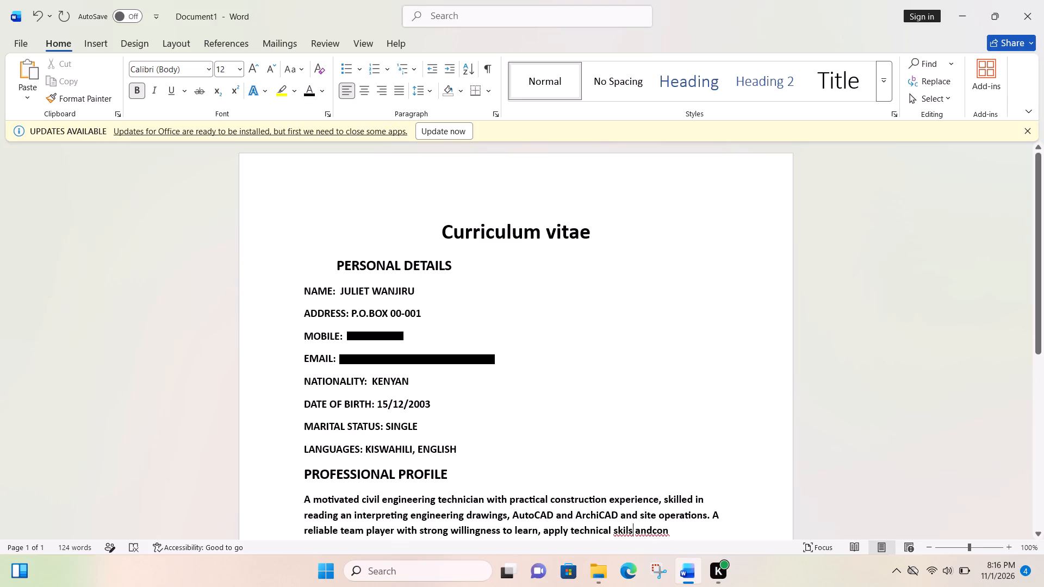
left_click(628, 527)
key("l")
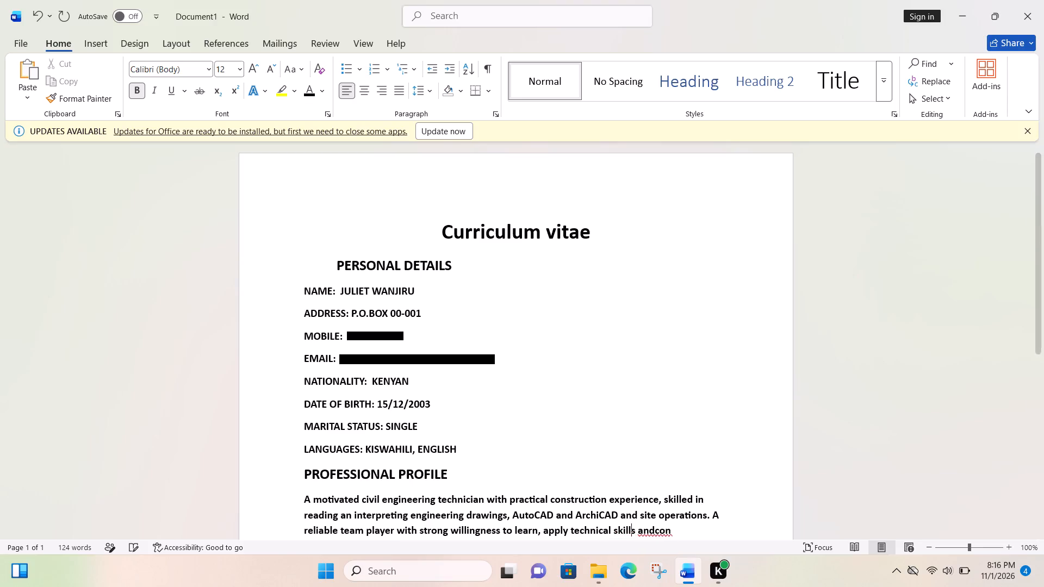
left_click(674, 525)
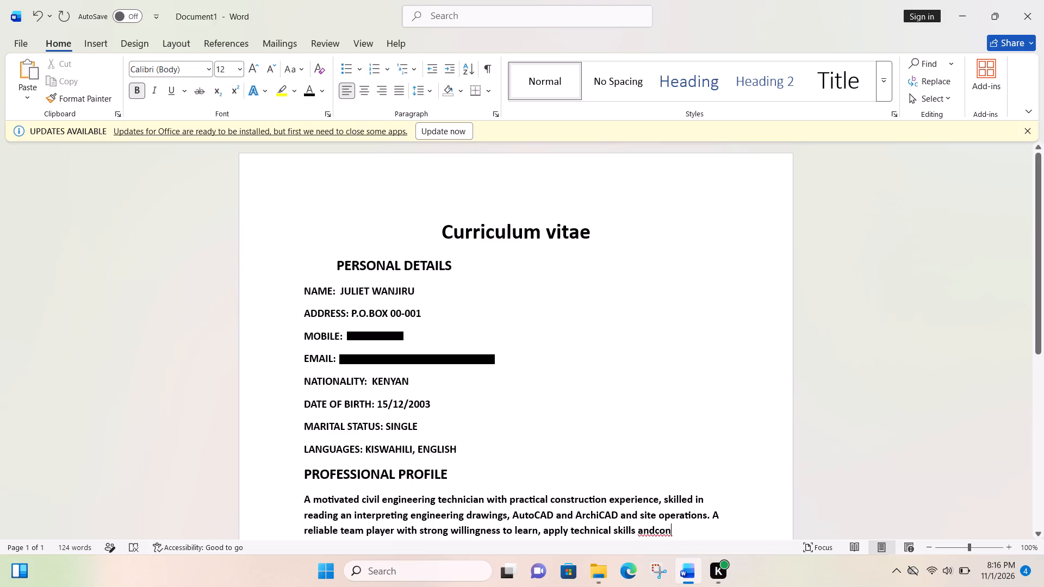
left_click(654, 529)
key("space")
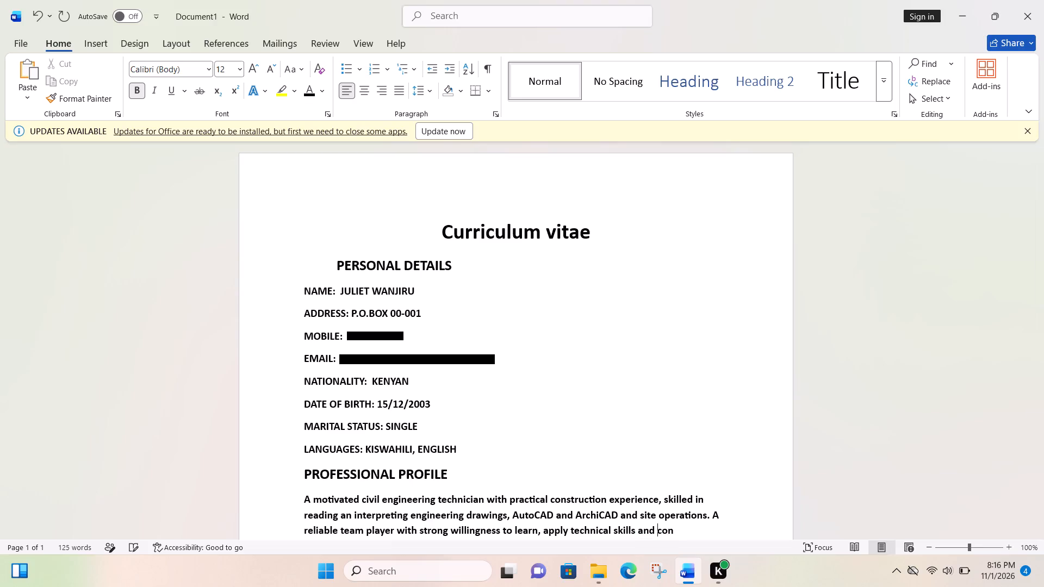
Complete the unfinished word "con" as "contribute" and end the second professional profile sentence with "to quality construction project.".
left_click(675, 529)
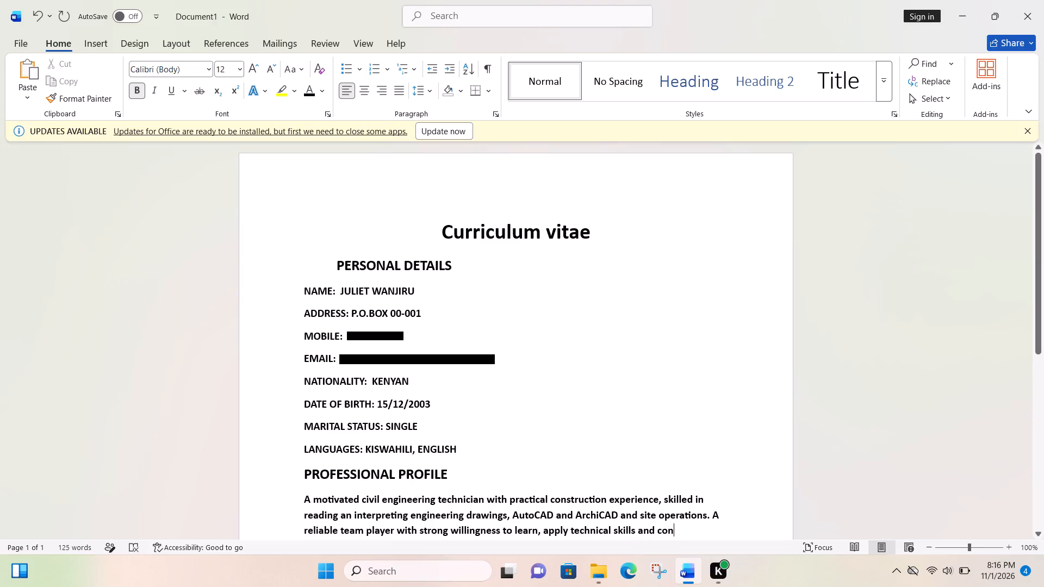
type("tr")
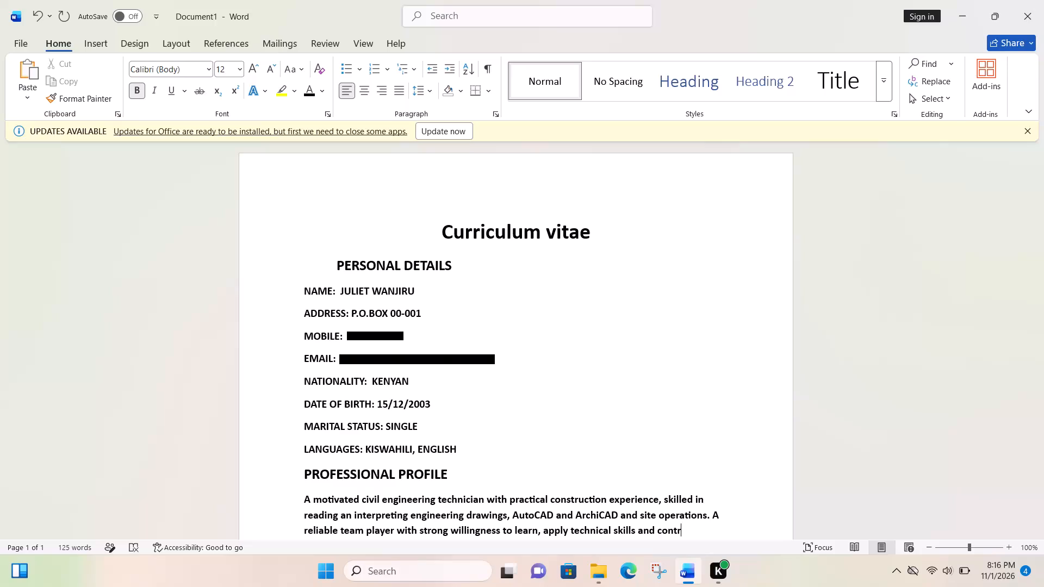
type("ibute")
key("space")
type("to")
key("space")
type("qu")
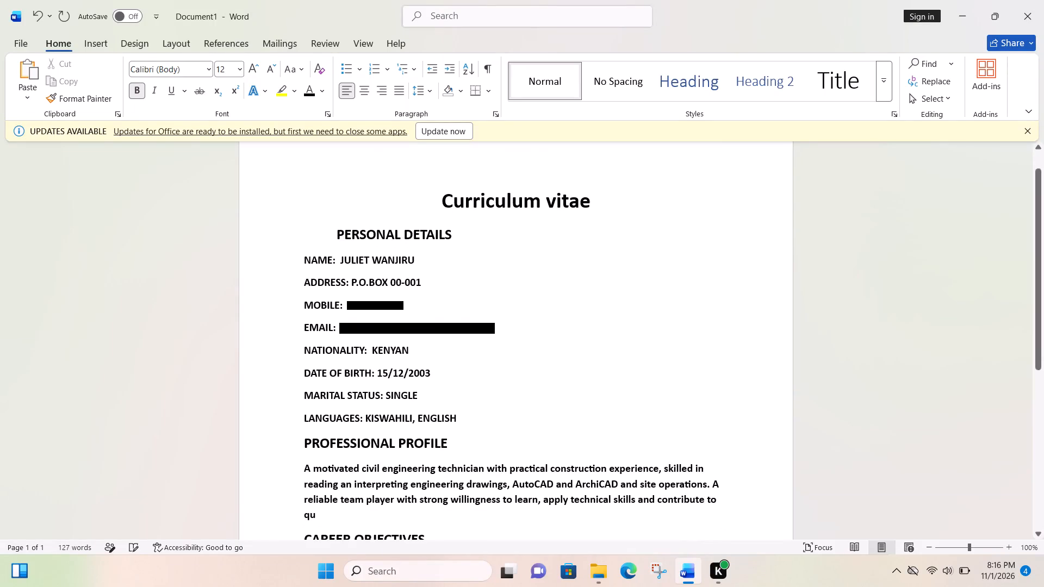
type("ality")
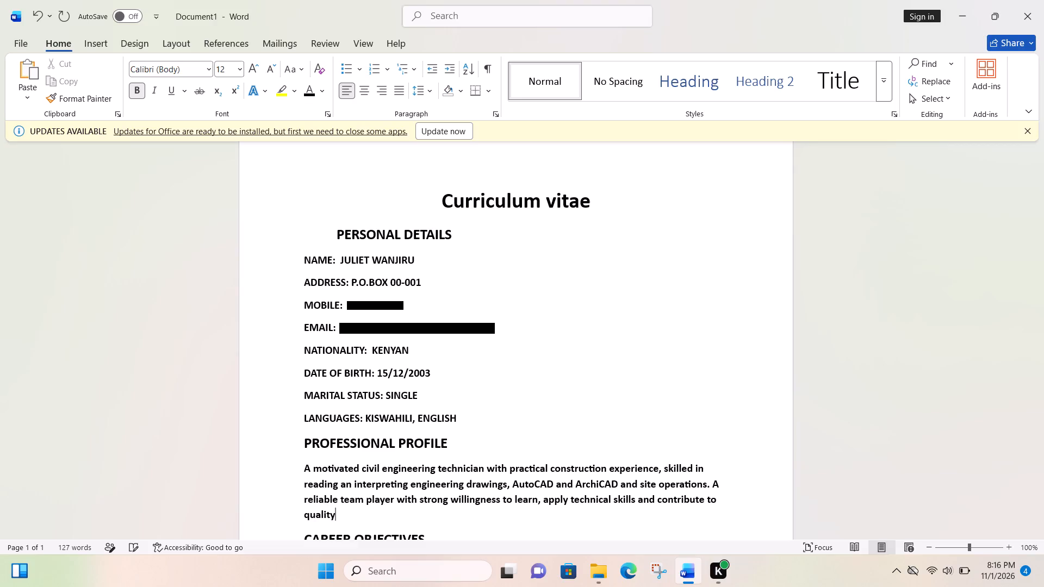
key("space")
type("con")
type("struction p")
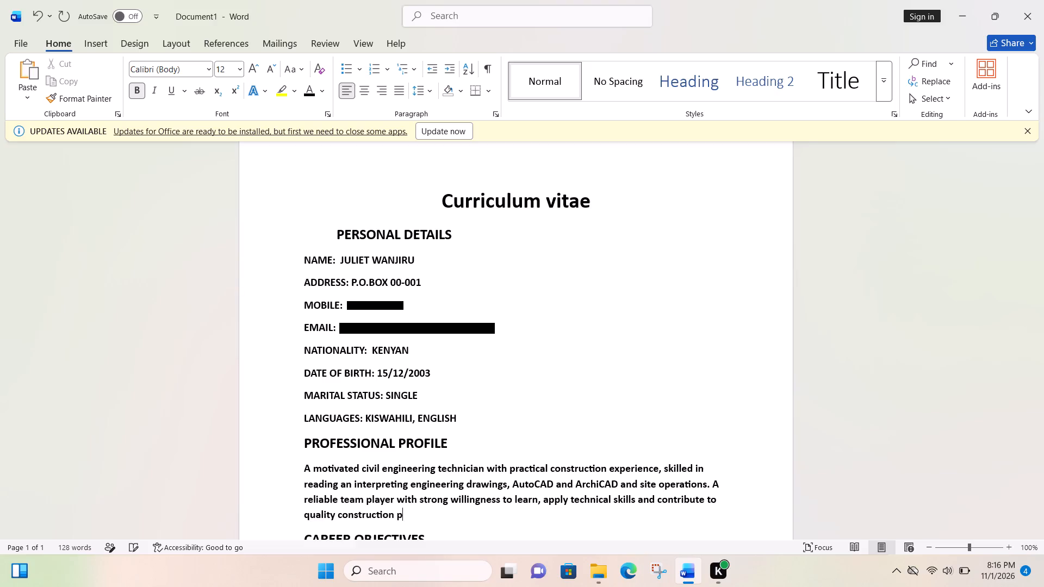
type("roject")
key("period")
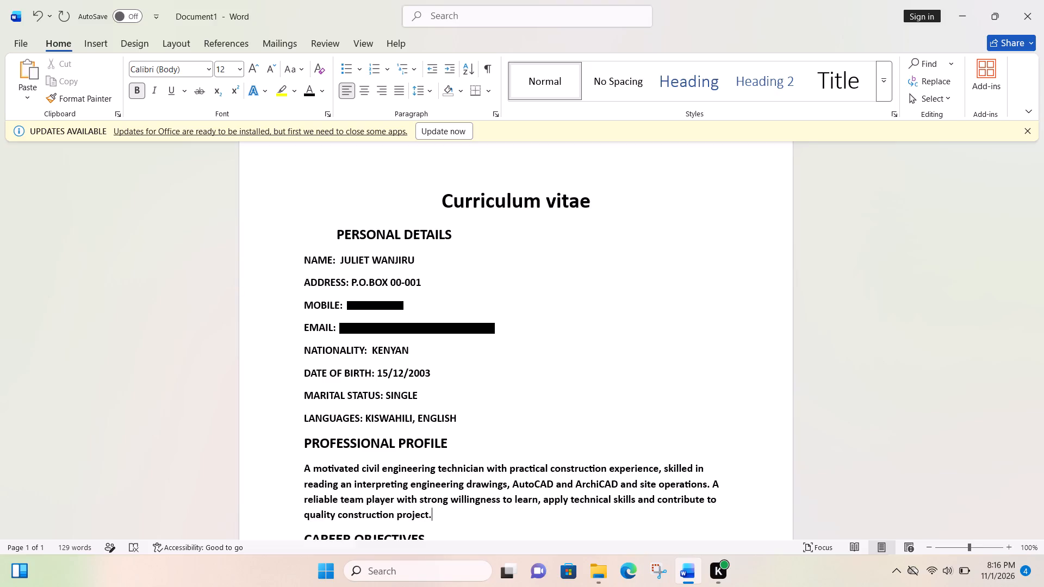
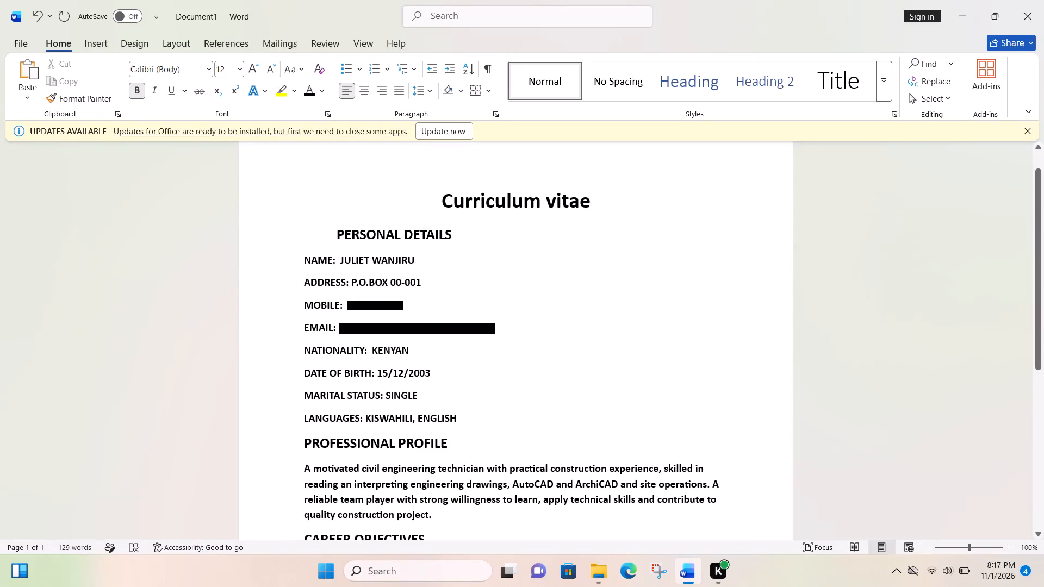
Add a space before the opening bracket and on each side of the year hyphen in the Embakasi primary school entry.
triple_click(1039, 531)
triple_click(1039, 531)
double_click(1039, 531)
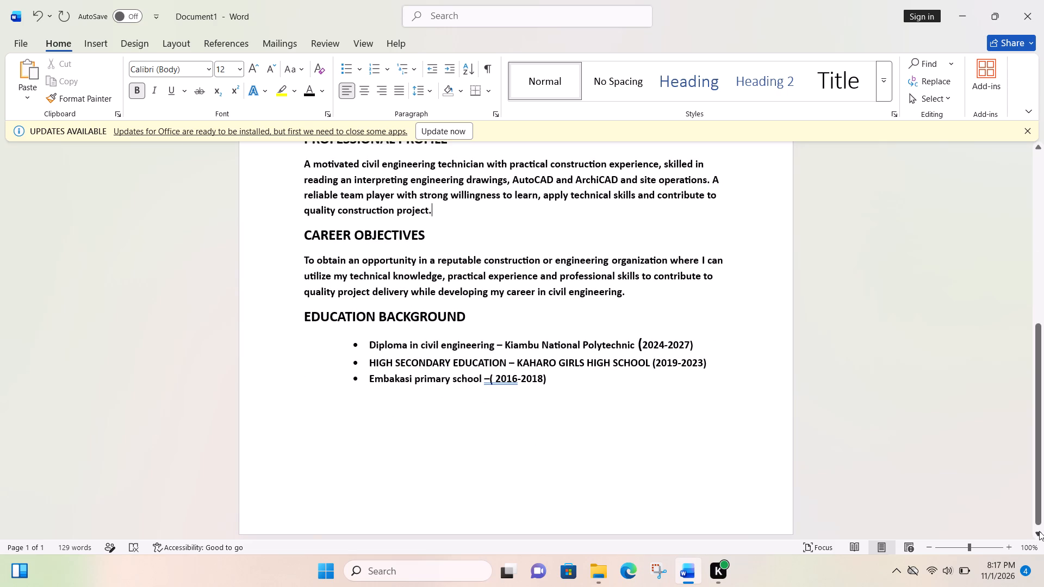
left_click(1039, 531)
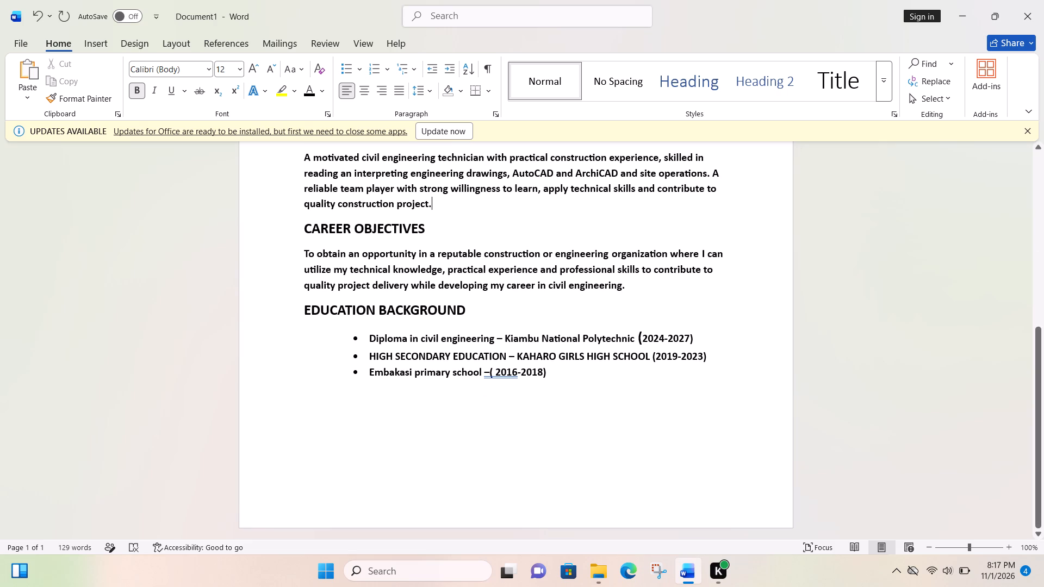
left_click(489, 372)
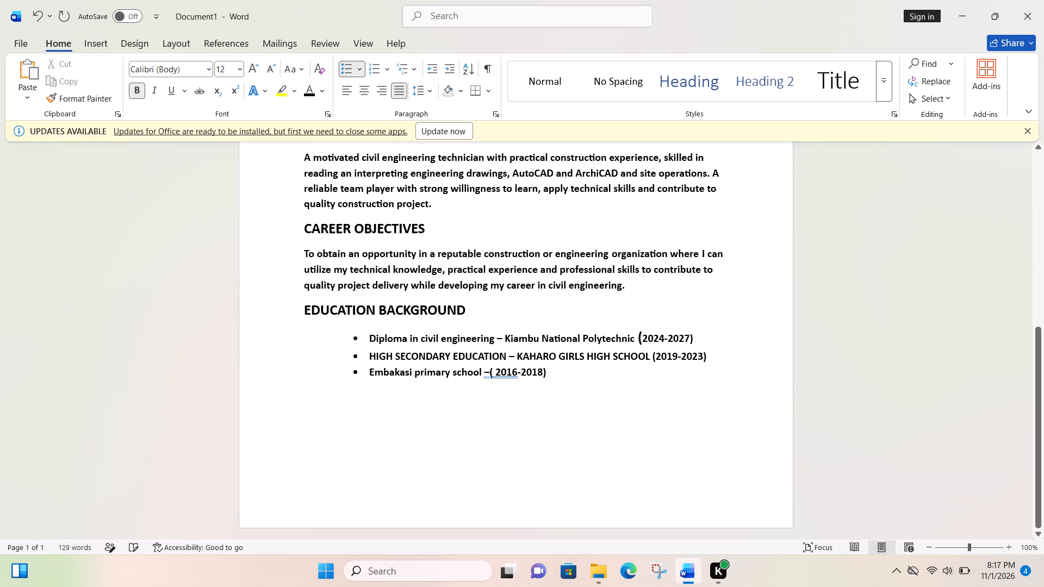
key("space")
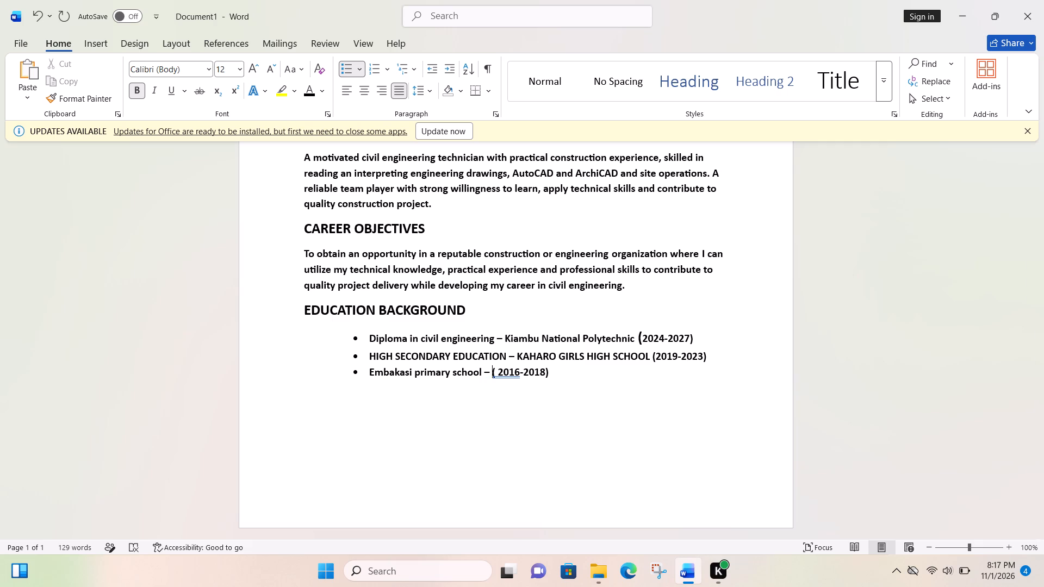
left_click(520, 370)
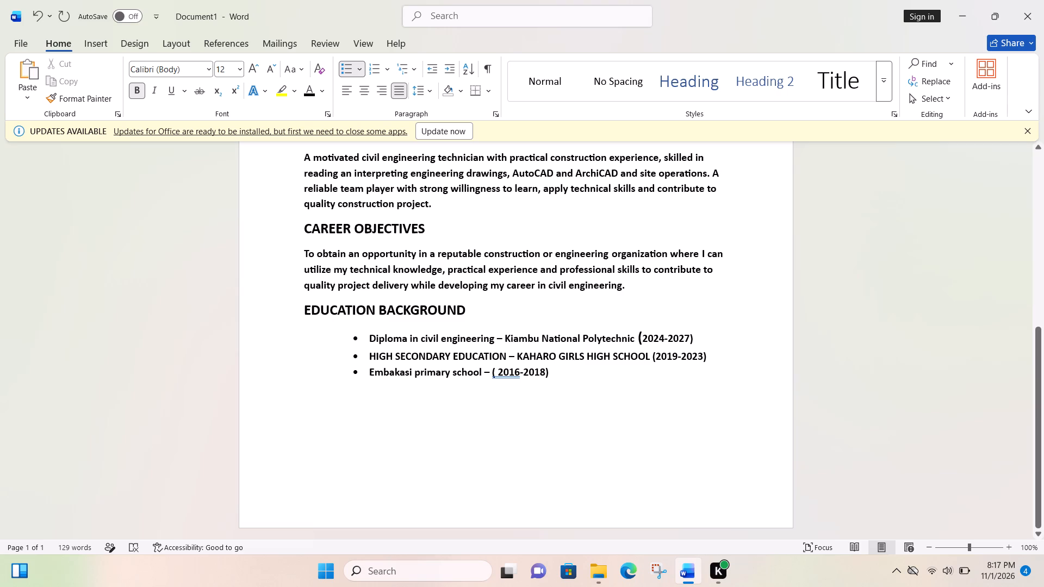
key("space")
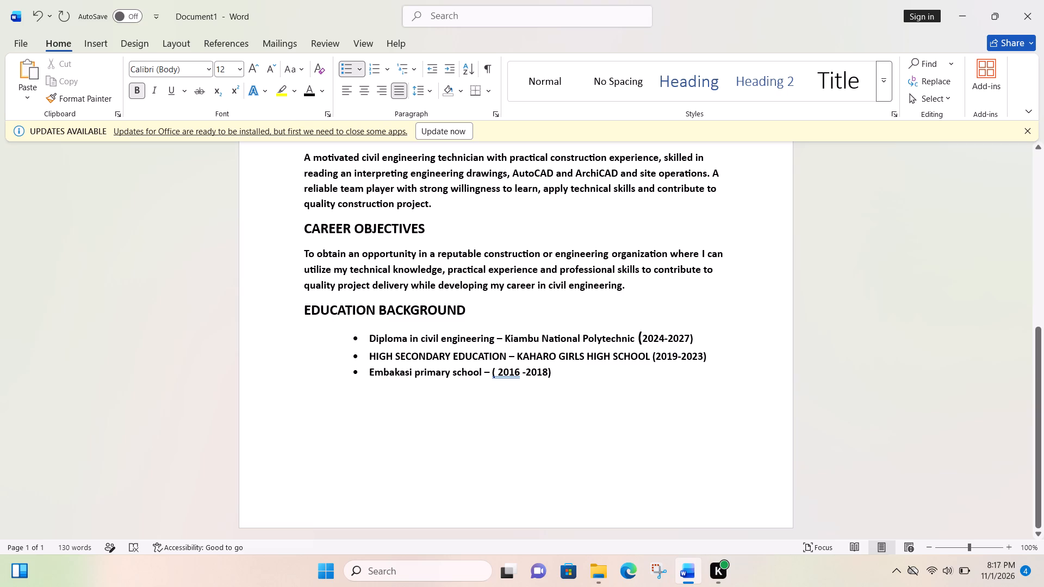
left_click(526, 373)
key("space")
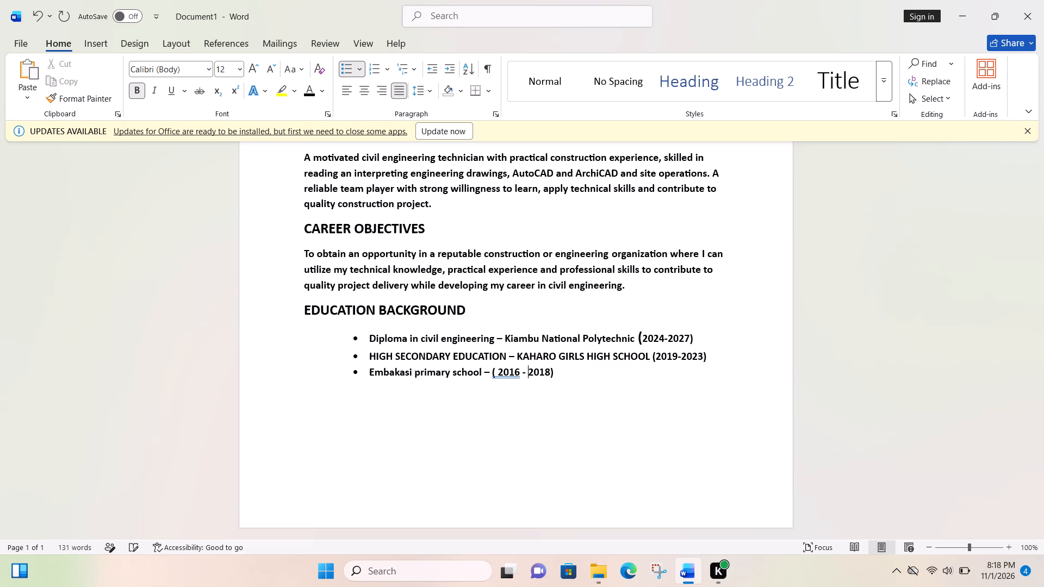
Start a new unbulleted line in Normal style below the Embakasi primary school entry.
left_click(558, 371)
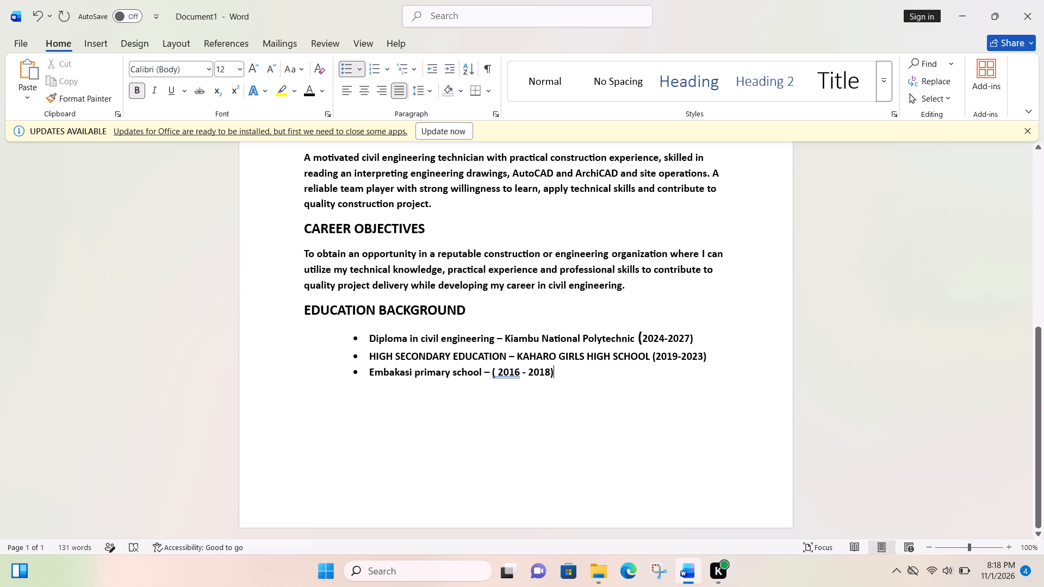
key("Return")
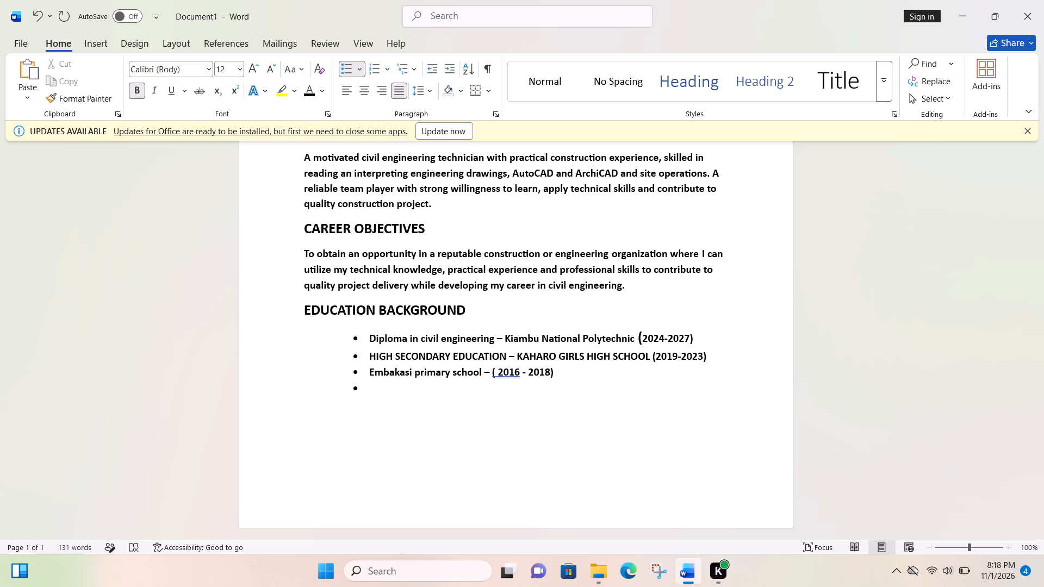
key("BackSpace")
left_click(539, 82)
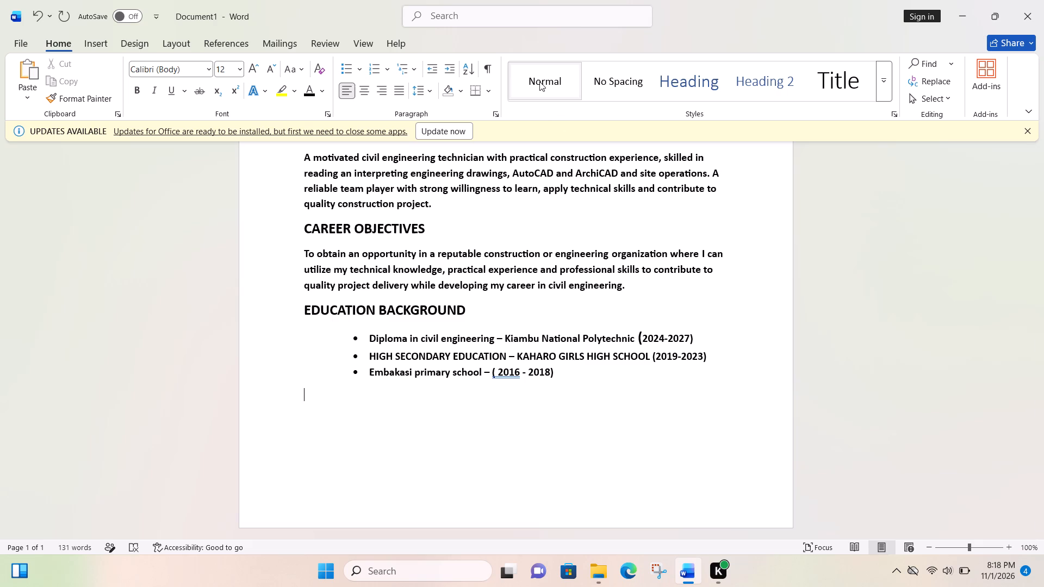
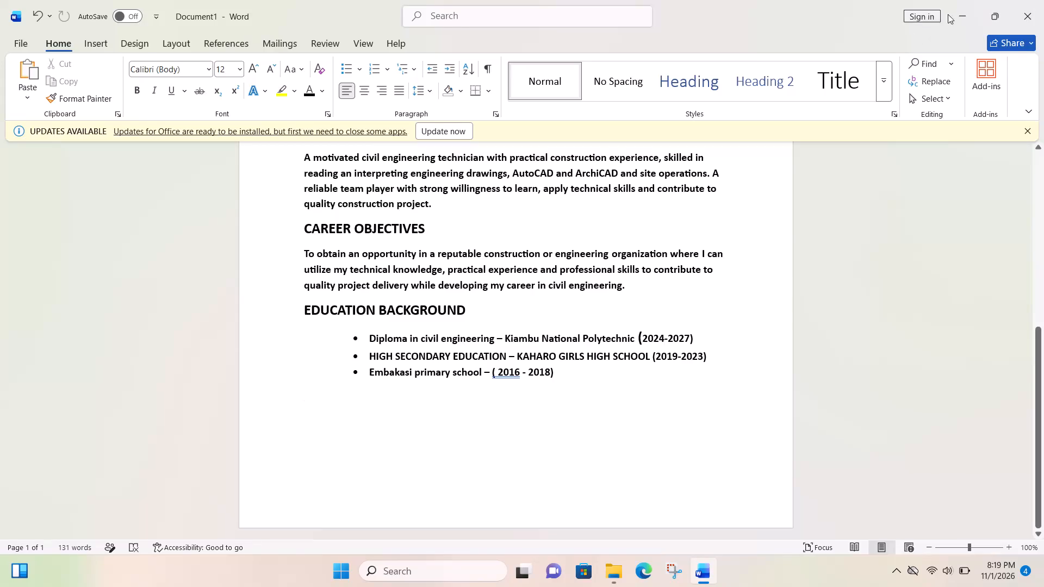
Minimize the curriculum vitae document and launch the Kuro app from its desktop shortcut.
left_click(959, 9)
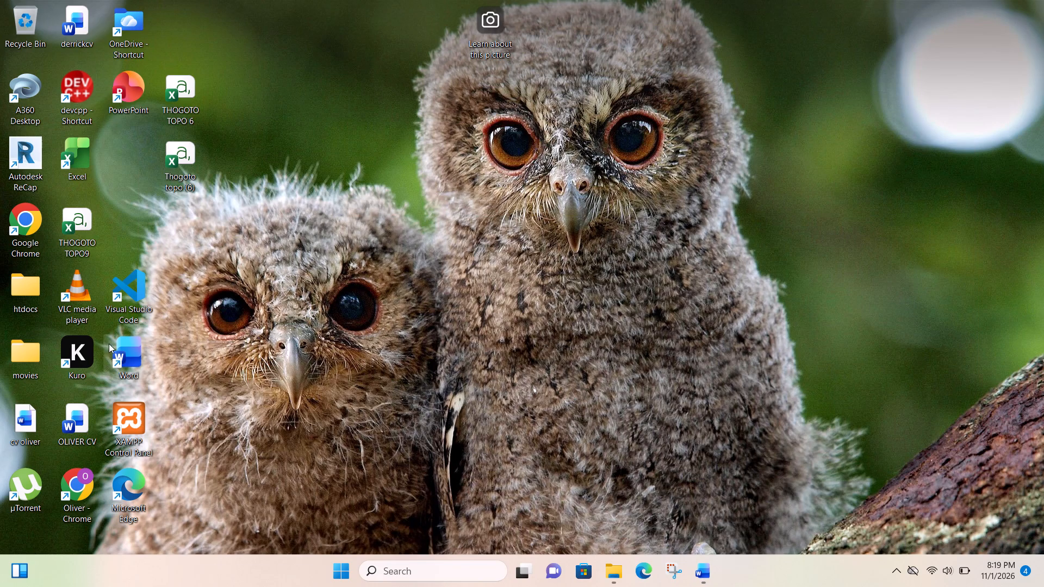
left_click(85, 344)
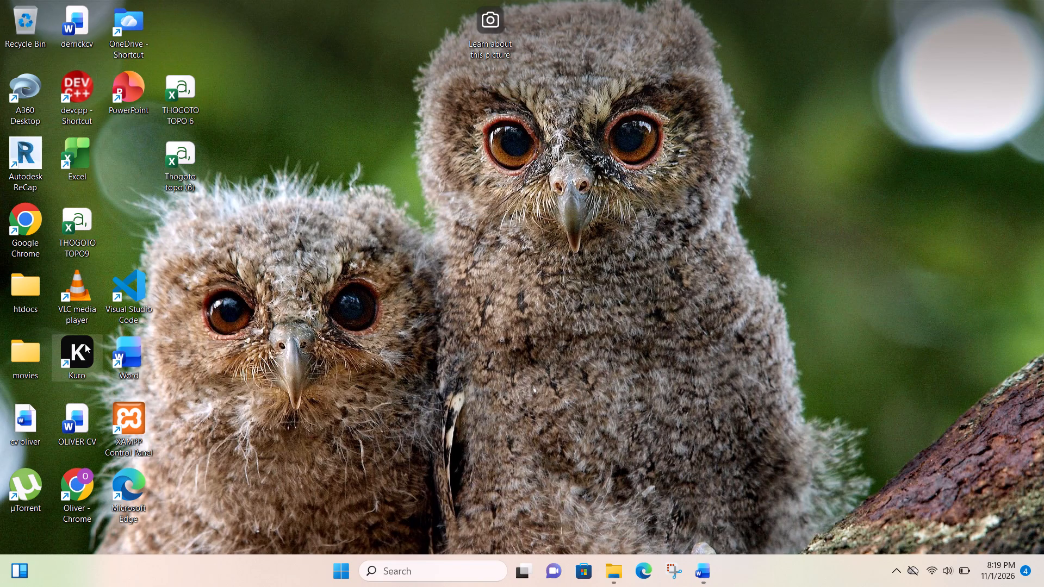
double_click(85, 344)
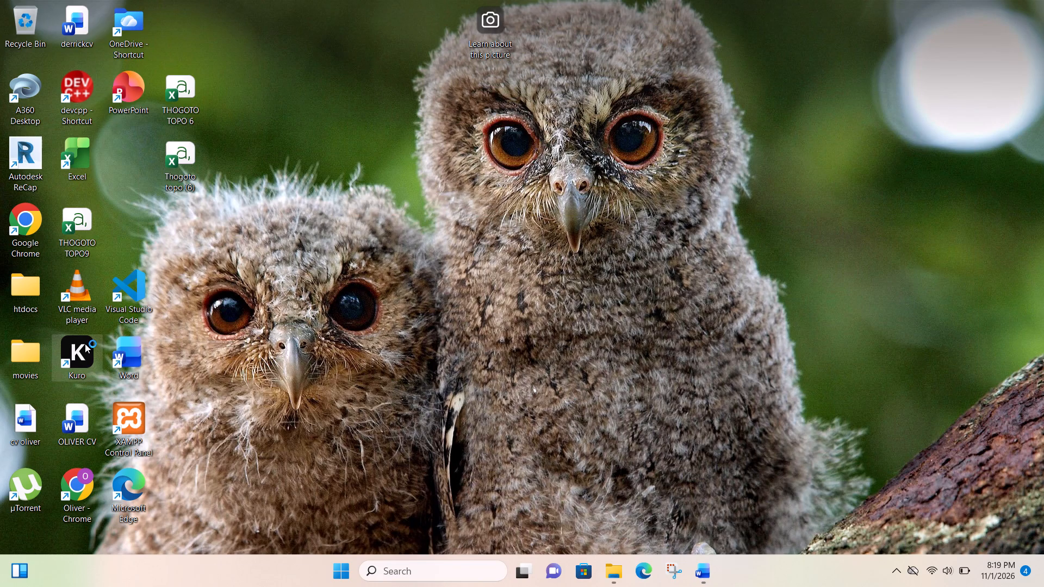
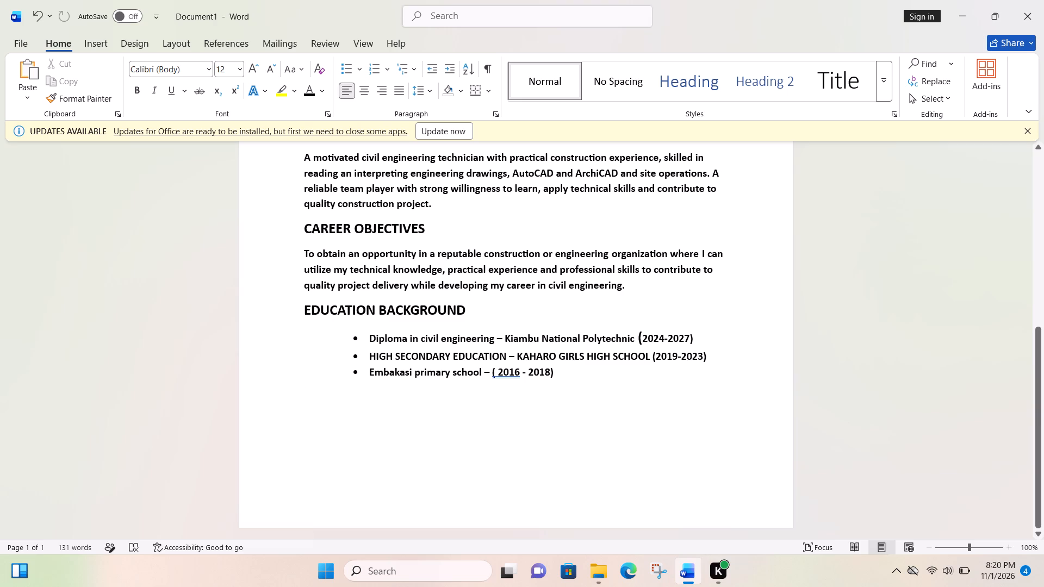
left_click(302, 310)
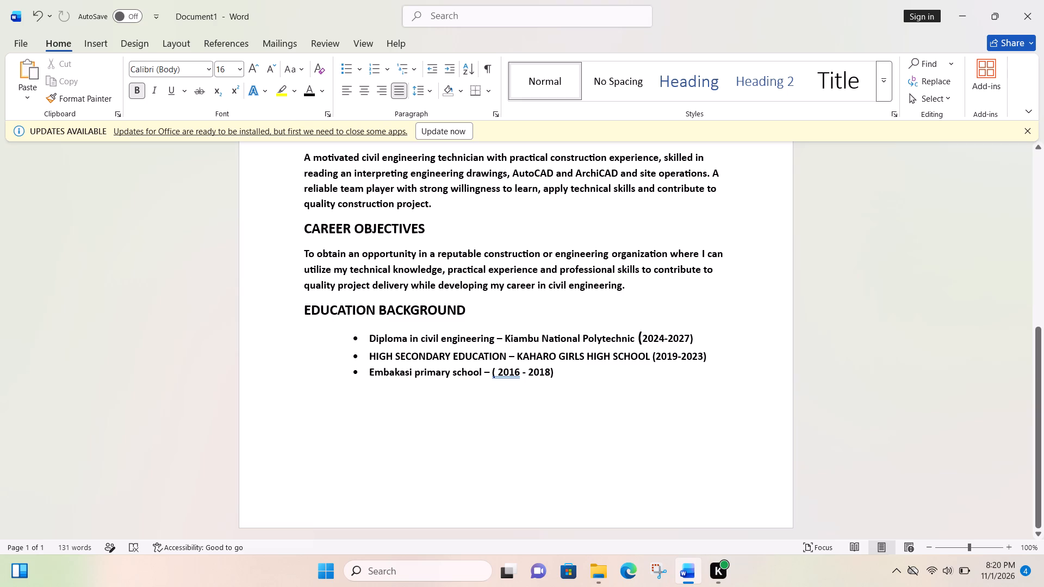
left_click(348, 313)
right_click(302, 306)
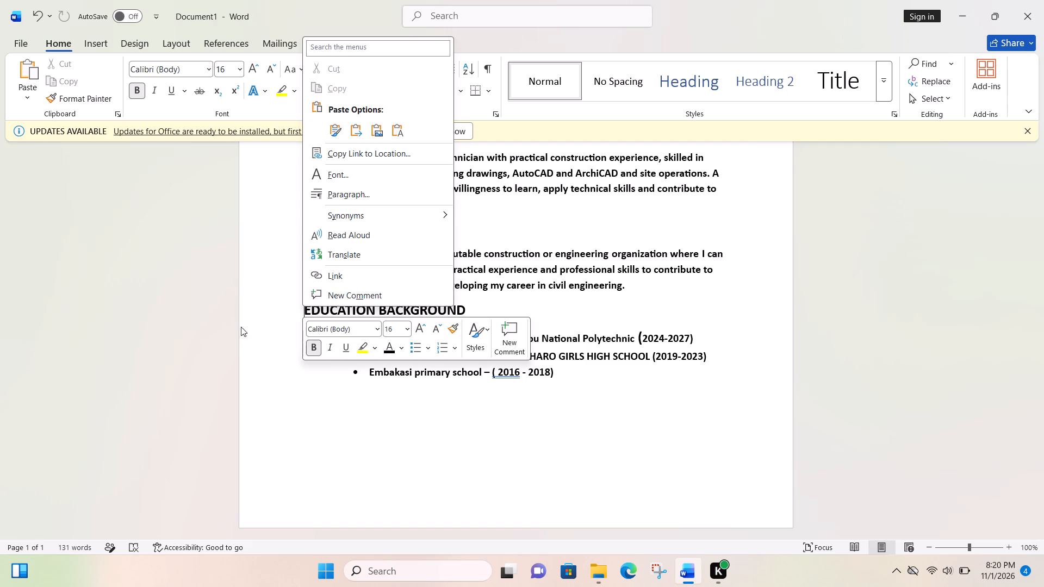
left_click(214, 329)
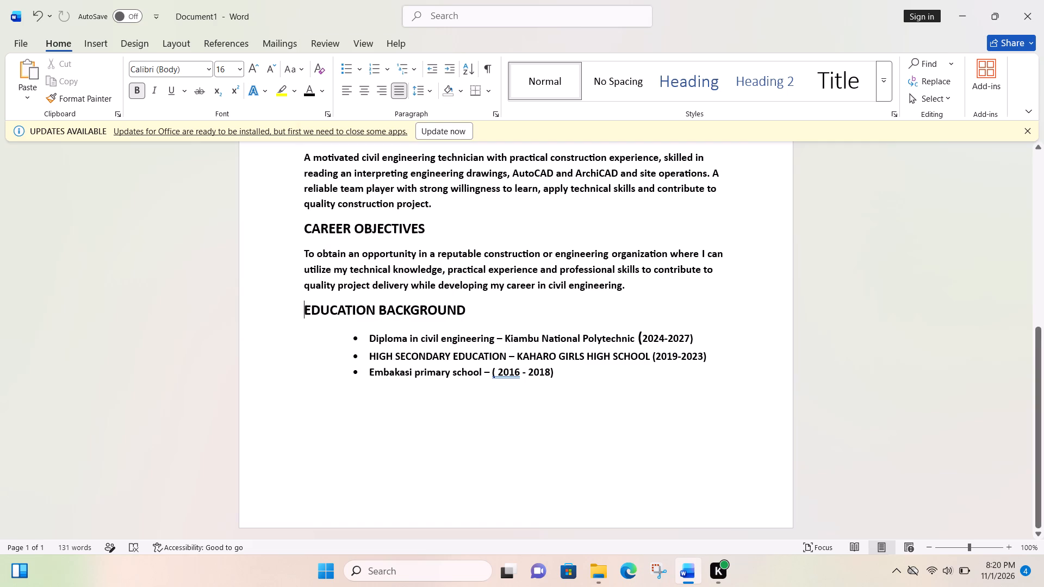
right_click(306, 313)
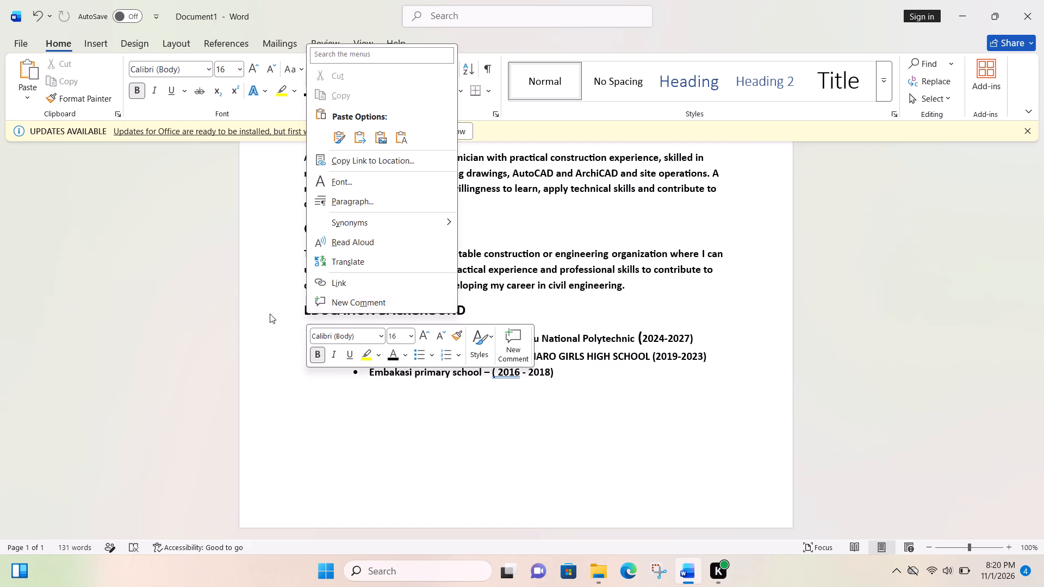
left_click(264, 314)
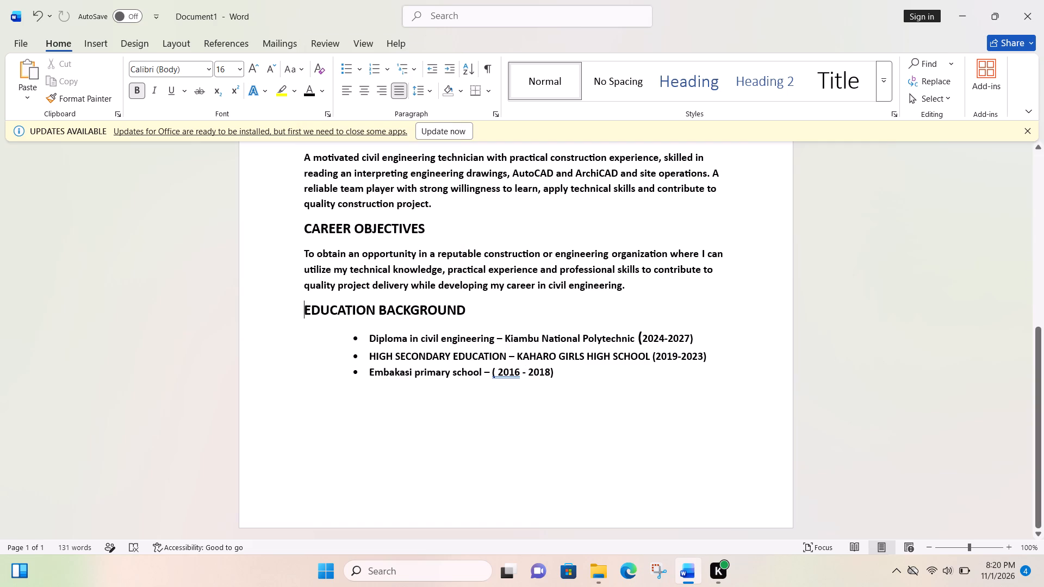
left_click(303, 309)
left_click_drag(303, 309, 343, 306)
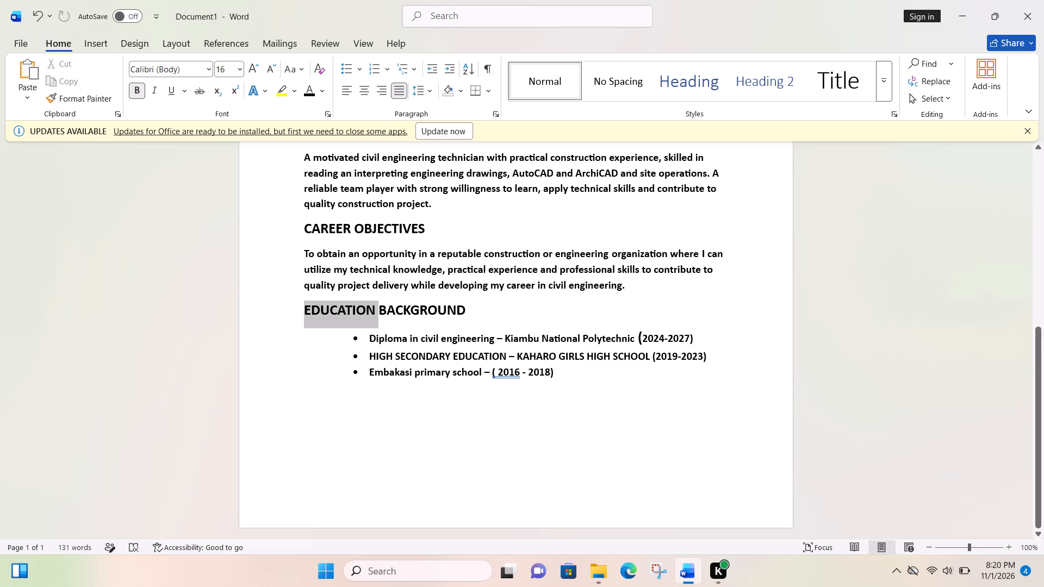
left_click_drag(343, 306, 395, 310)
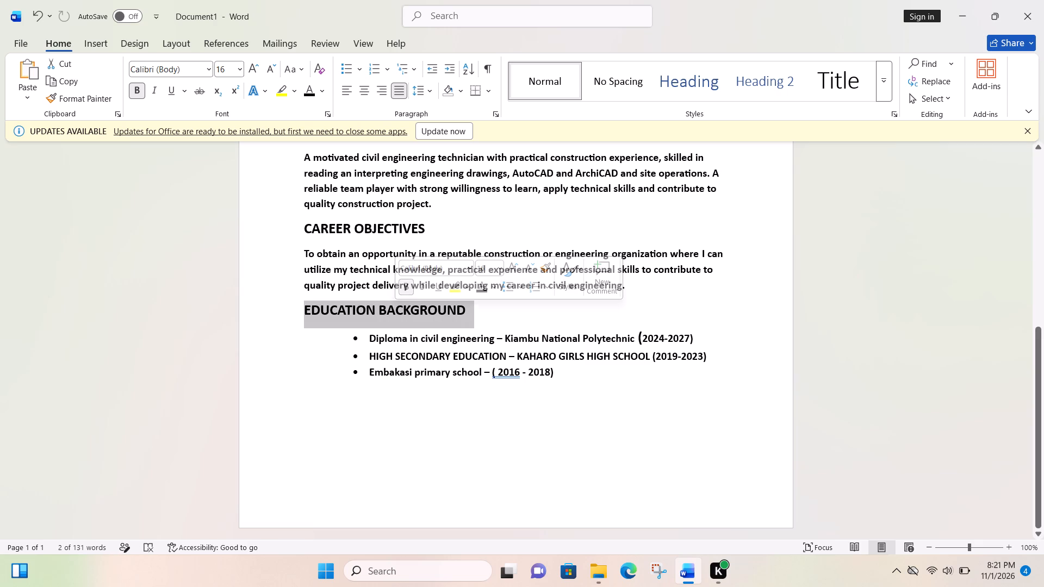
Enter the heading text INDUSTRIAL ATTACHMENT in font size 16 on the line below the Embakasi primary school entry.
left_click(308, 394)
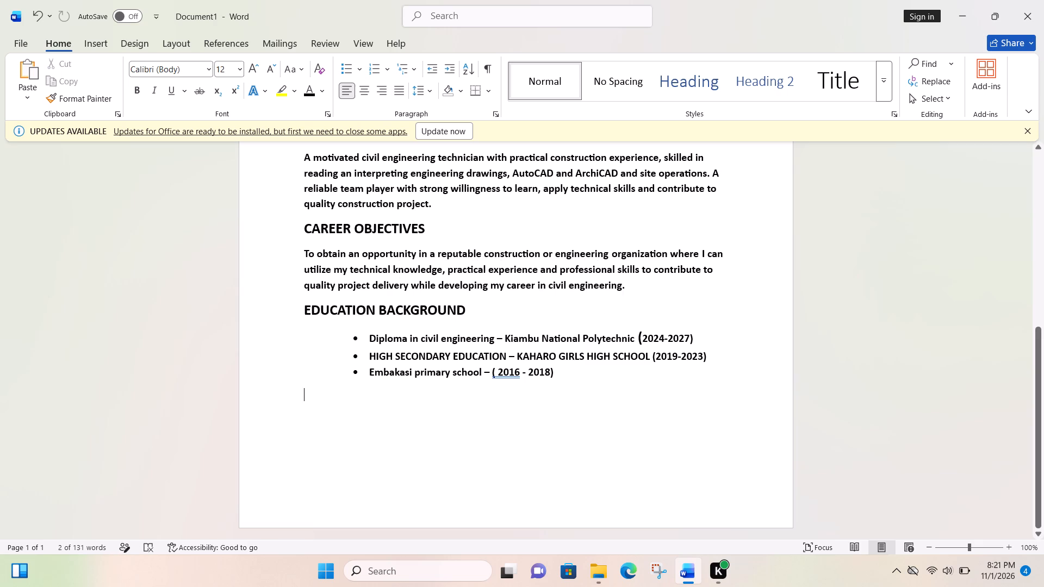
left_click(308, 394)
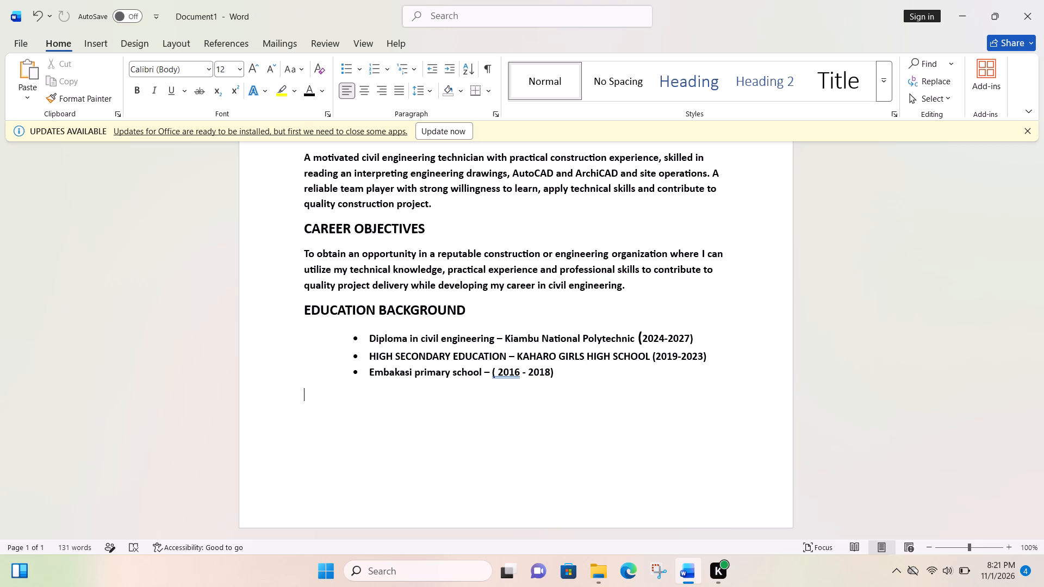
key("i")
key("BackSpace")
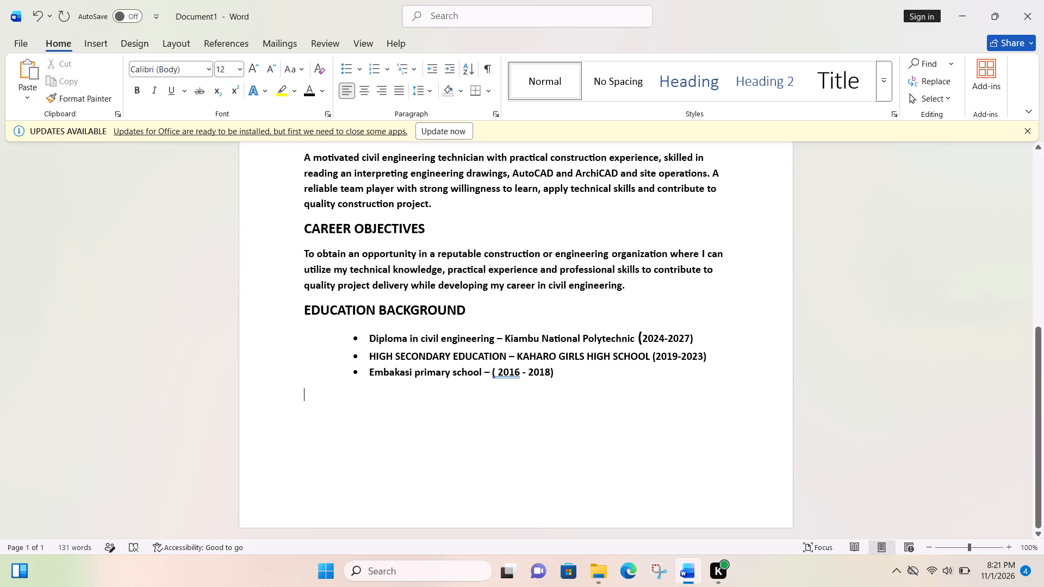
left_click(238, 71)
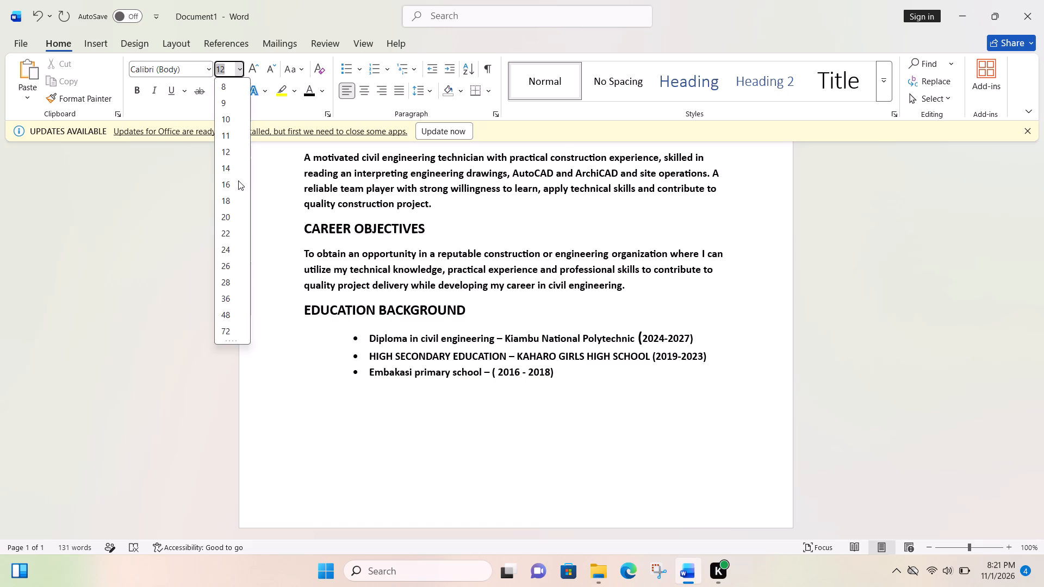
left_click(238, 183)
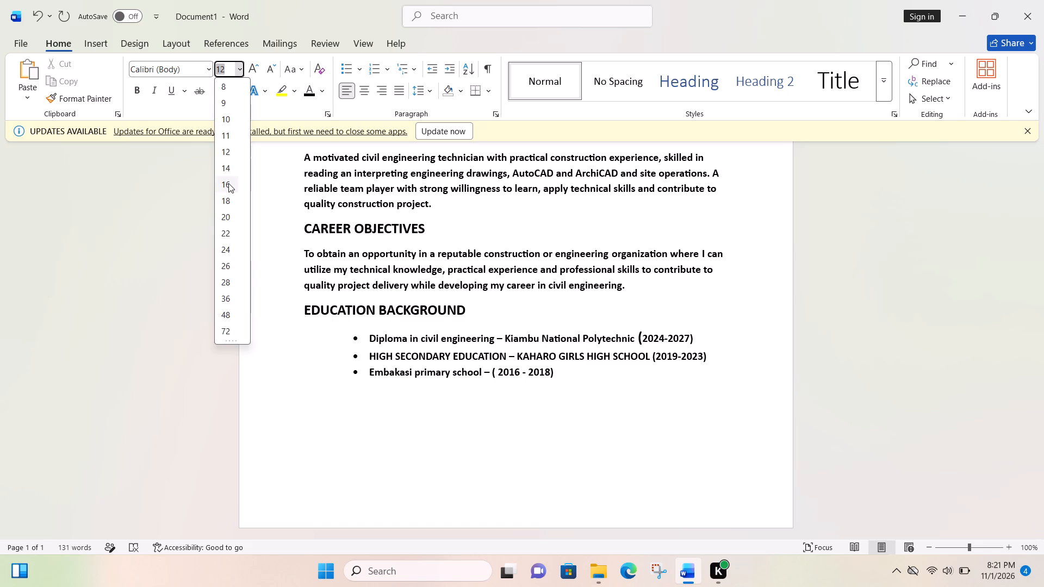
left_click(228, 183)
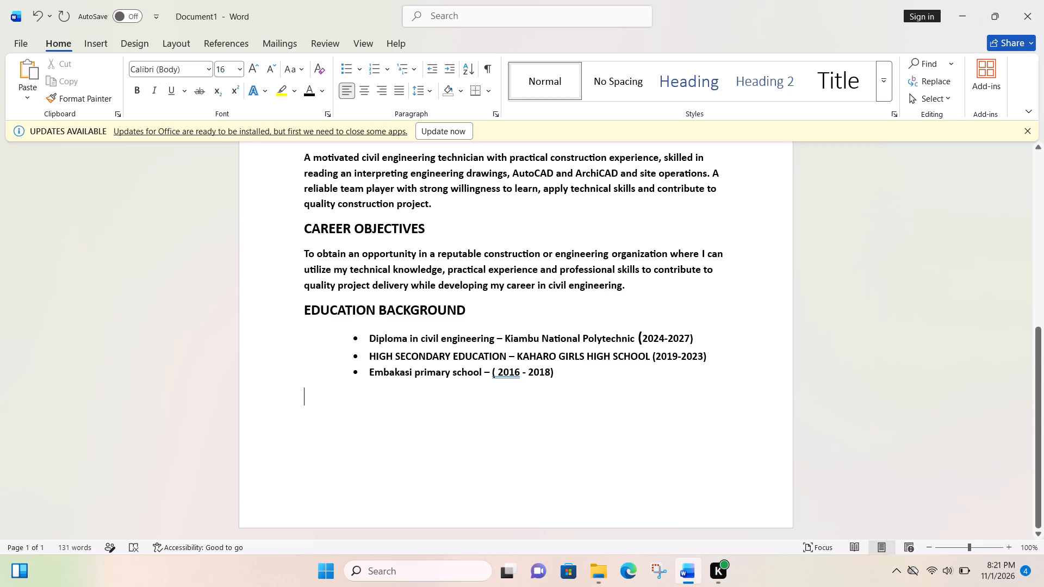
key("i")
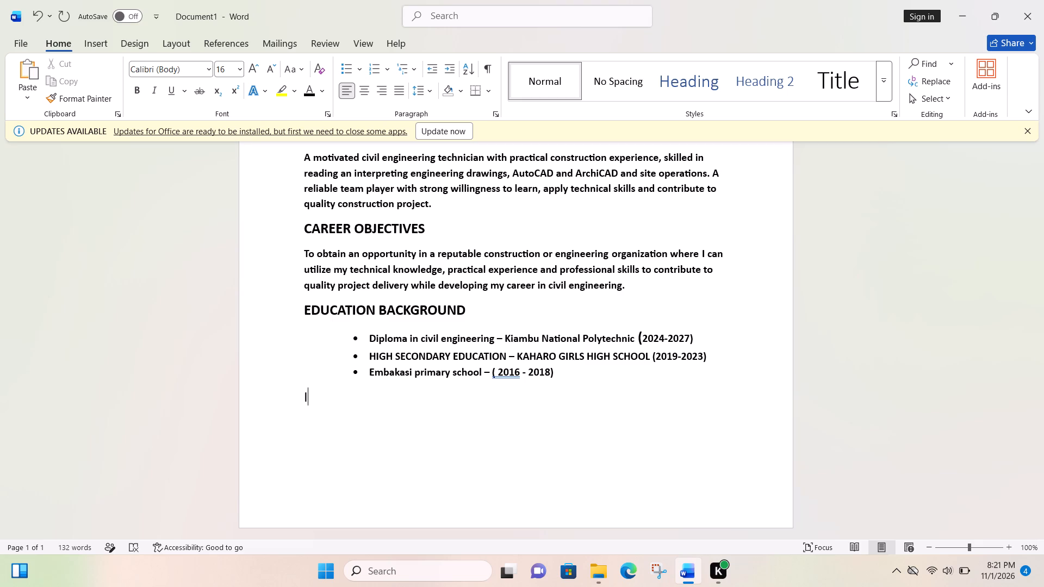
type("NDUS")
type("TR")
type("IAL")
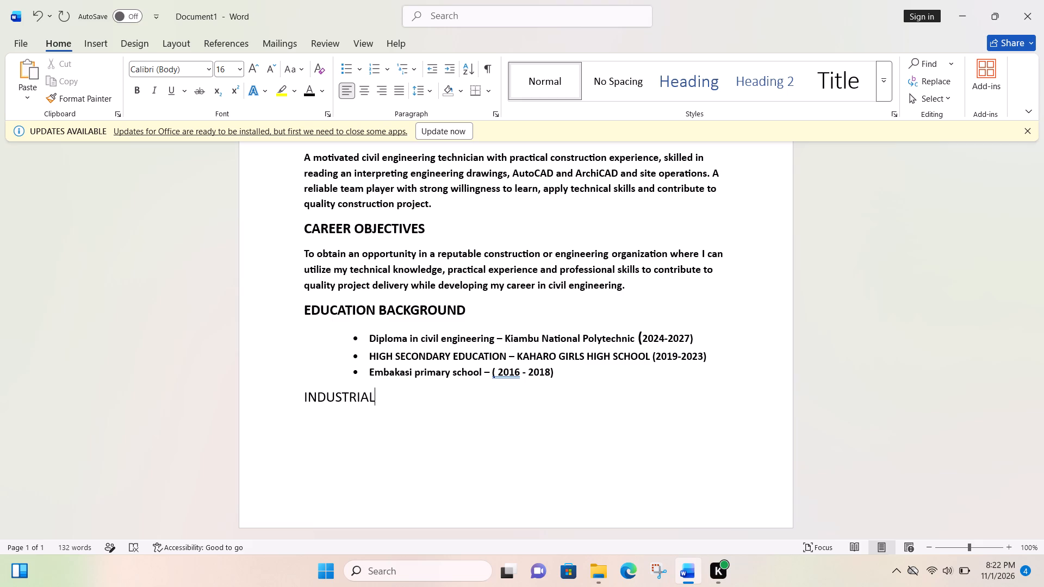
key("space")
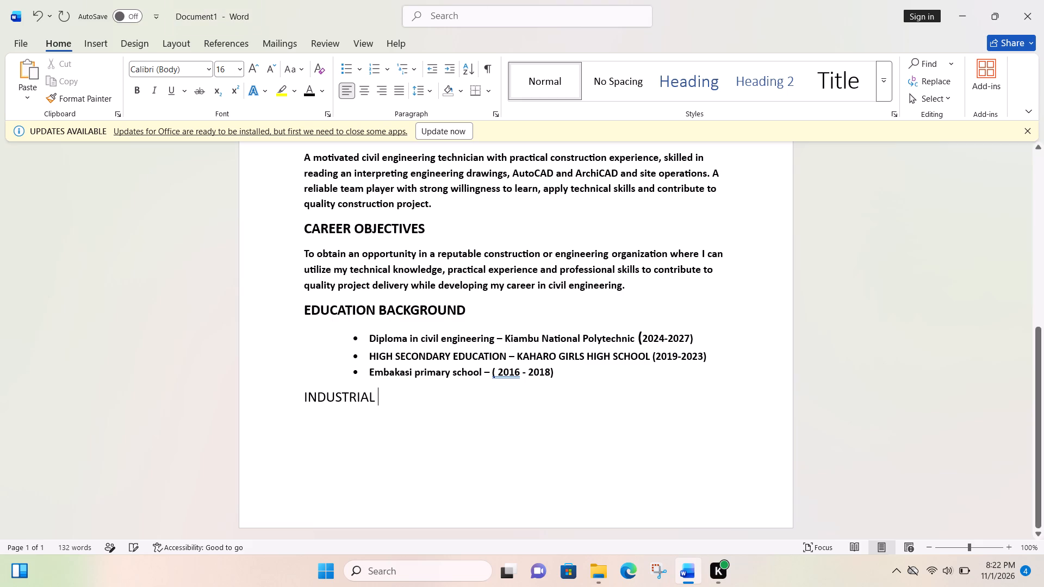
key("a")
key("t")
type("TA")
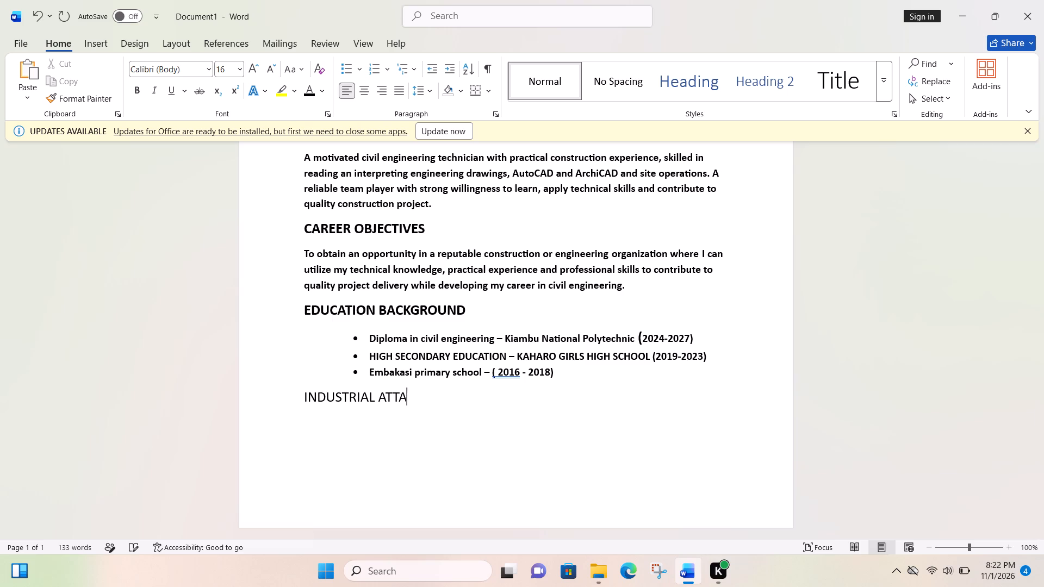
type("CHM")
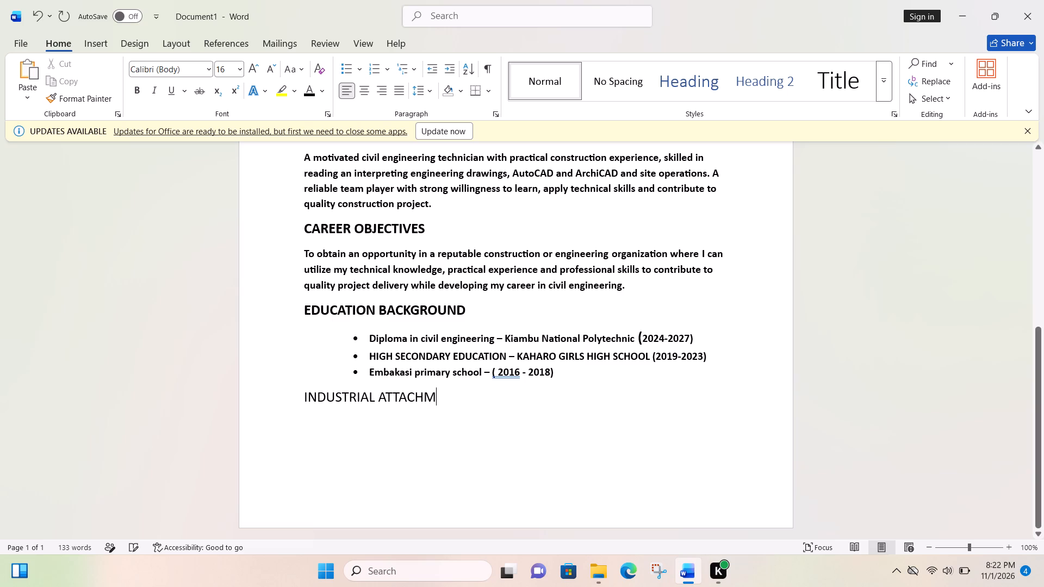
type("EN")
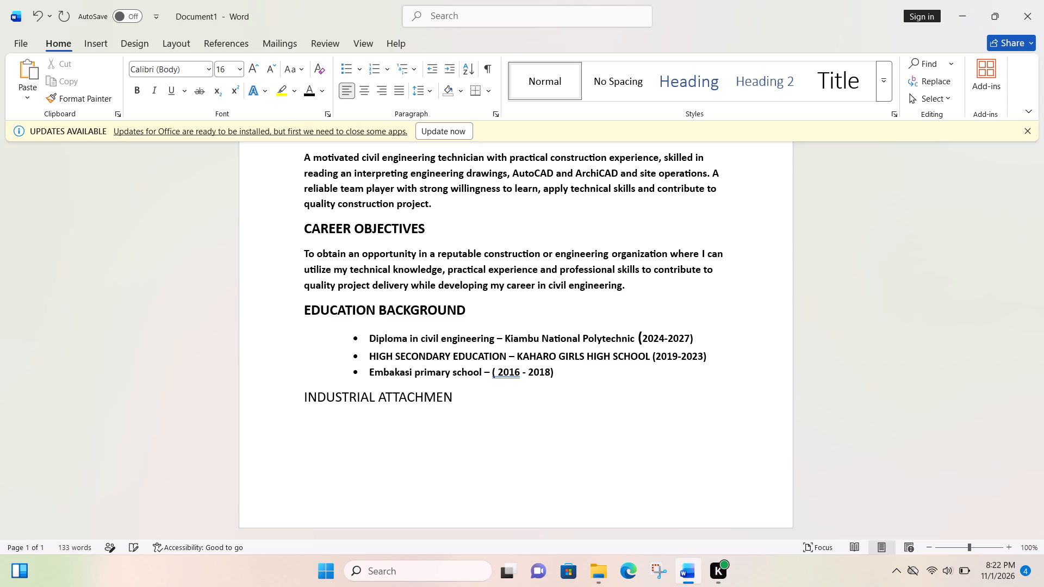
key("t")
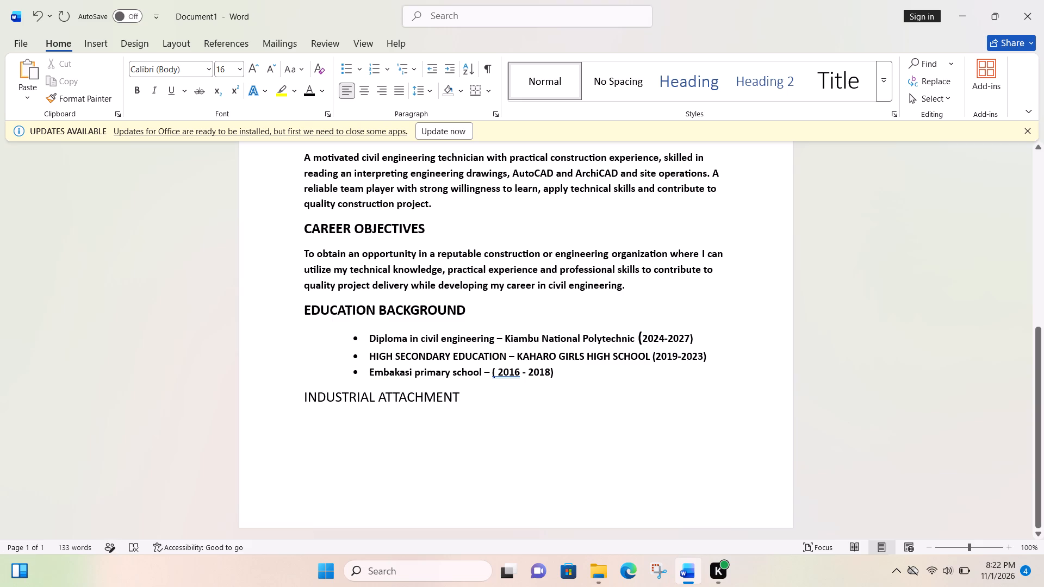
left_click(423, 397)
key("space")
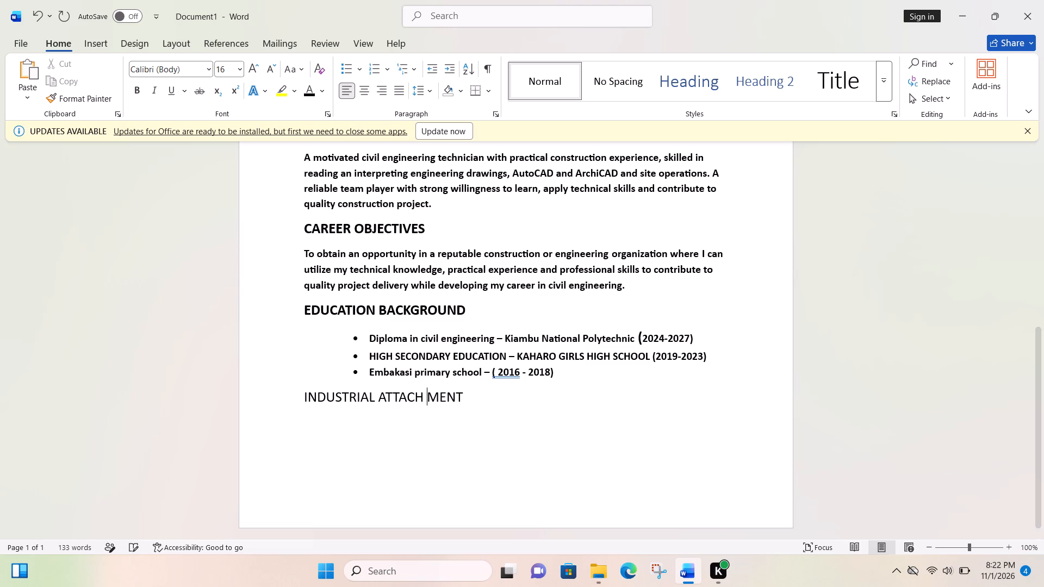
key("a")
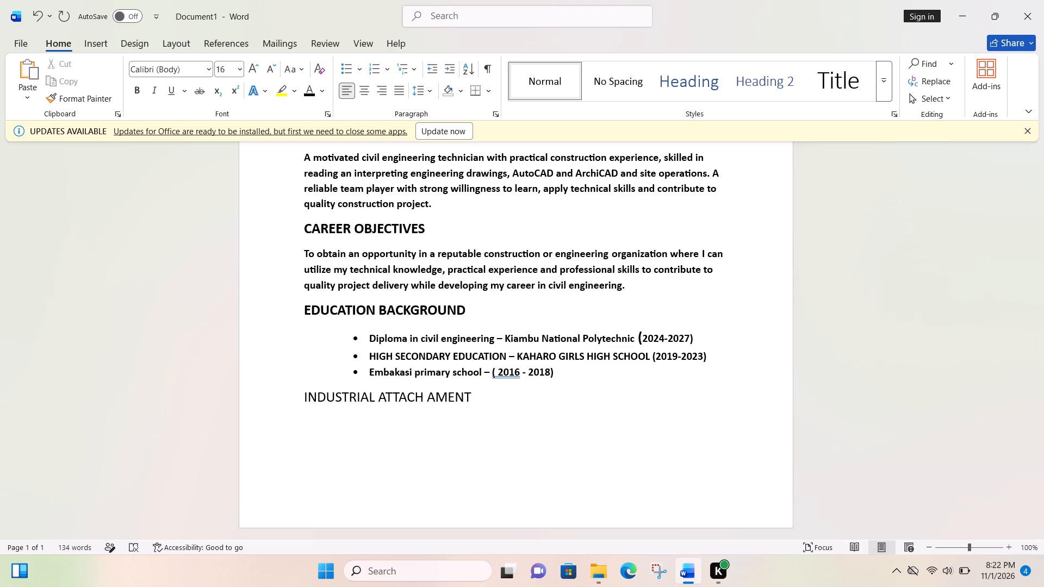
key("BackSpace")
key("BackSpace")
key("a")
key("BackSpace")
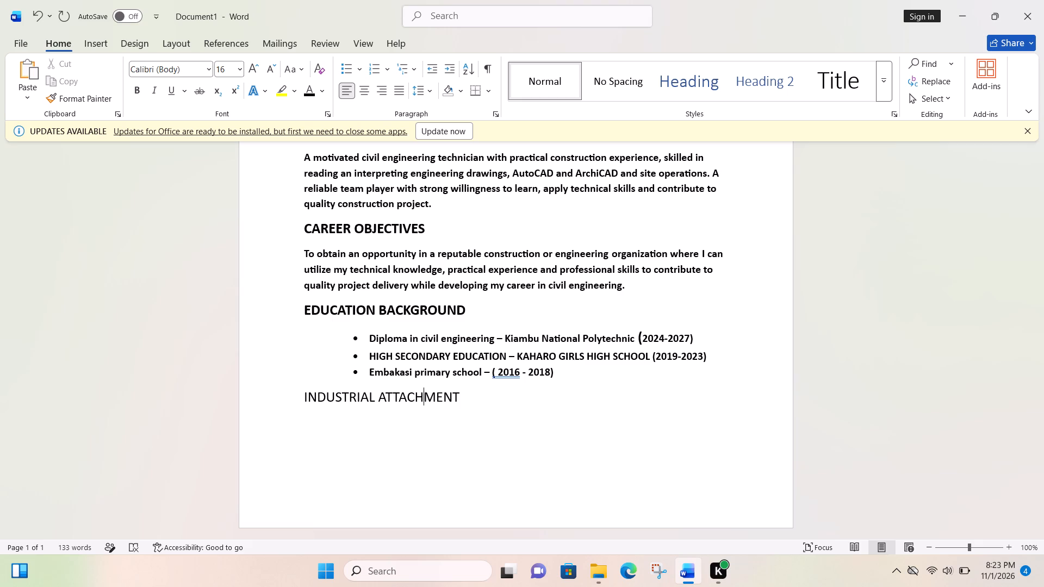
Add the word EXPERIENCE at the end of the INDUSTRIAL ATTACHMENT heading.
left_click(458, 396)
key("space")
key("e")
type("XPERIE")
key("n")
type("CE")
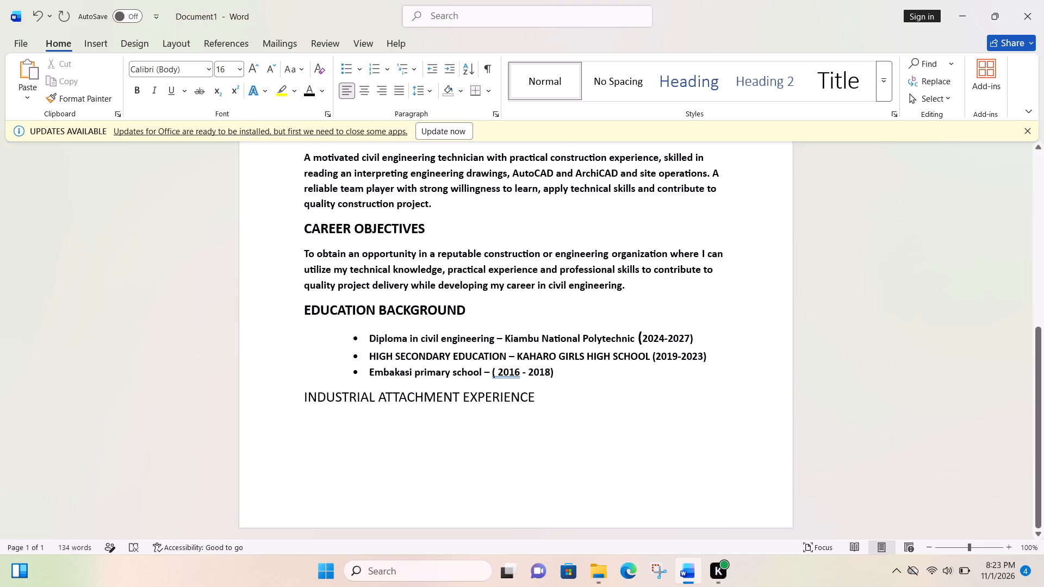
Make the whole INDUSTRIAL ATTACHMENT EXPERIENCE heading bold.
left_click_drag(303, 395, 346, 413)
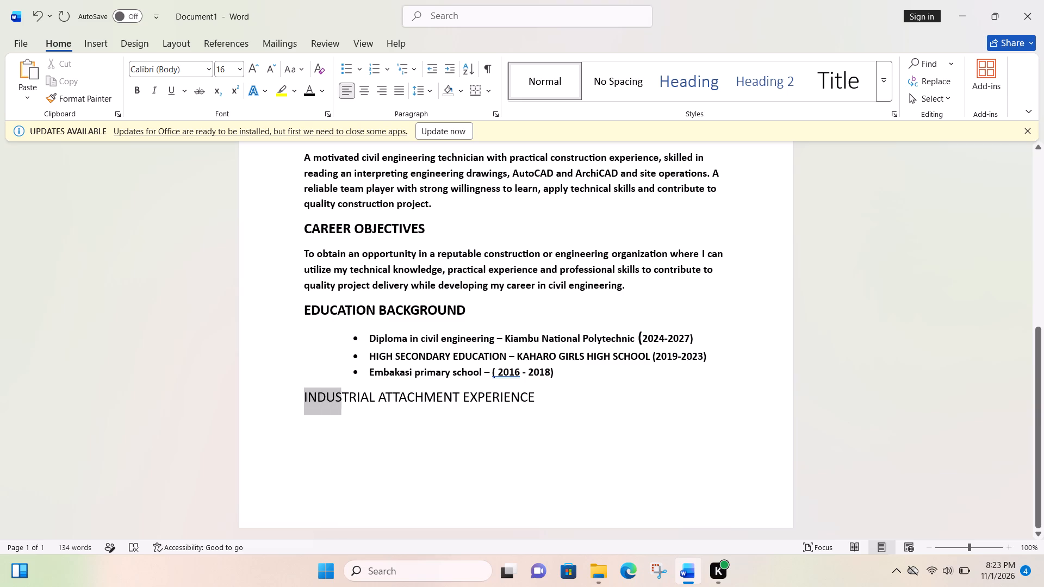
left_click_drag(346, 413, 444, 438)
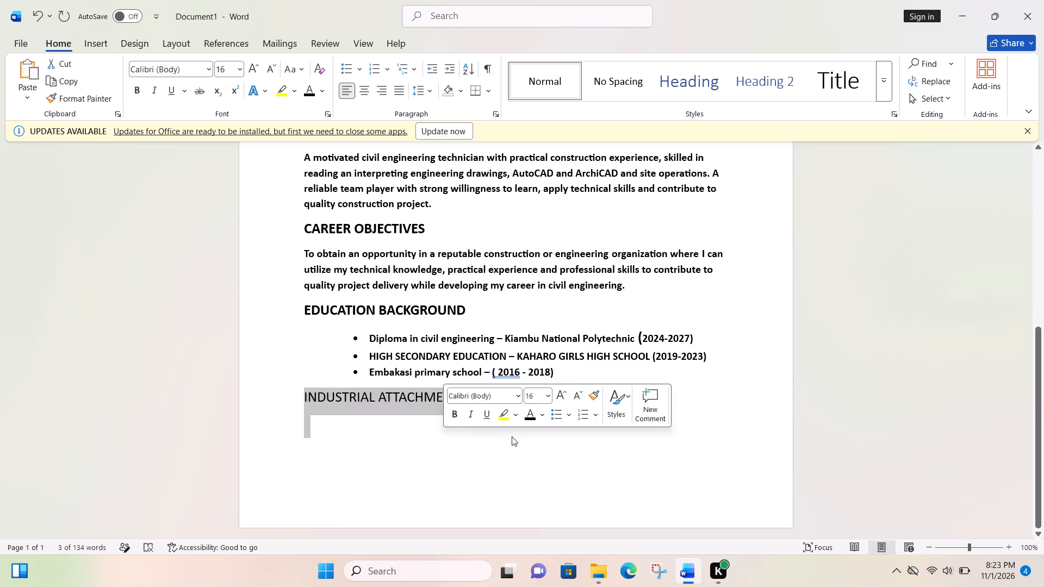
left_click(450, 415)
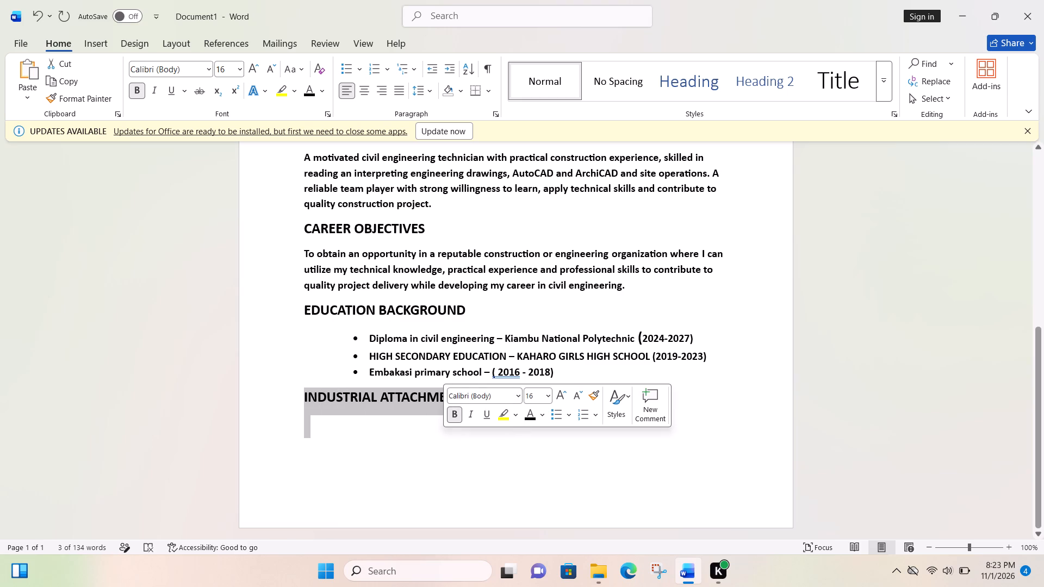
Insert a new line directly below the INDUSTRIAL ATTACHMENT EXPERIENCE heading.
left_click(257, 490)
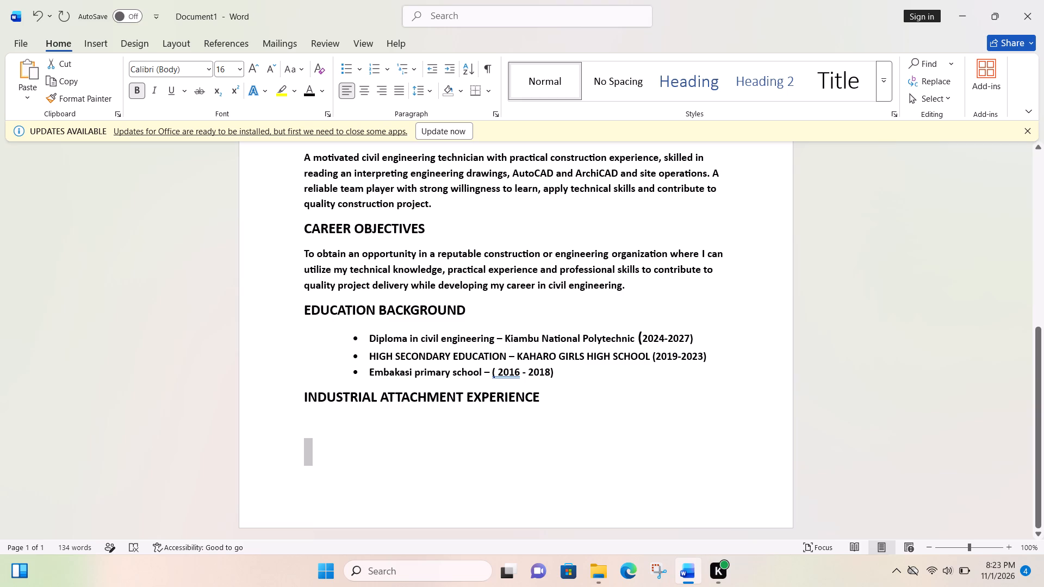
left_click(312, 406)
left_click(309, 412)
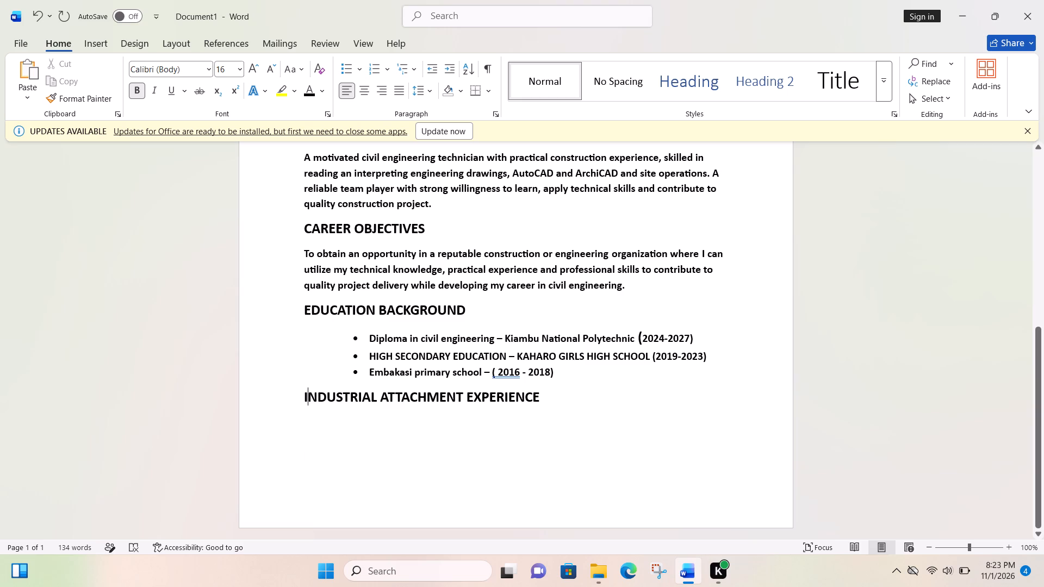
left_click(541, 398)
key("Return")
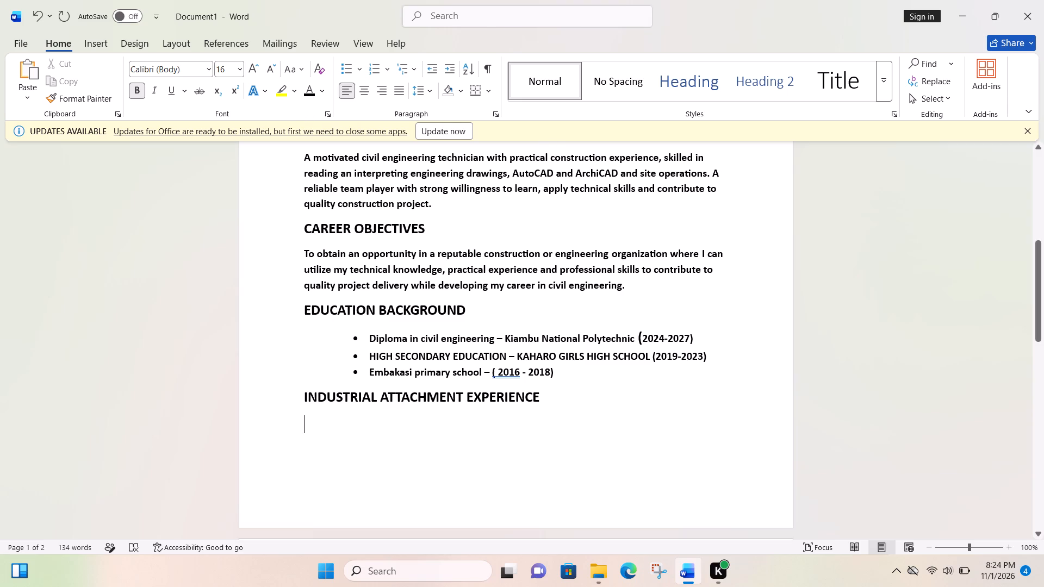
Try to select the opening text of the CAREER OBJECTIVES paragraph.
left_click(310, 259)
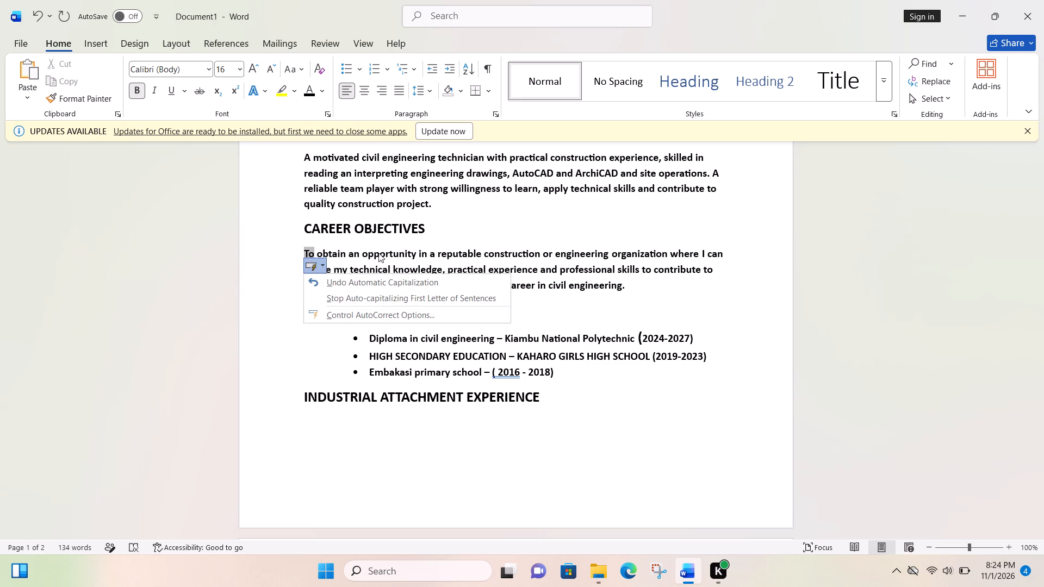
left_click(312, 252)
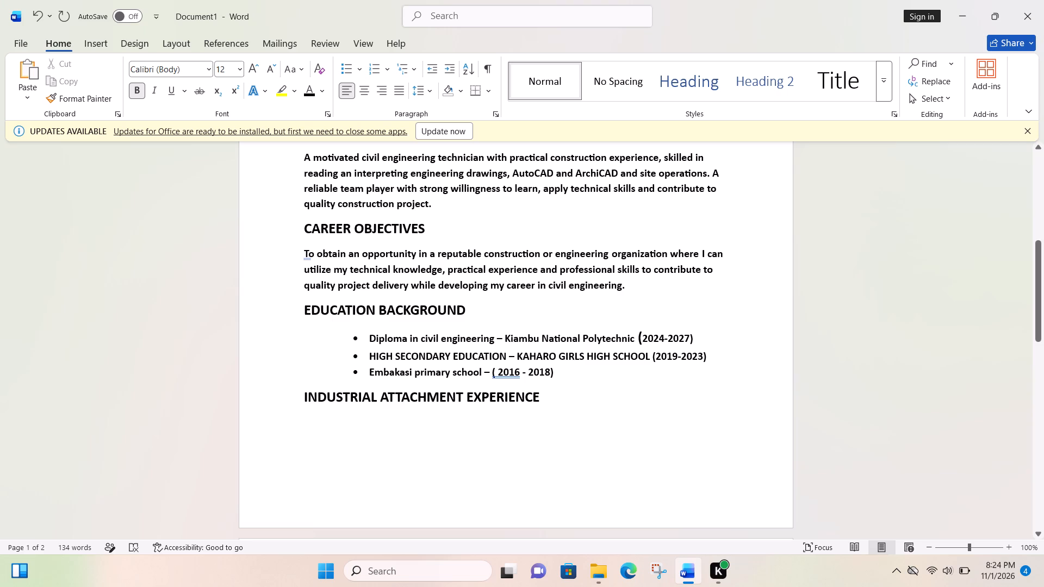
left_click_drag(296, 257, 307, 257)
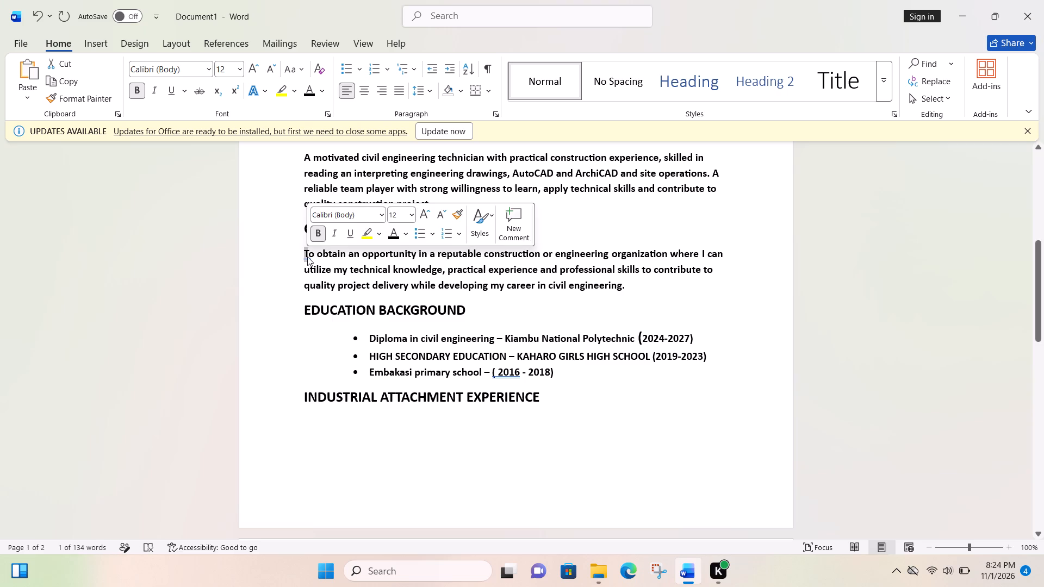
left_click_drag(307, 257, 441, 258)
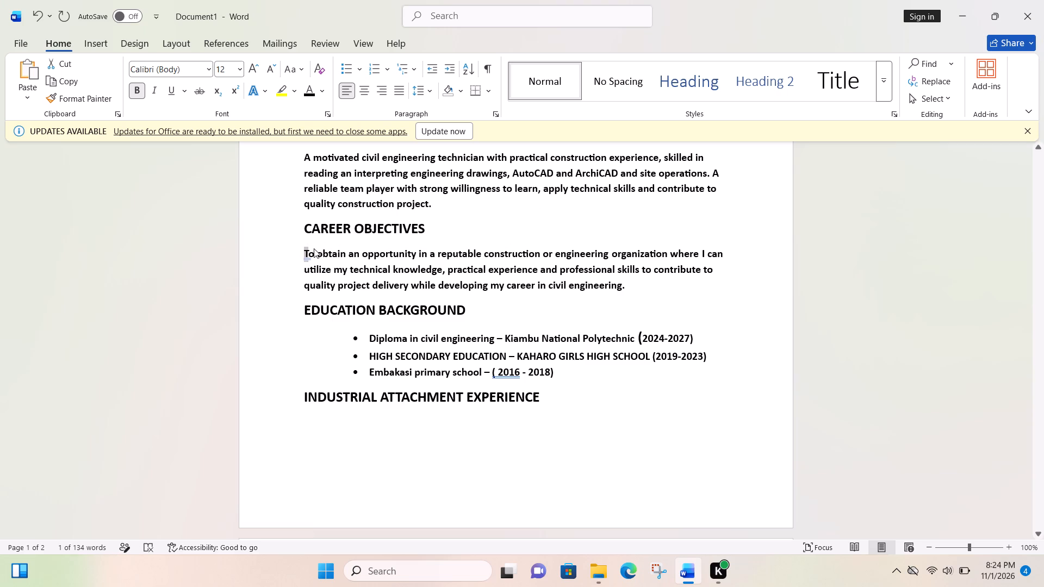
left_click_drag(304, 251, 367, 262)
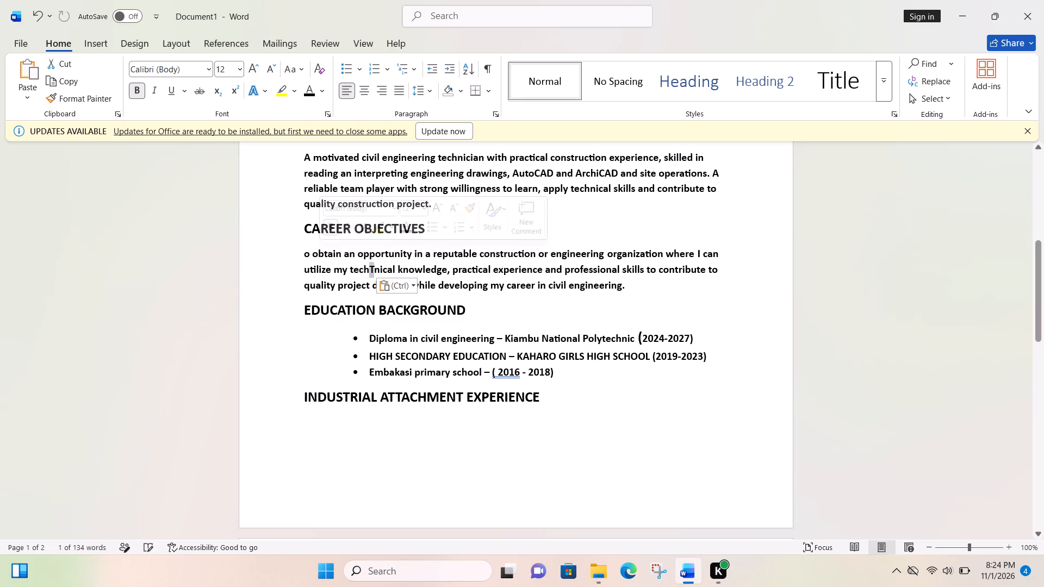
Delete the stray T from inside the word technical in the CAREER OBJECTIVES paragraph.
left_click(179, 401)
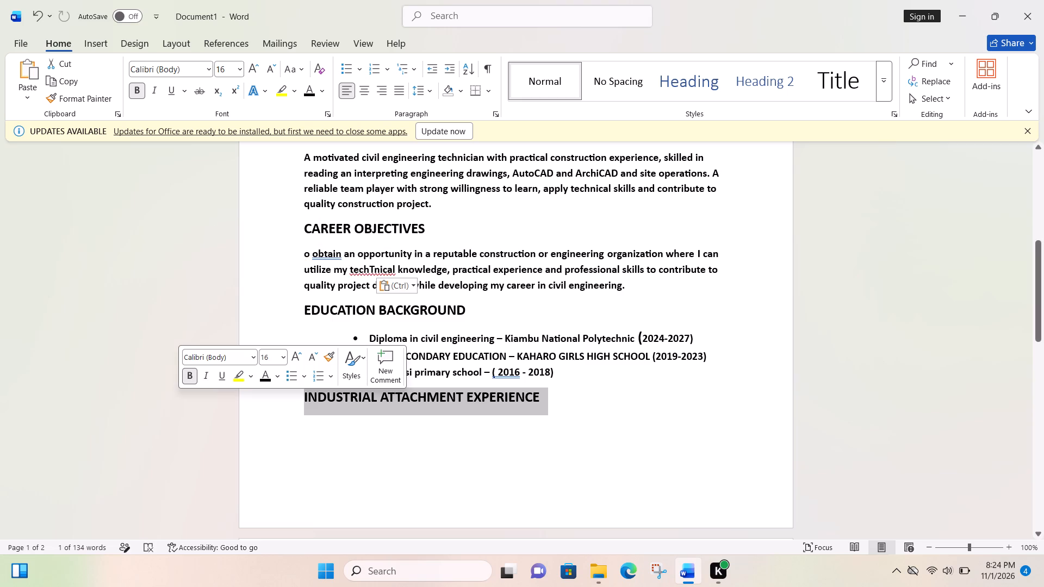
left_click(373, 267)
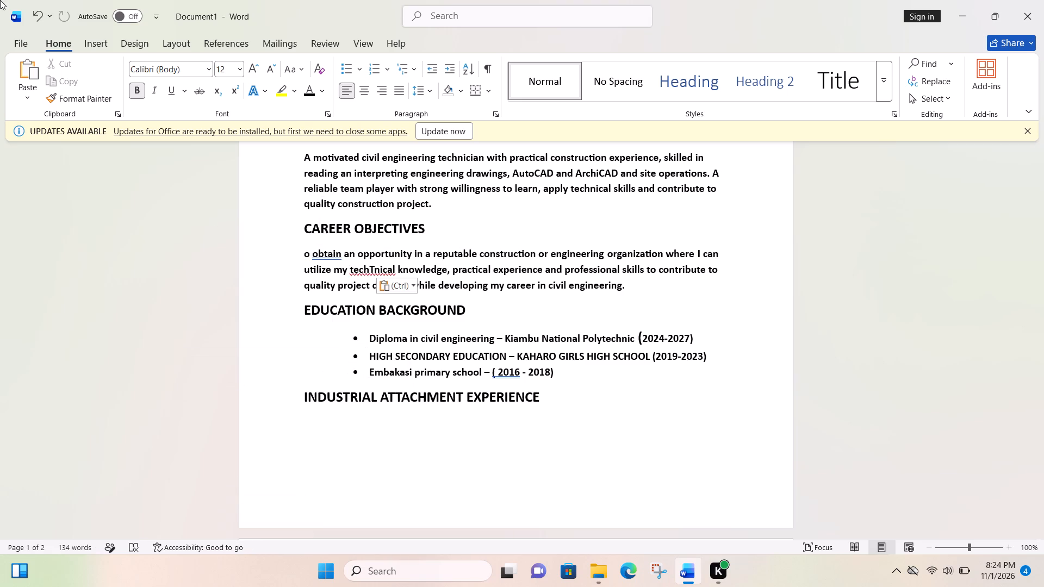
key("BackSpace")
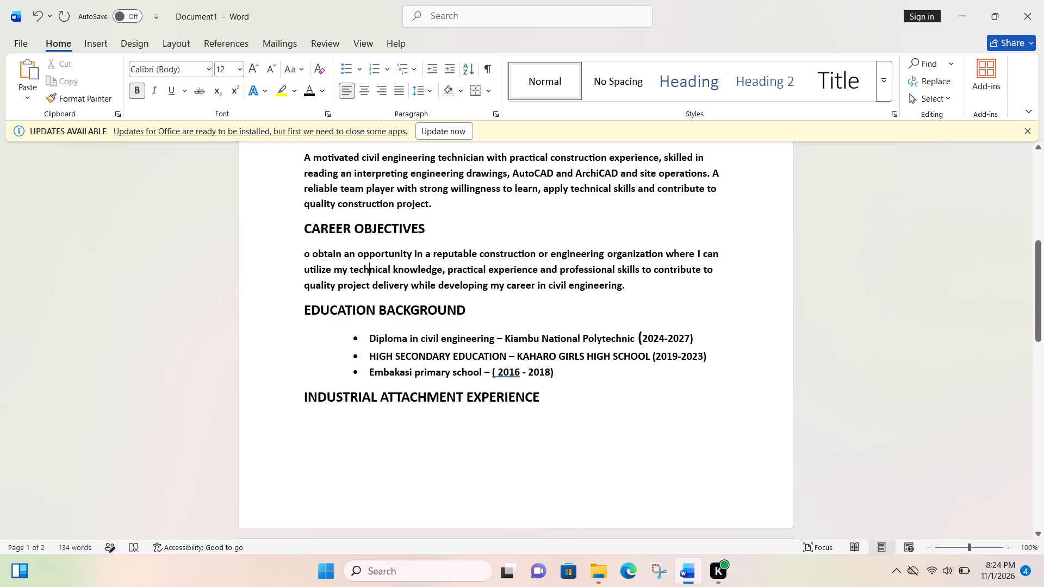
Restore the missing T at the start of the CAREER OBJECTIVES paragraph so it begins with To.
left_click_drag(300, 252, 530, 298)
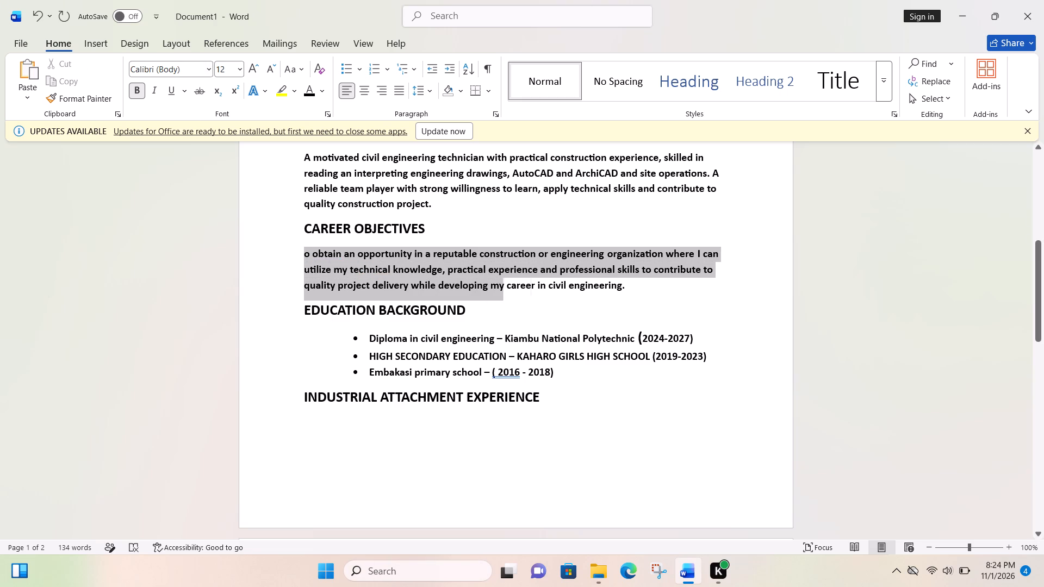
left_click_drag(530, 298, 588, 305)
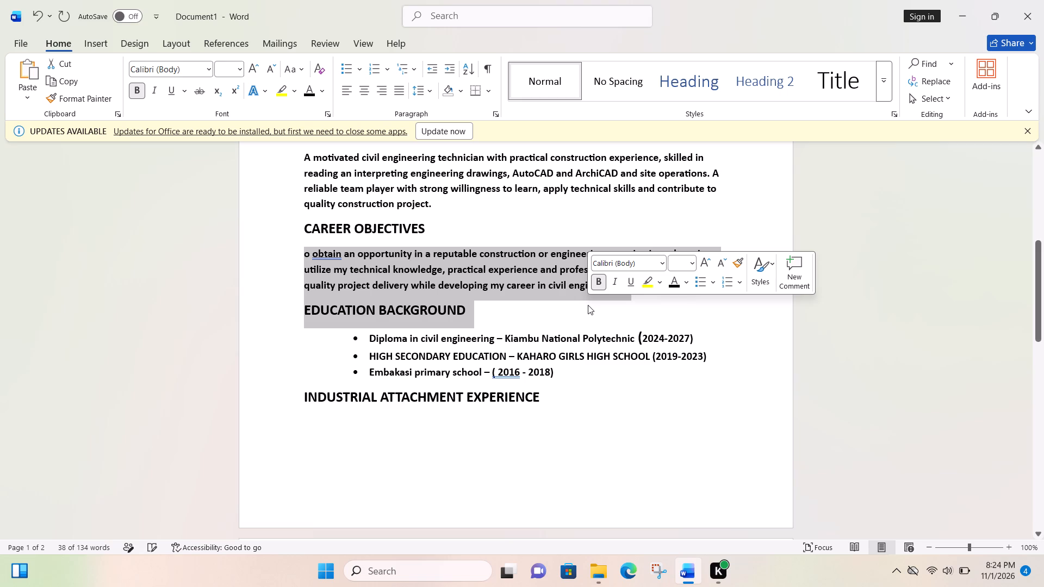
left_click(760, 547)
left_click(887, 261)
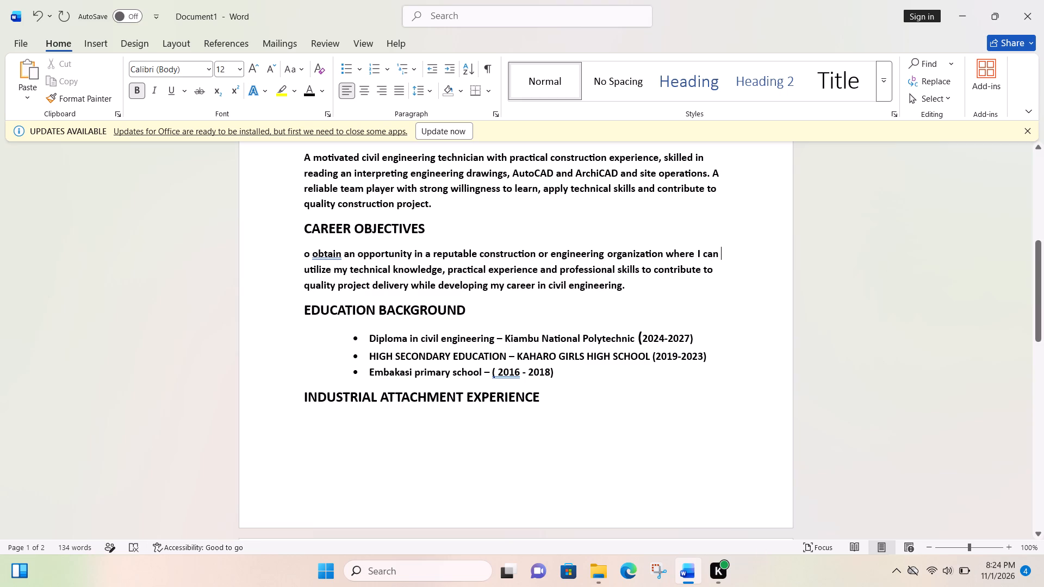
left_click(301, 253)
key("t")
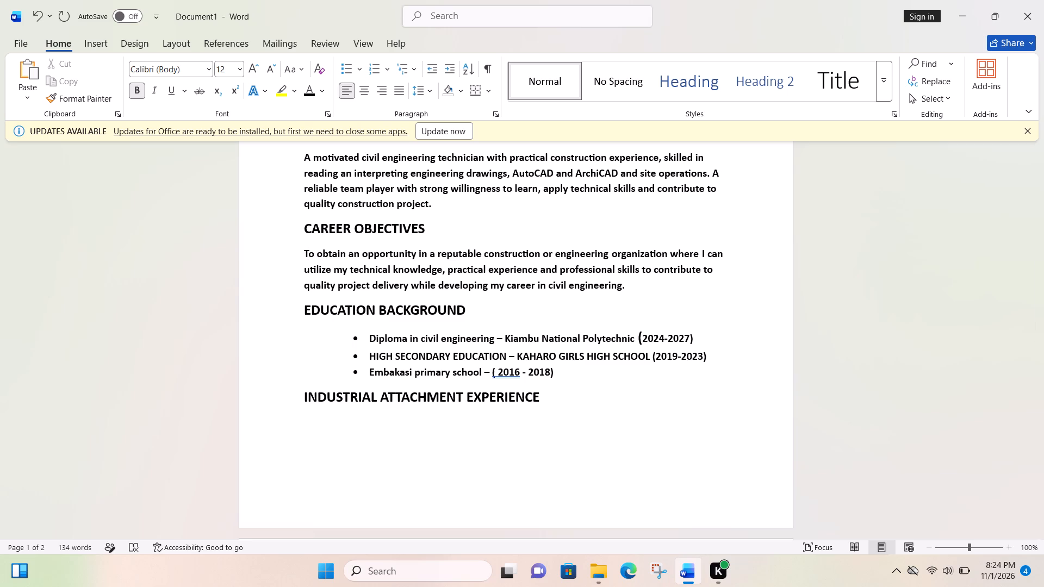
Enter STAR GENERAL CONTRACTORS in font size 12 on a new line below the INDUSTRIAL ATTACHMENT EXPERIENCE heading.
left_click(307, 410)
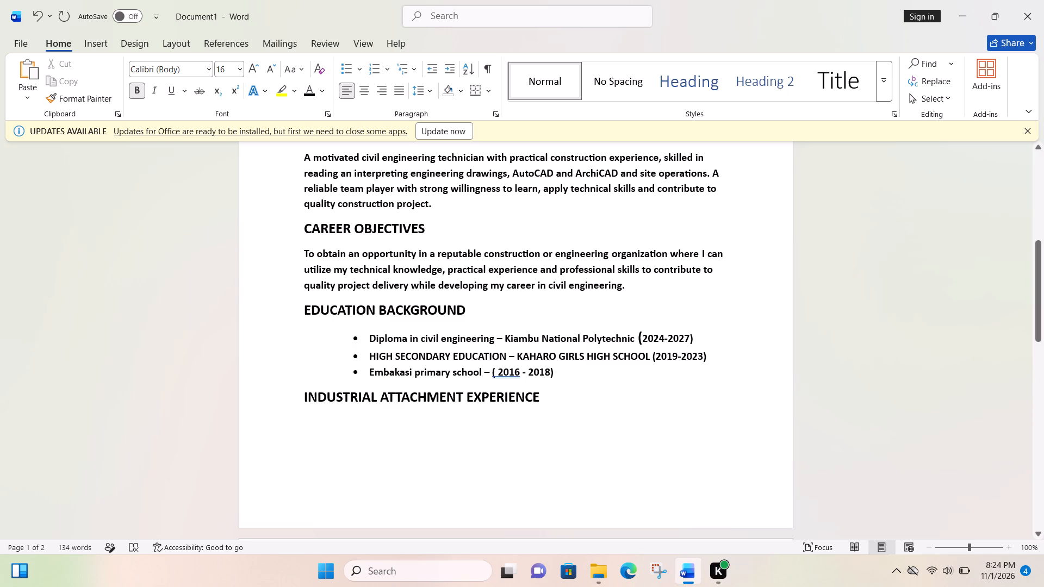
left_click(542, 398)
key("Return")
scroll(1043, 0, "up", 2)
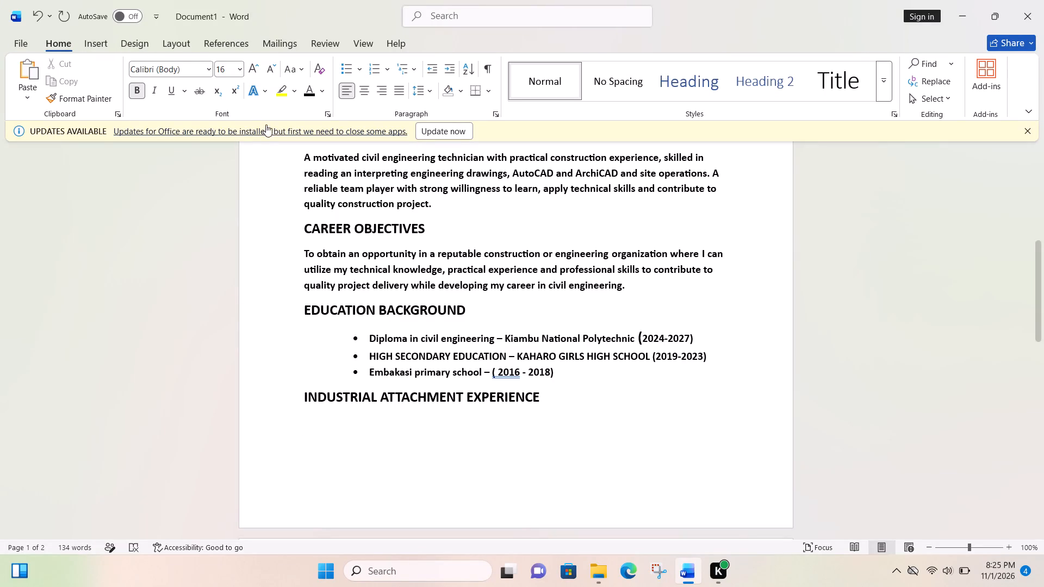
left_click(240, 70)
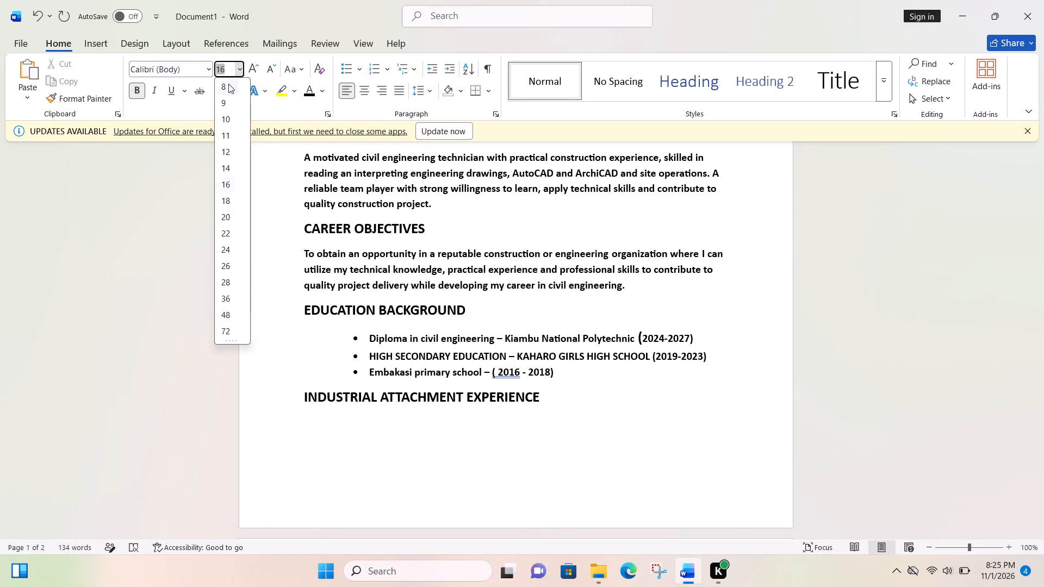
left_click(222, 153)
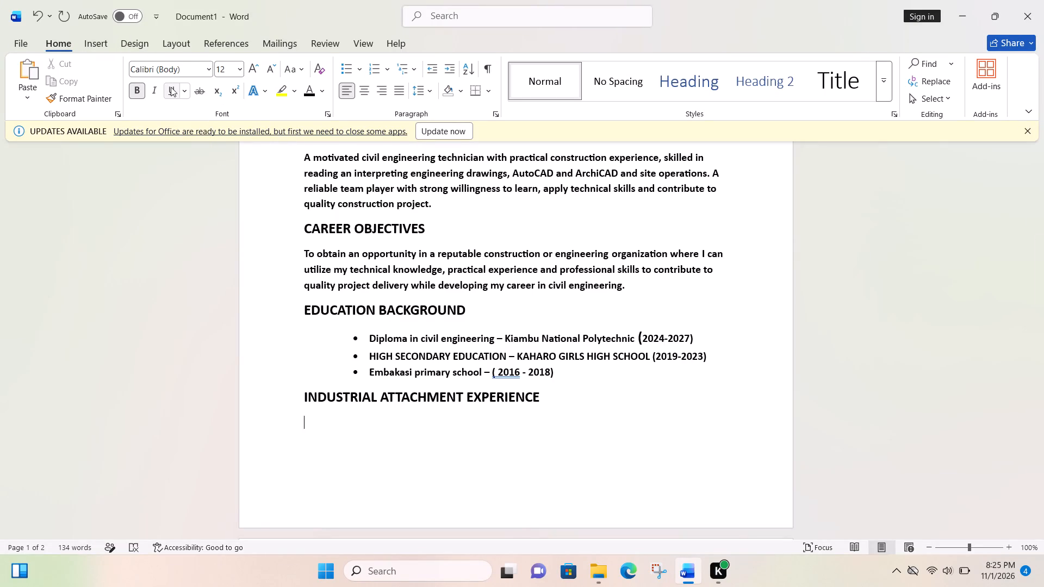
left_click(242, 71)
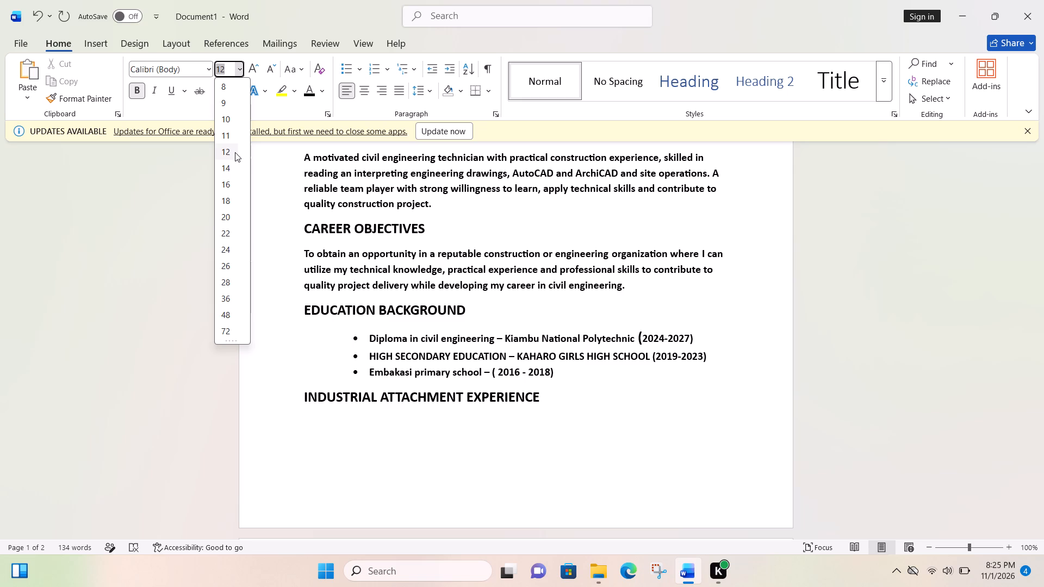
left_click(235, 152)
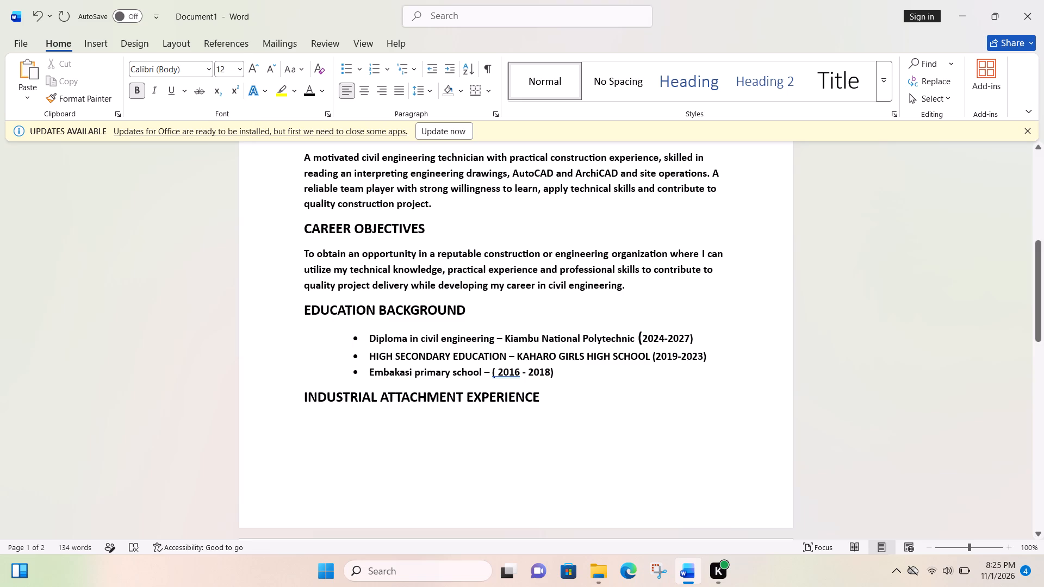
key("s")
type("TA")
key("r")
key("space")
type("GW")
key("BackSpace")
key("e")
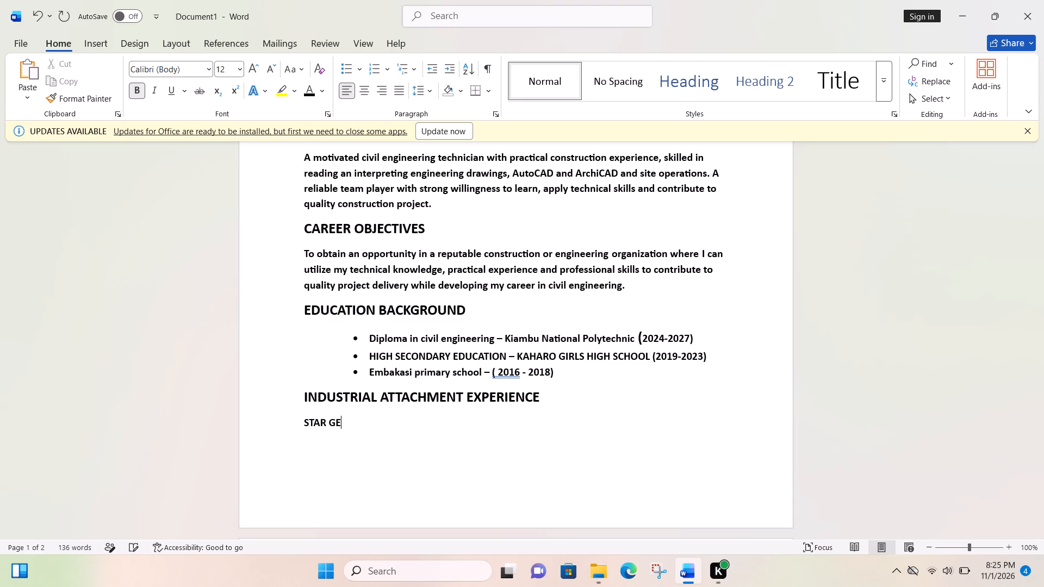
type("NERA")
key("l")
key("space")
type("CONTRA")
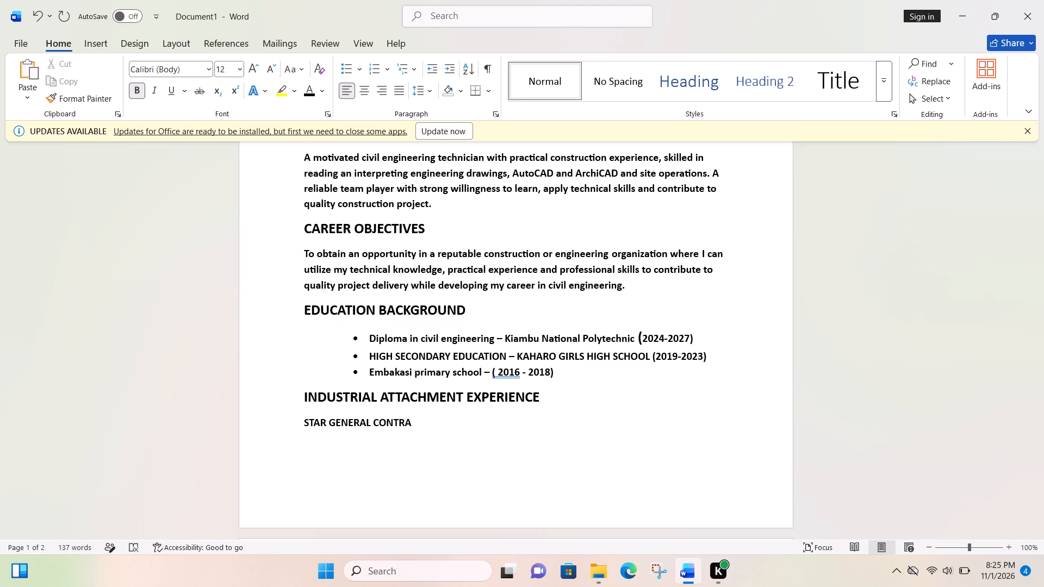
type("CTORS")
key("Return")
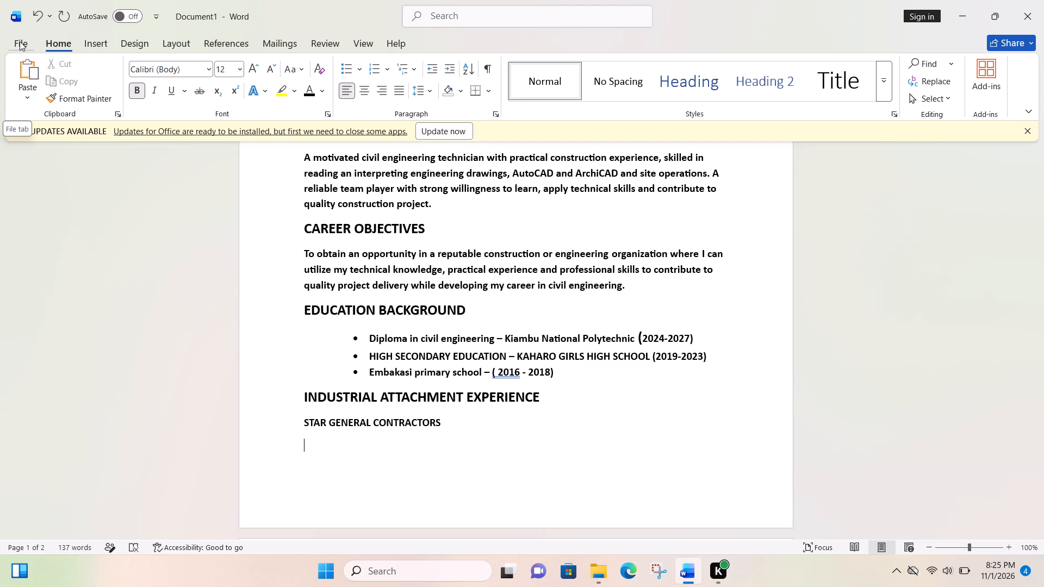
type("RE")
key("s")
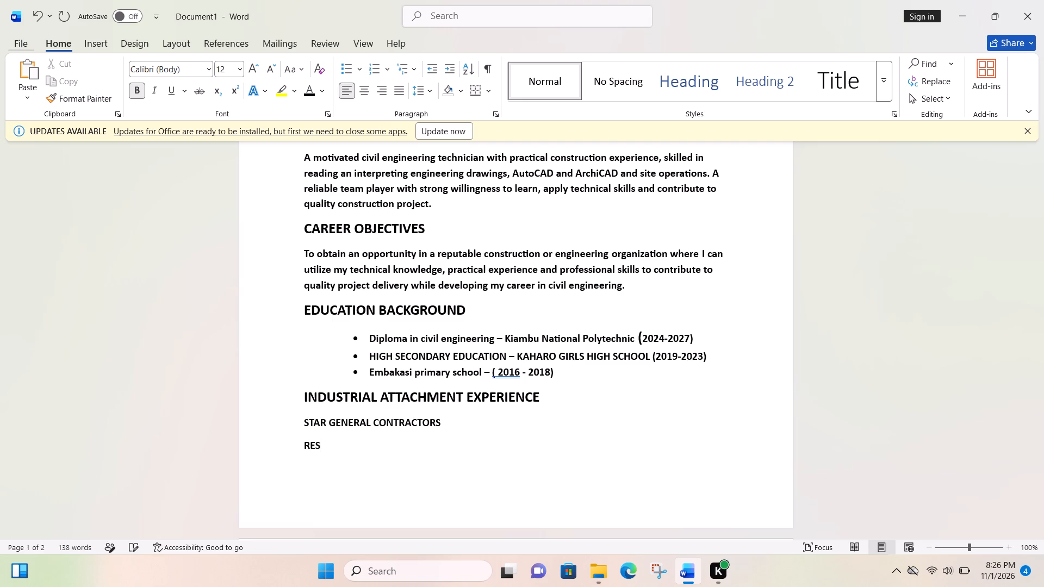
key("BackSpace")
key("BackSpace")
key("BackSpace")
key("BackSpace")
Enter the line "Responsibilities and practical experience:" in sentence case on a new line below STAR GENERAL CONTRACTORS.
key("Return")
type("RES")
type("PO")
type("NS")
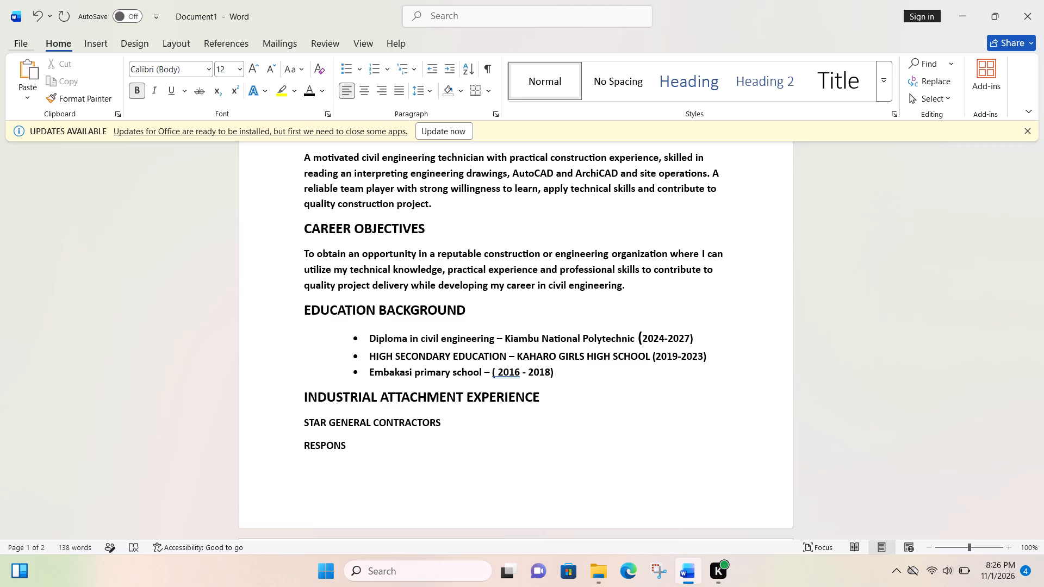
key("BackSpace")
key("BackSpace")
key("BackSpace")
key("BackSpace")
key("BackSpace")
key("BackSpace")
type("es")
type("ponsi")
type("bilities")
key("space")
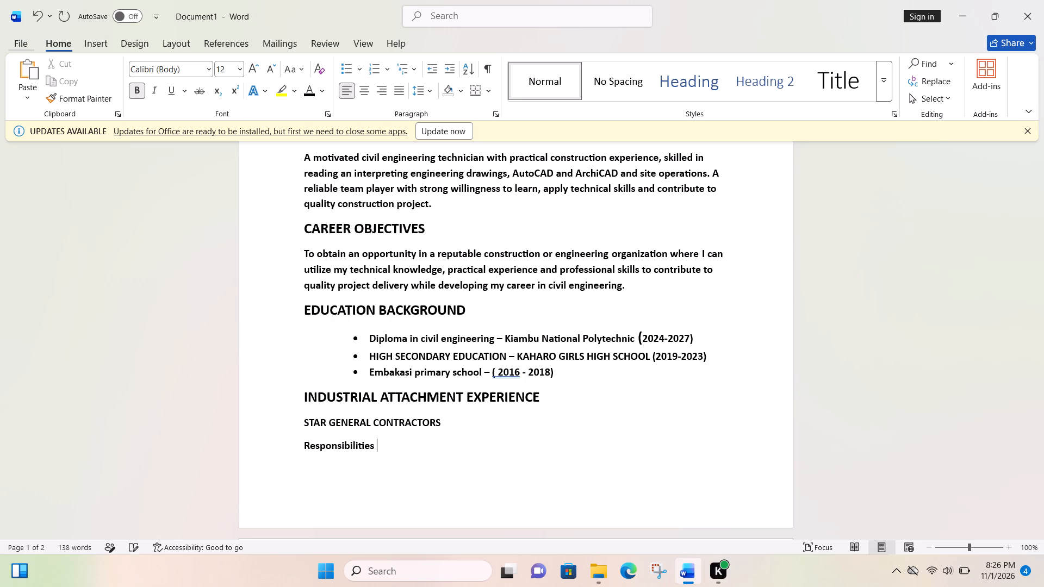
type("an")
key("d")
key("space")
type("practi")
key("c")
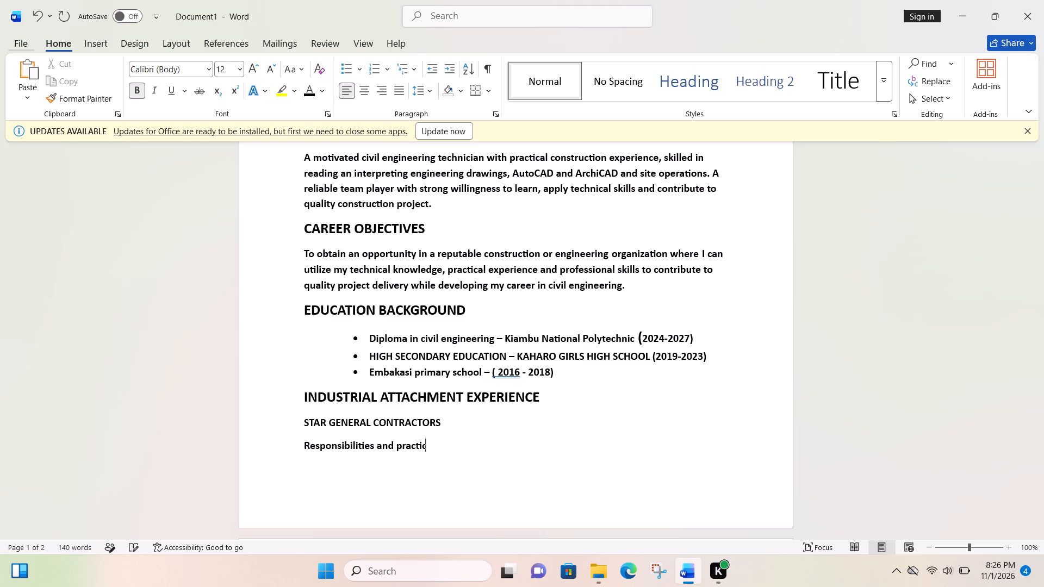
key("a")
type("l")
key("space")
type("exp")
type("erienc")
key("e")
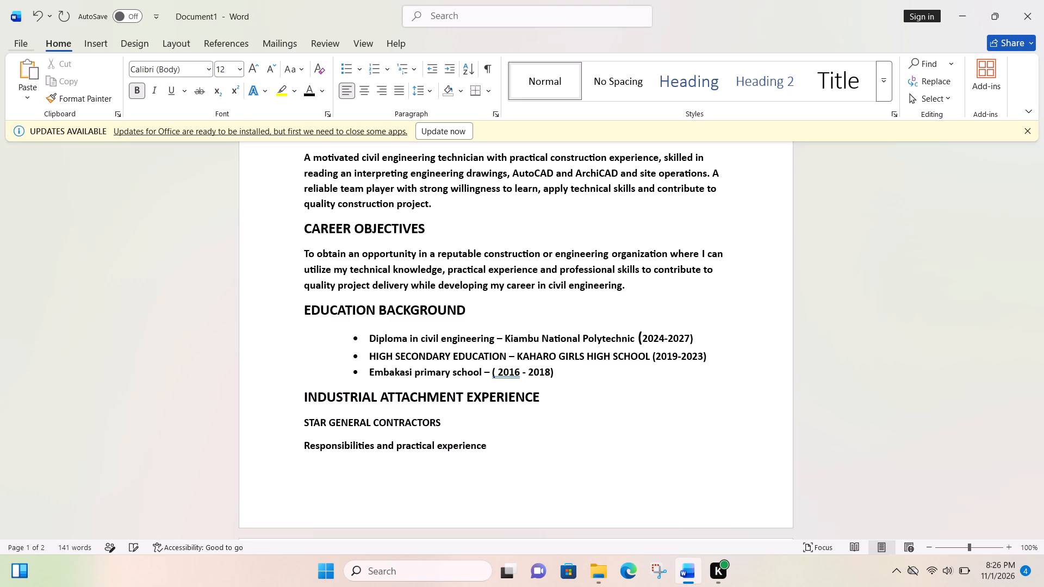
key("shift+colon")
Start a bulleted list with solid round bullets on a new line below the responsibilities line.
key("Return")
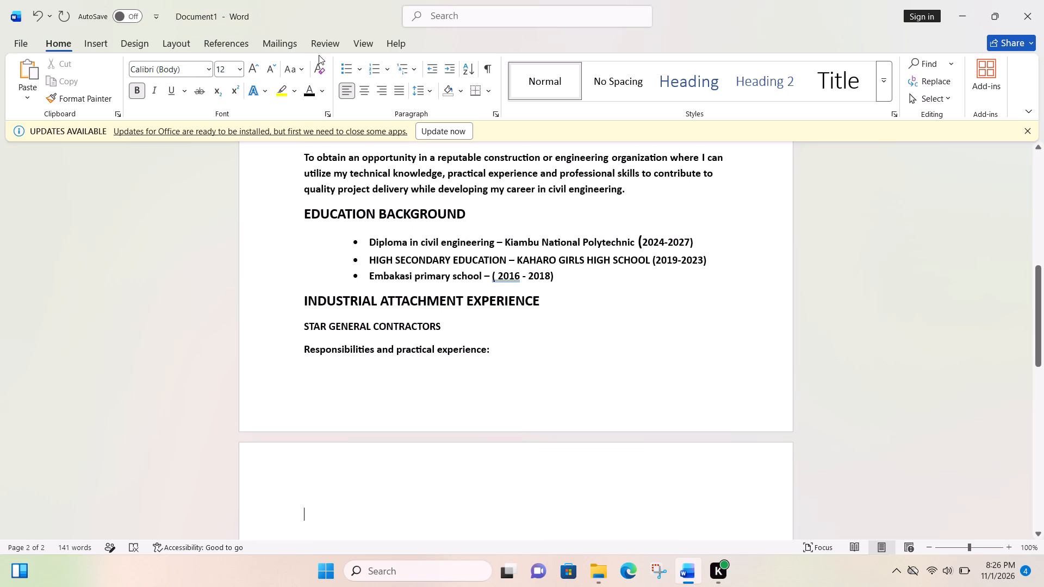
left_click(341, 65)
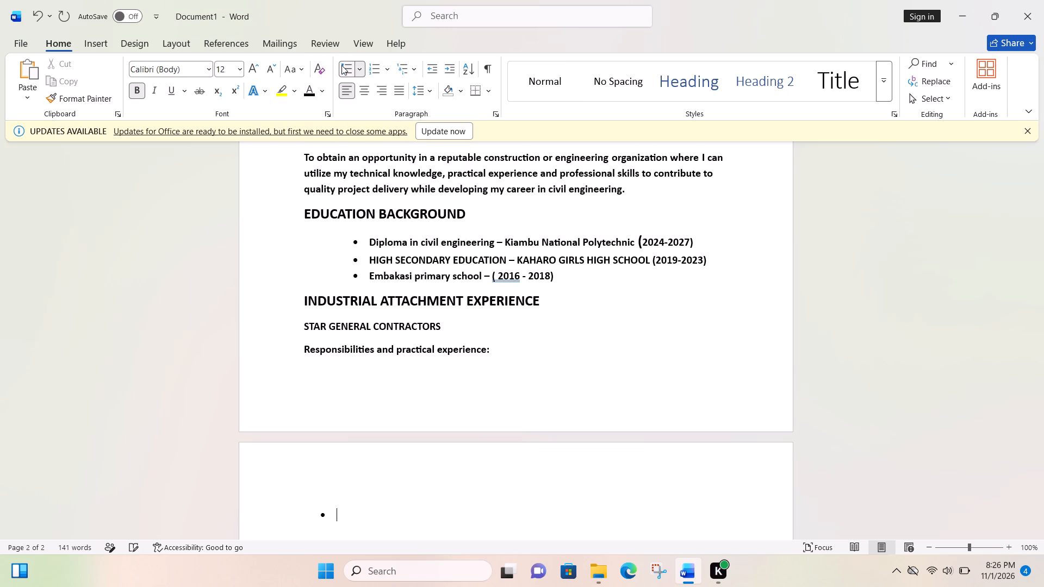
left_click(360, 72)
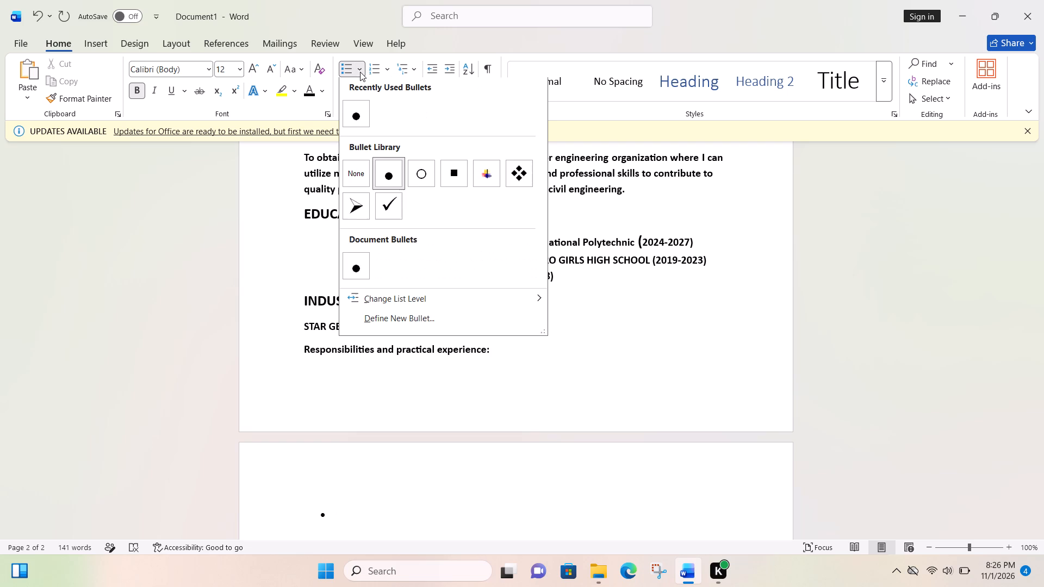
left_click(360, 109)
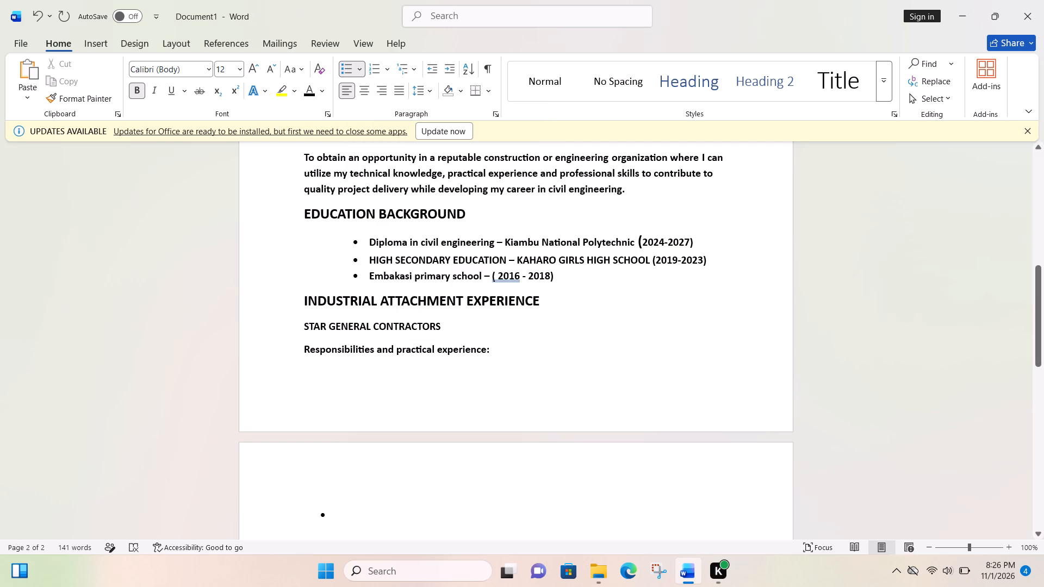
Enter "Participated in construction site activities and daily operations" as the first responsibilities bullet.
key("p")
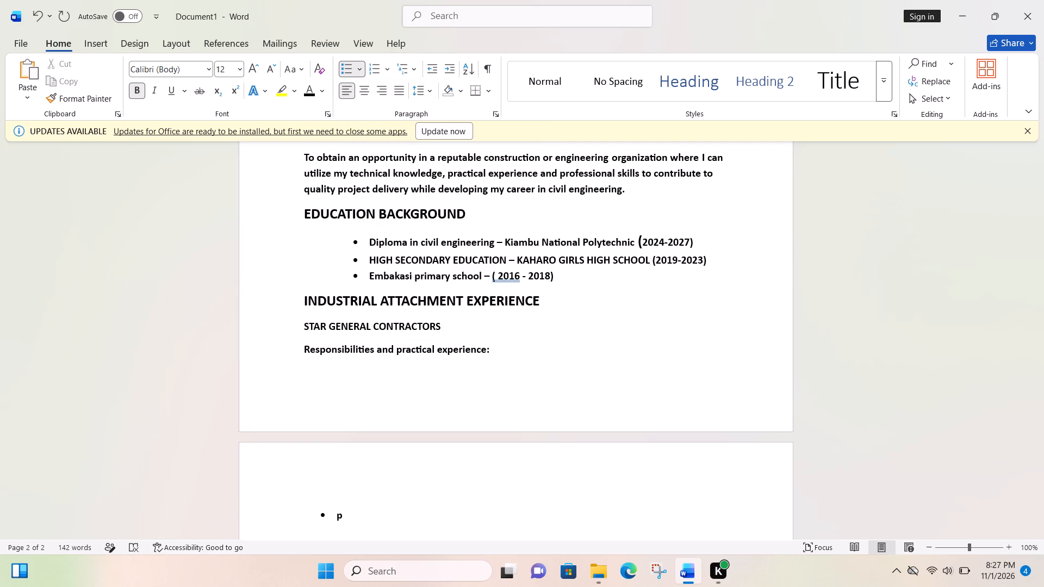
key("a")
type("rticipat")
key("e")
type("d")
key("space")
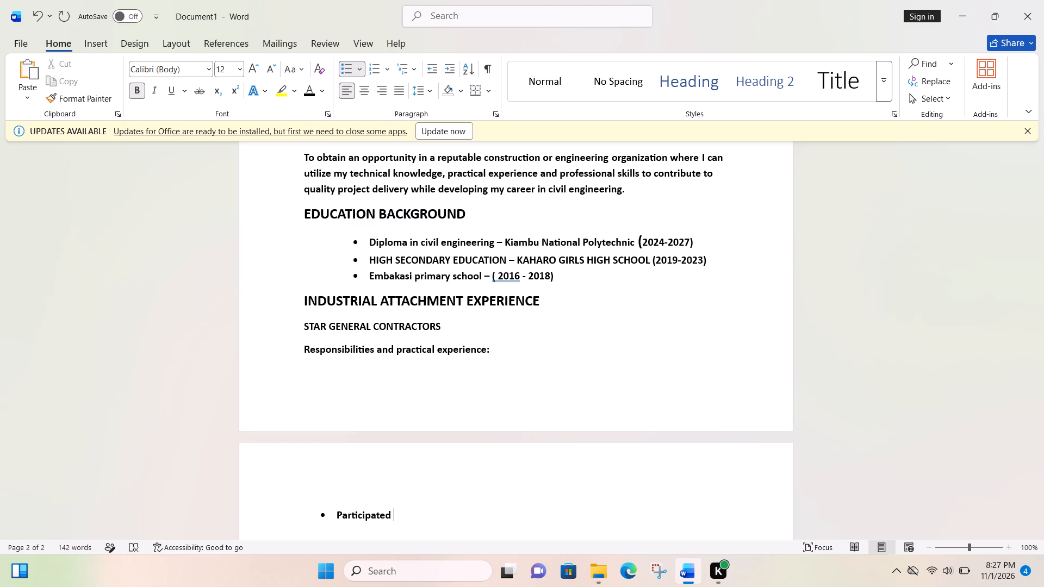
type("in constructio")
type("n")
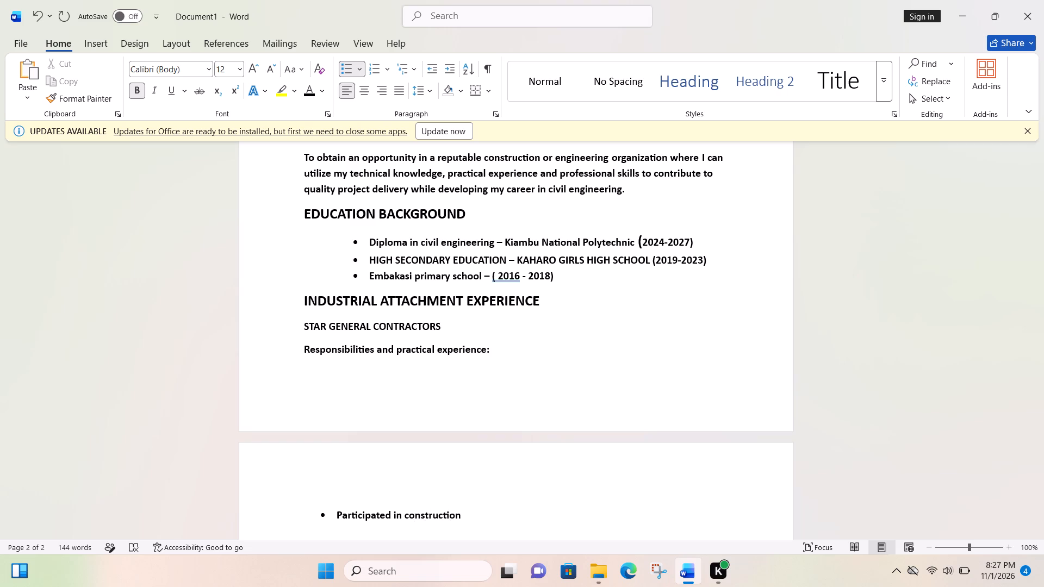
key("space")
type("site")
key("space")
type("activit")
type("ies")
key("space")
key("a")
type("nd")
key("space")
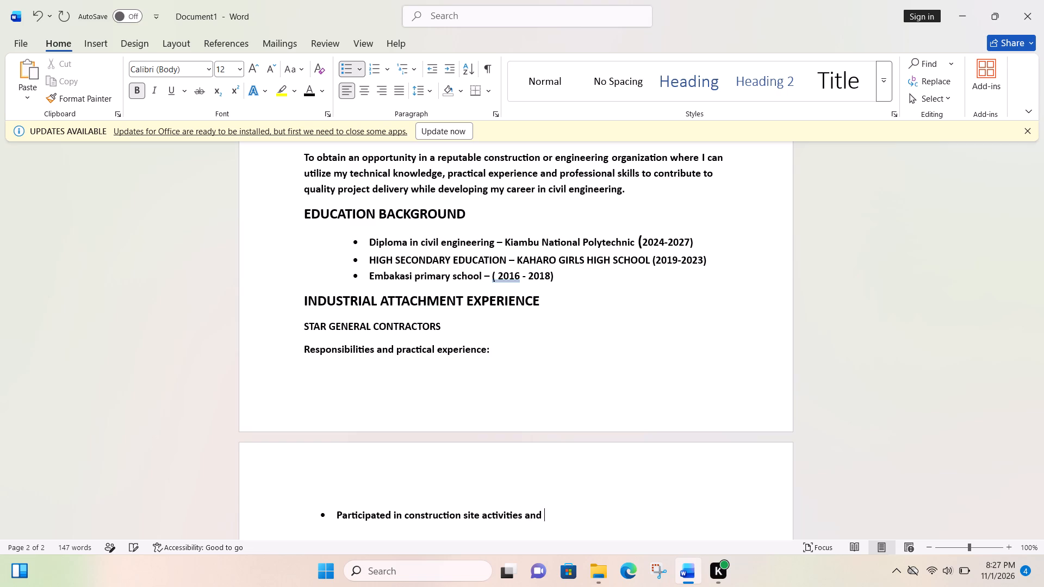
type("daily operations")
Add a second responsibilities bullet reading "Assisted in setting out and measurement of construction works".
key("Return")
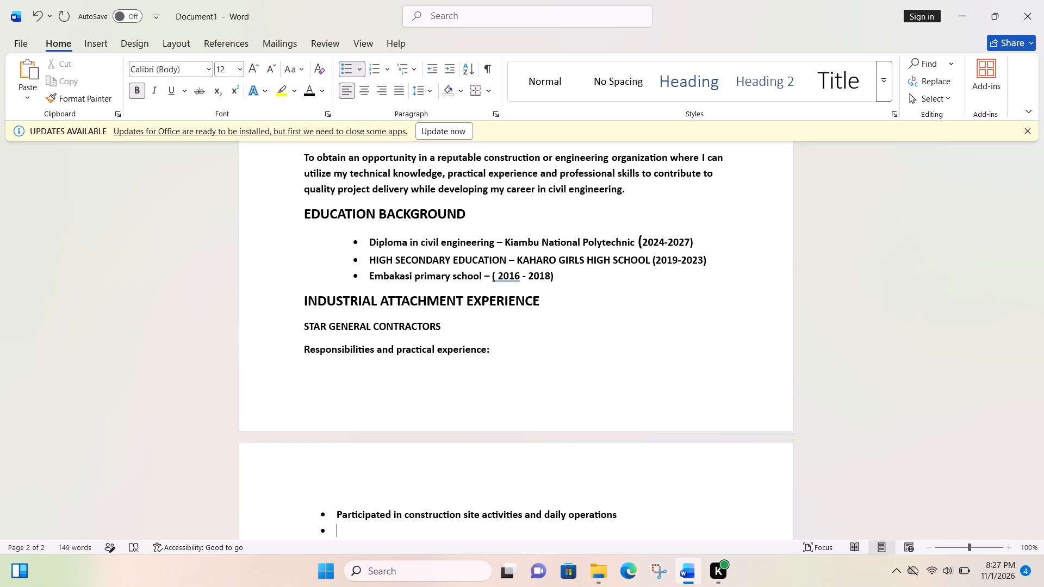
key("a")
key("BackSpace")
key("a")
type("ssi")
type("sted")
key("space")
type("i")
key("n")
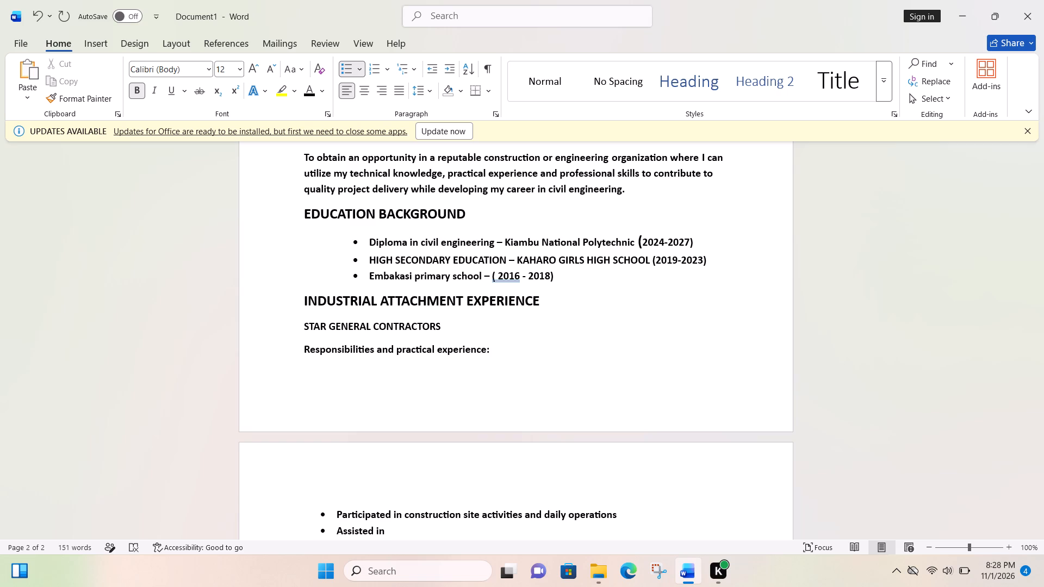
key("space")
type("setting")
key("space")
type("out")
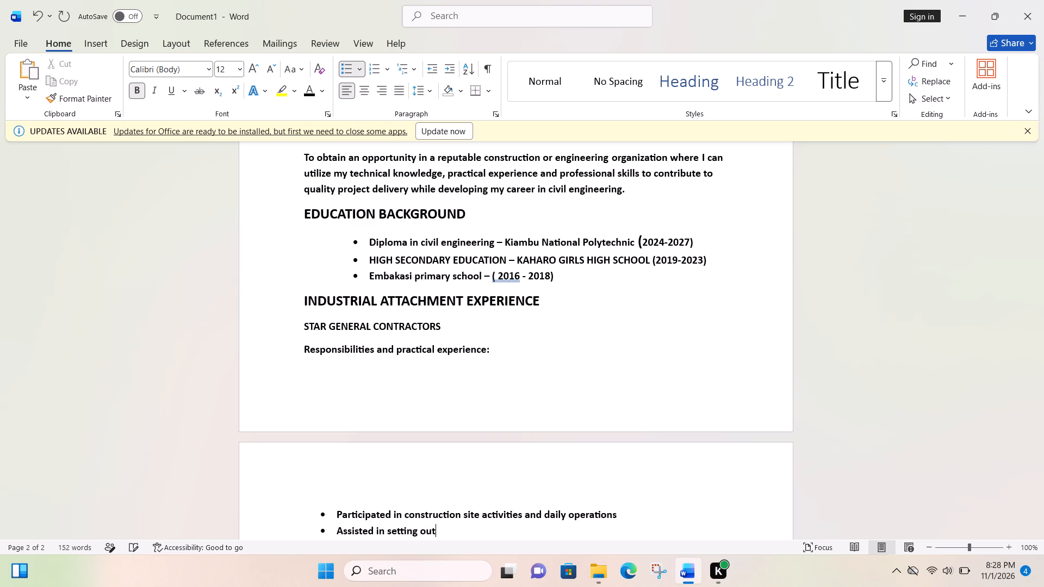
key("space")
type("and m")
type("easu")
type("re")
type("ment")
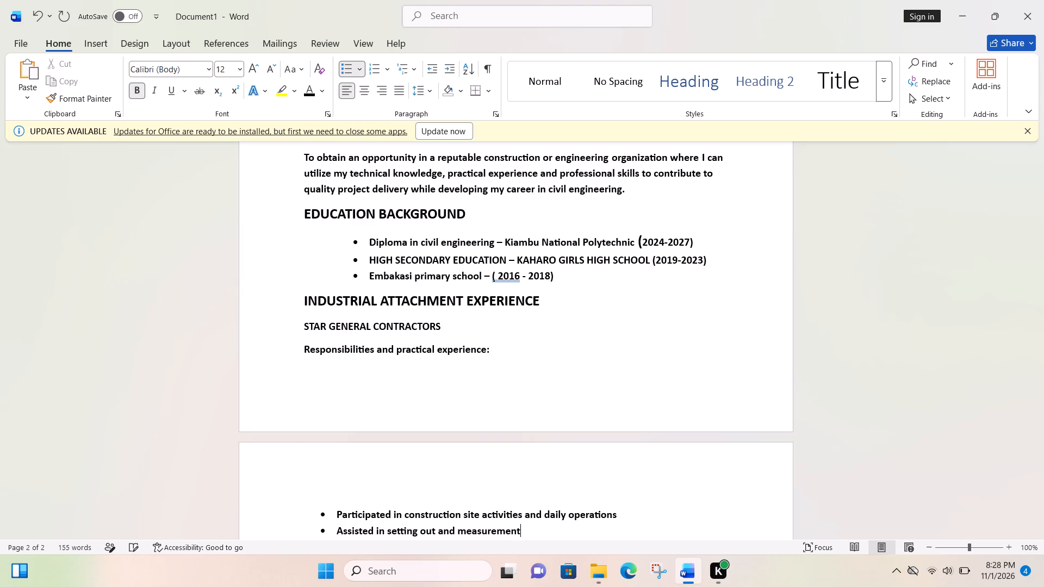
key("space")
type("of")
key("space")
type("construction")
key("space")
type("wor")
type("ks")
Add a third responsibilities bullet reading "Observed site safety procedures and construction standards".
key("Return")
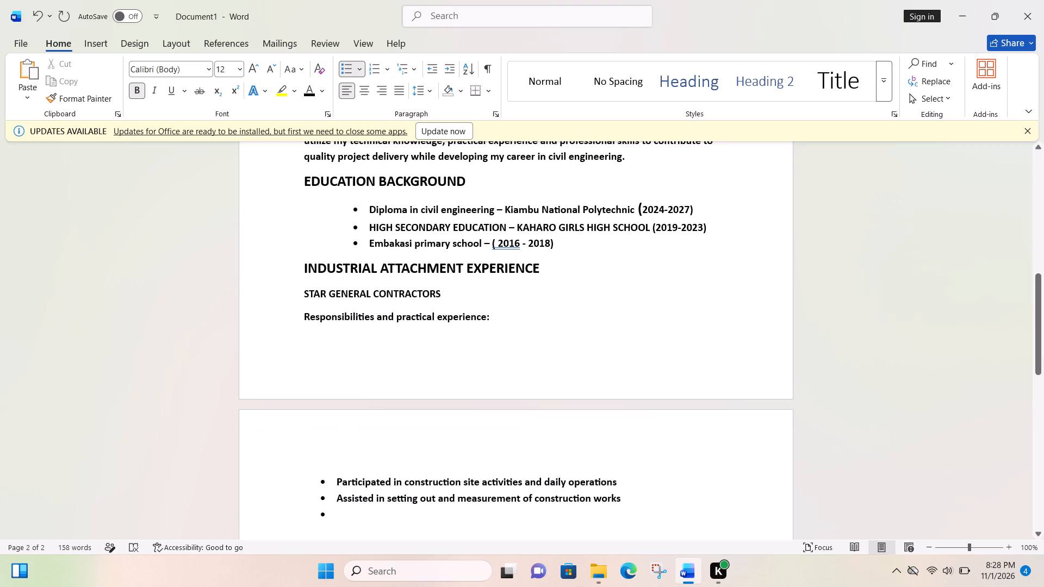
key("o")
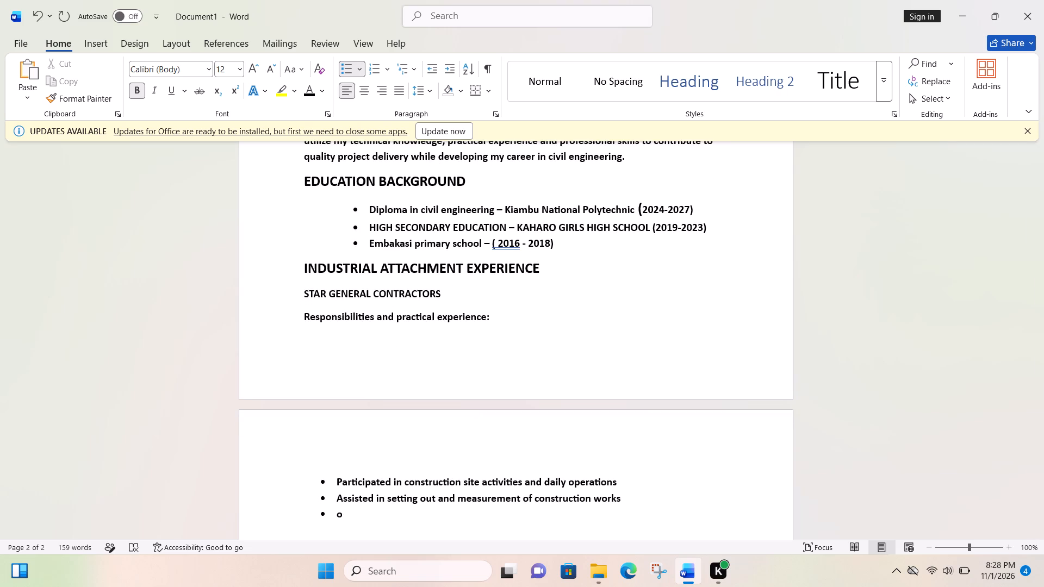
key("BackSpace")
key("o")
type("bse")
type("rved")
key("space")
type("si")
type("te")
key("space")
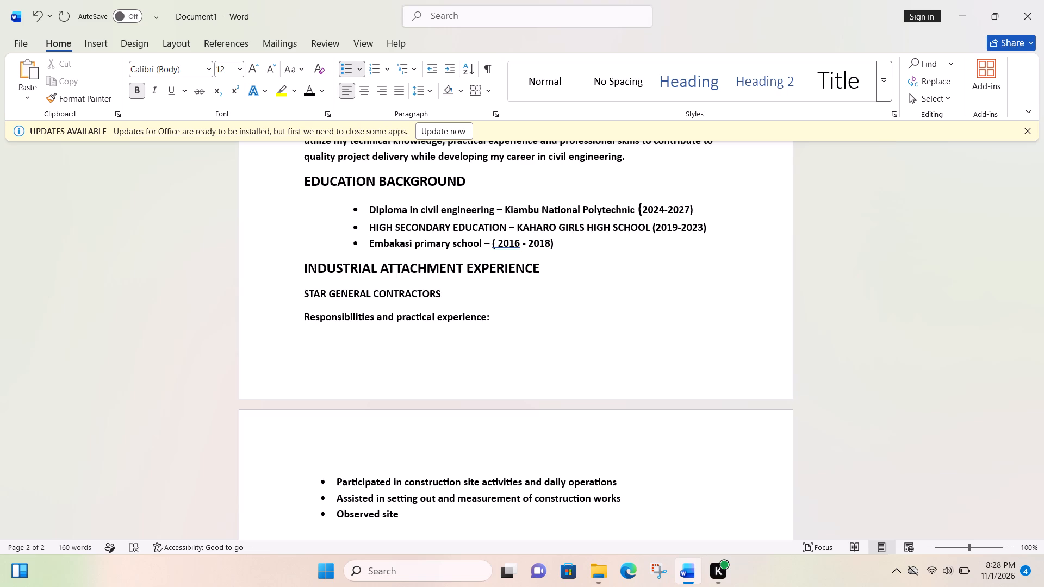
type("sa")
type("fe")
type("y")
key("space")
key("BackSpace")
key("BackSpace")
type("ty pro")
key("c")
type("ed")
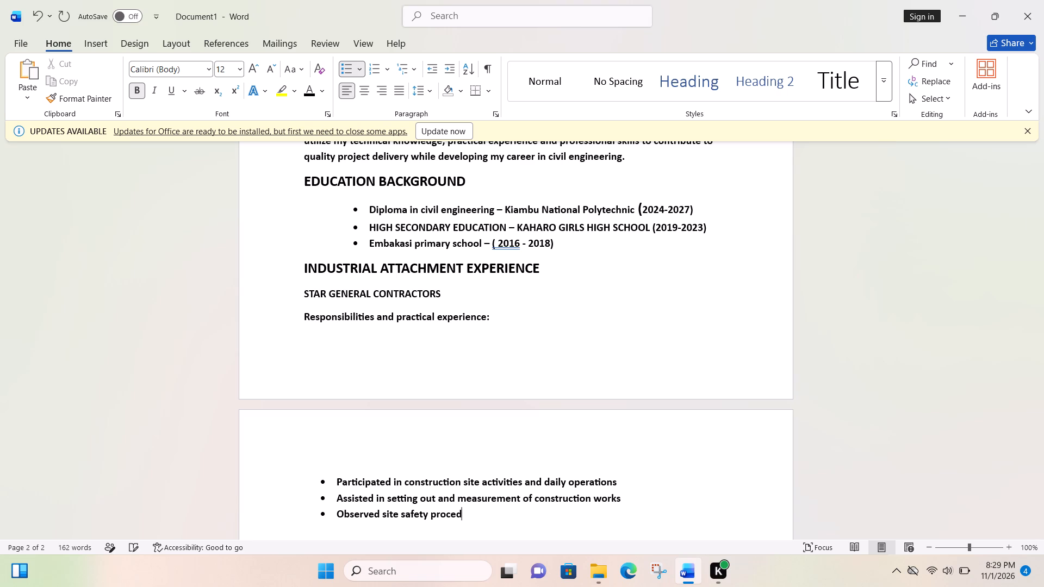
key("u")
type("re")
key("space")
key("BackSpace")
type("s")
key("space")
key("a")
type("nd")
key("space")
type("construction")
key("space")
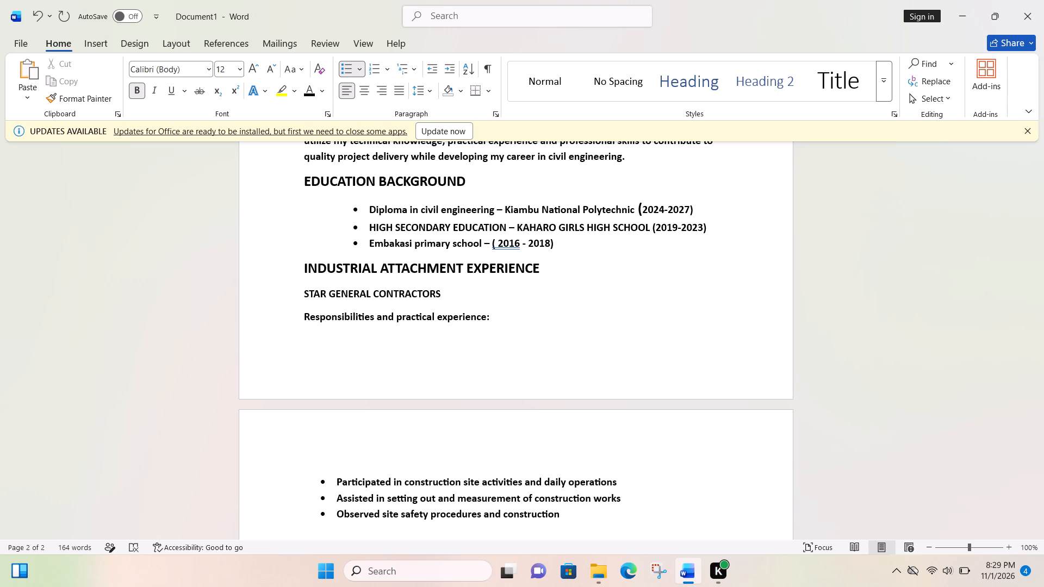
type("star")
key("BackSpace")
type("ndards")
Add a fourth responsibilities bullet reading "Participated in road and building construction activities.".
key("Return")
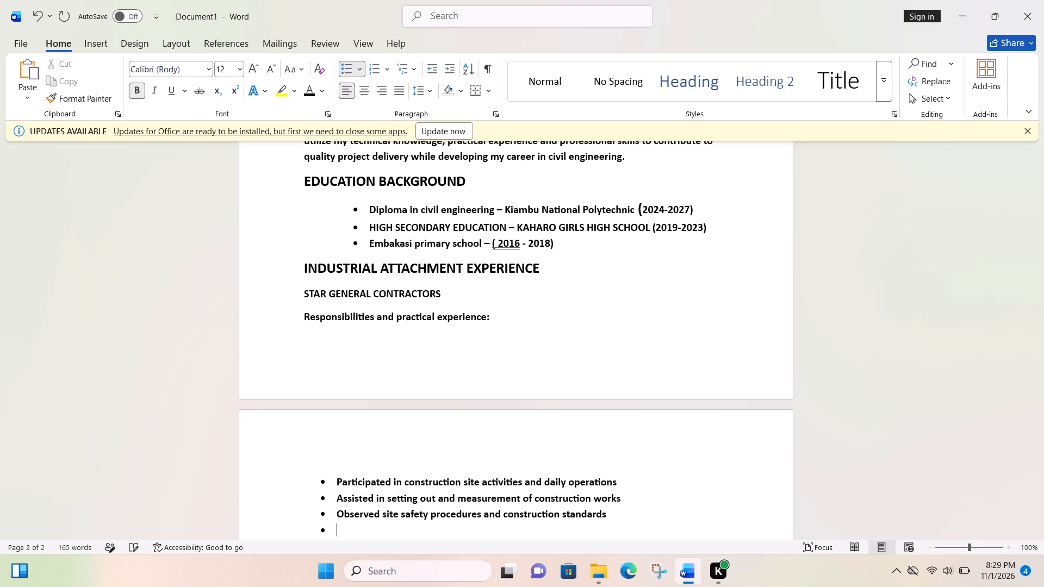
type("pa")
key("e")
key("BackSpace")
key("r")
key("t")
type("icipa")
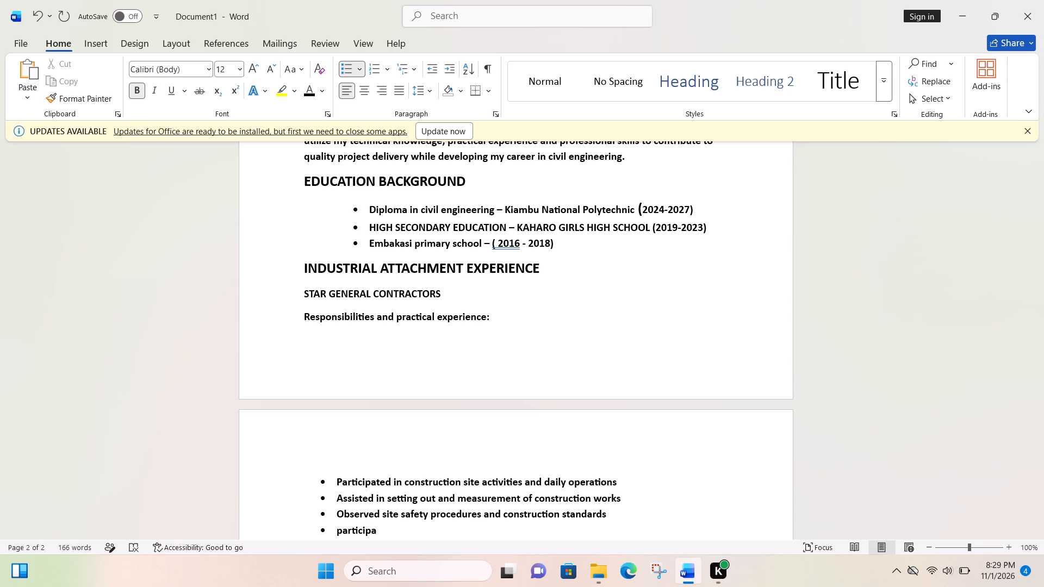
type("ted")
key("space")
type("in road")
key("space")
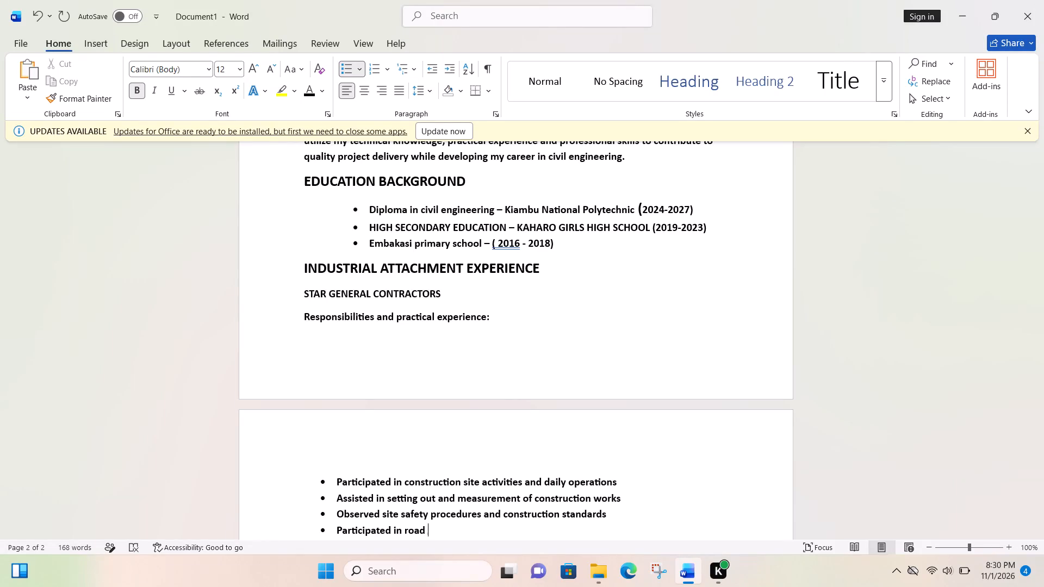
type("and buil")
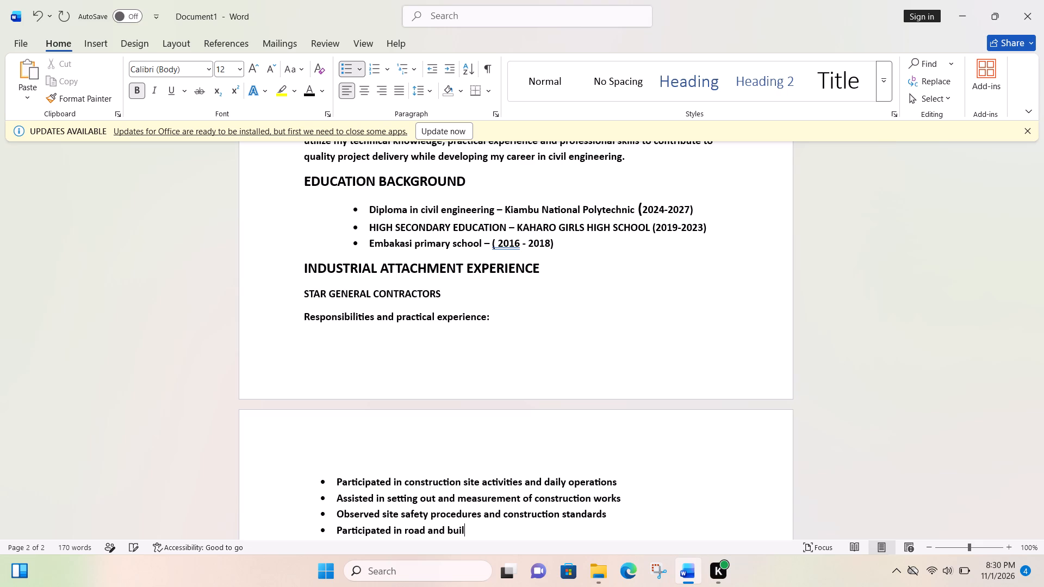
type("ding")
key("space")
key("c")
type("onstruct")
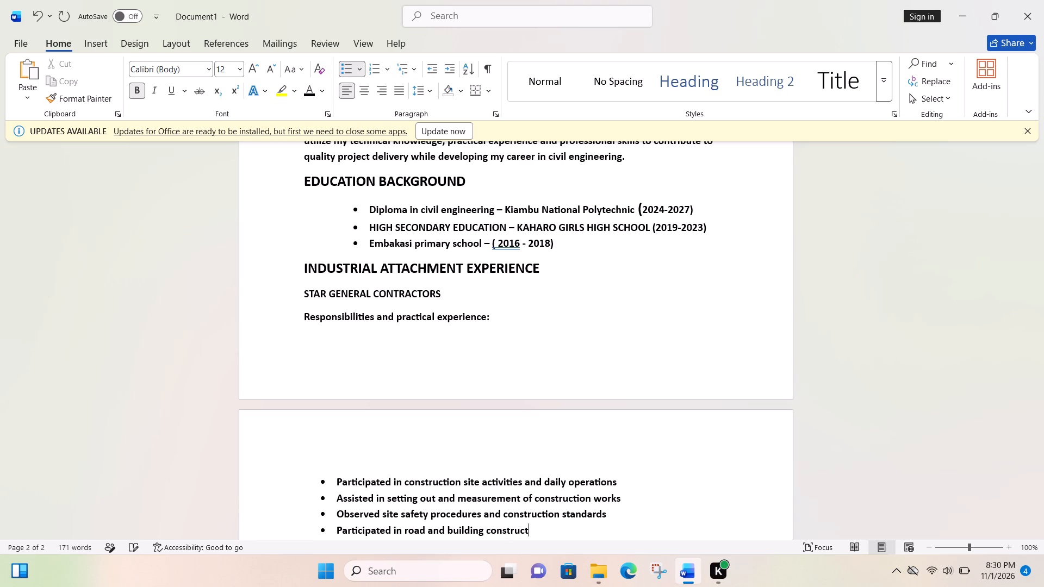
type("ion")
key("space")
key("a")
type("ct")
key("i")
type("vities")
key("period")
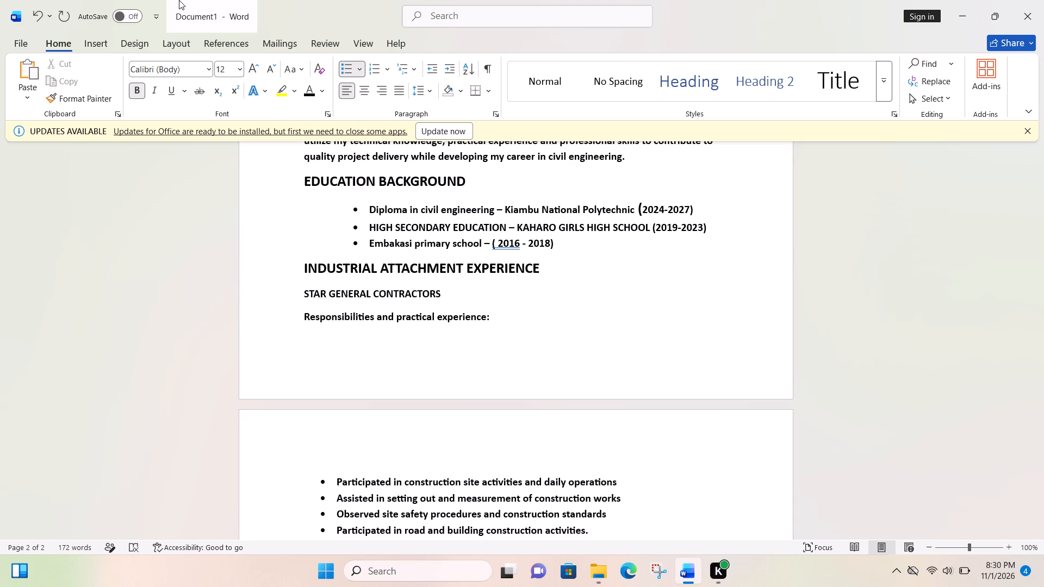
Remove the bullet formatting from the road and building construction activities line.
left_click(348, 63)
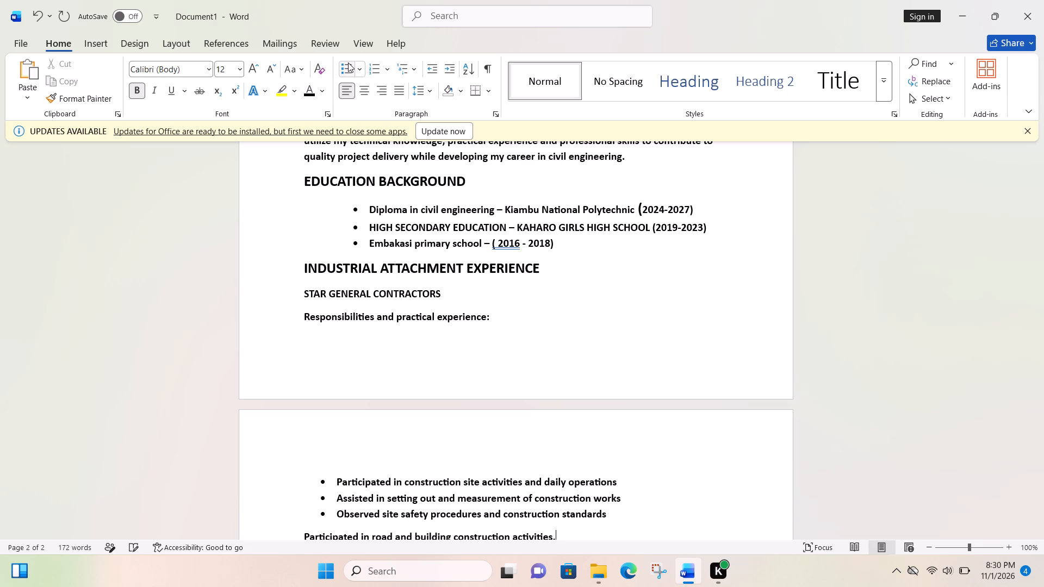
left_click(358, 68)
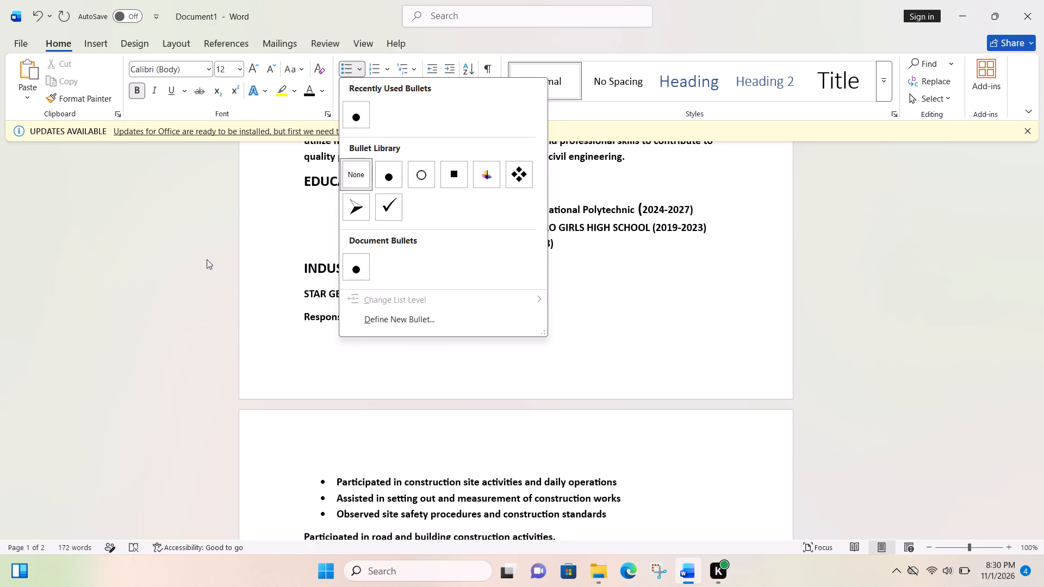
left_click(349, 173)
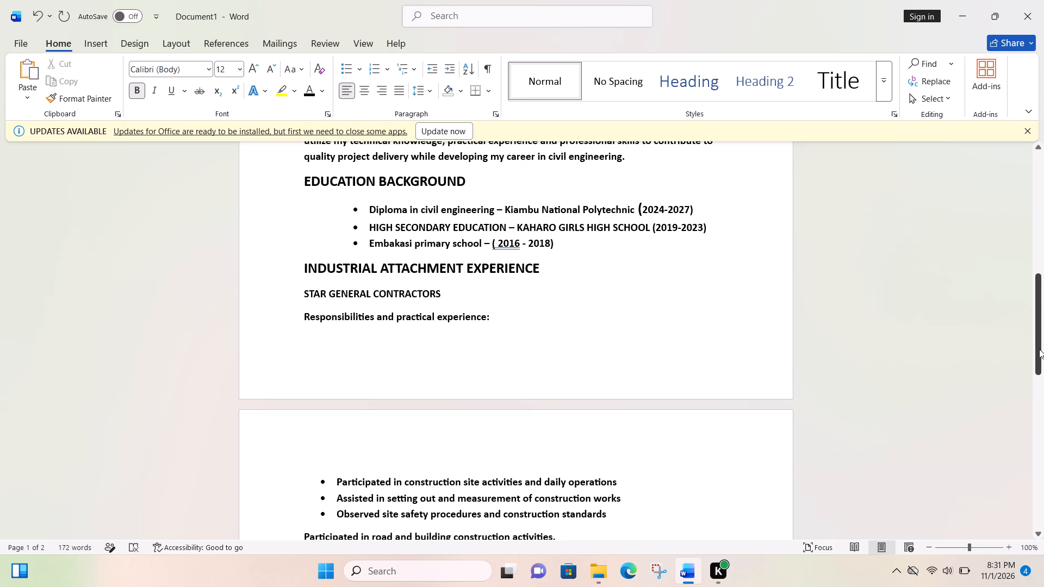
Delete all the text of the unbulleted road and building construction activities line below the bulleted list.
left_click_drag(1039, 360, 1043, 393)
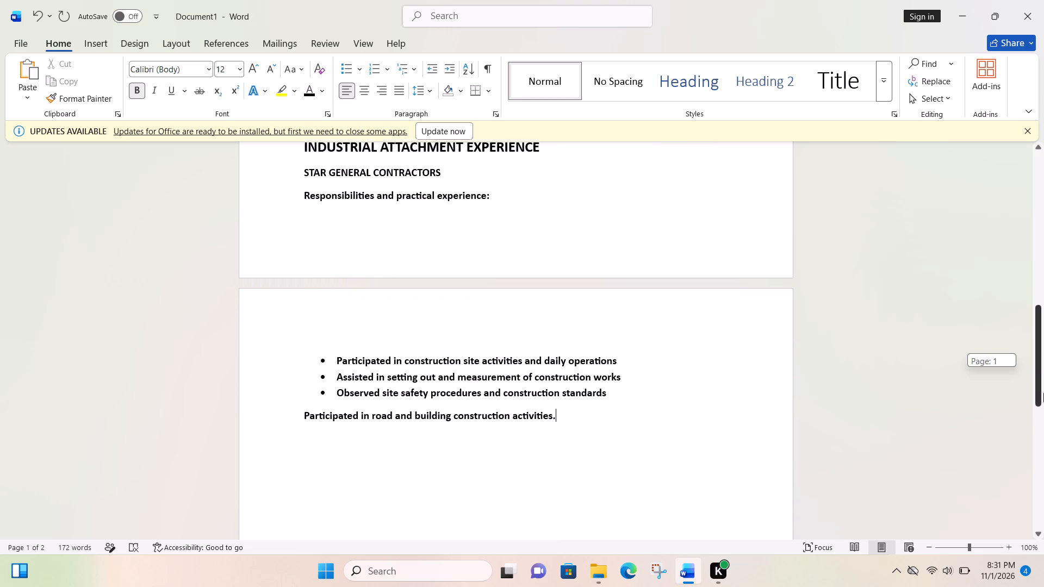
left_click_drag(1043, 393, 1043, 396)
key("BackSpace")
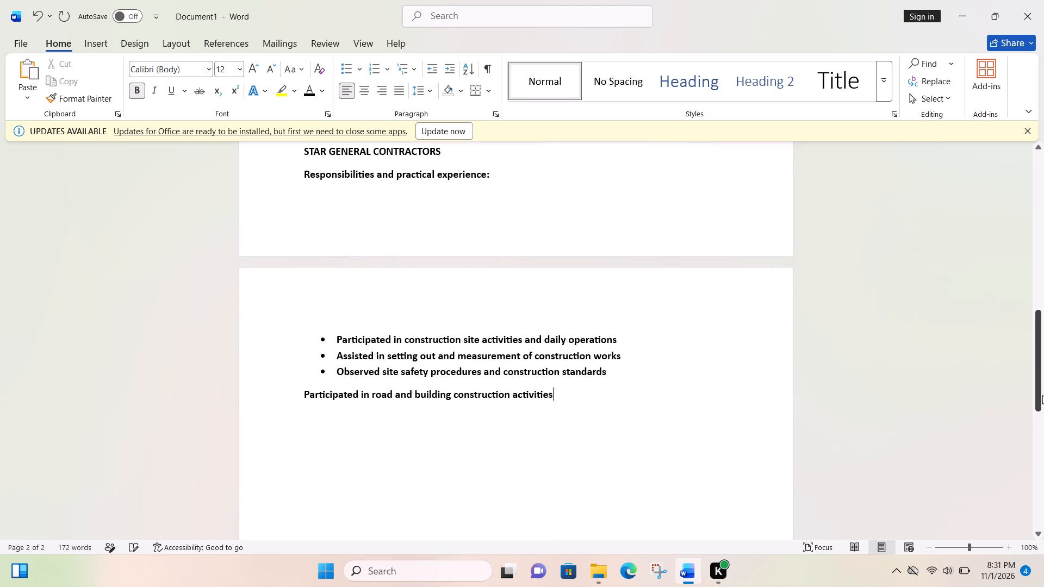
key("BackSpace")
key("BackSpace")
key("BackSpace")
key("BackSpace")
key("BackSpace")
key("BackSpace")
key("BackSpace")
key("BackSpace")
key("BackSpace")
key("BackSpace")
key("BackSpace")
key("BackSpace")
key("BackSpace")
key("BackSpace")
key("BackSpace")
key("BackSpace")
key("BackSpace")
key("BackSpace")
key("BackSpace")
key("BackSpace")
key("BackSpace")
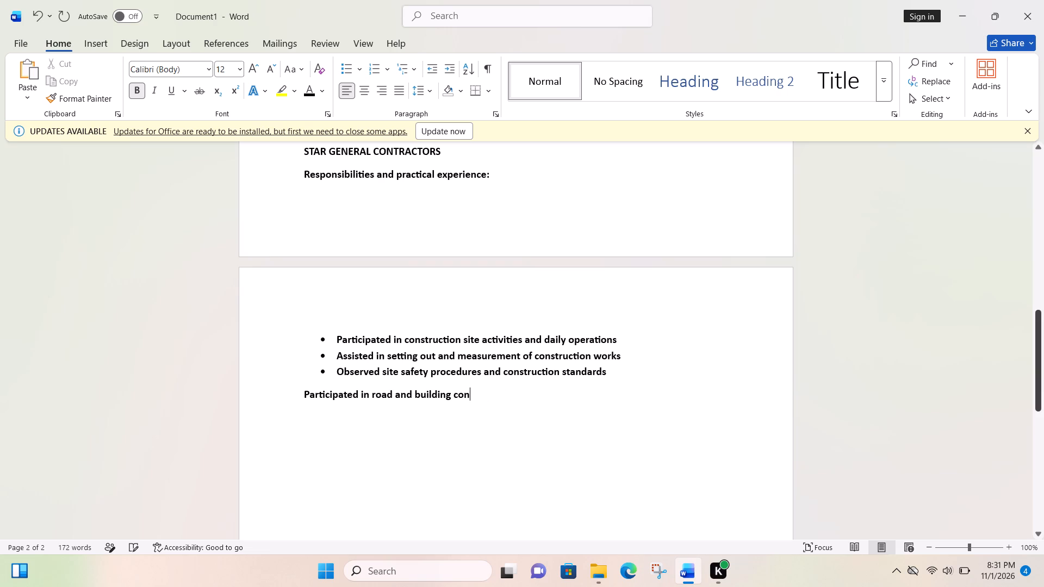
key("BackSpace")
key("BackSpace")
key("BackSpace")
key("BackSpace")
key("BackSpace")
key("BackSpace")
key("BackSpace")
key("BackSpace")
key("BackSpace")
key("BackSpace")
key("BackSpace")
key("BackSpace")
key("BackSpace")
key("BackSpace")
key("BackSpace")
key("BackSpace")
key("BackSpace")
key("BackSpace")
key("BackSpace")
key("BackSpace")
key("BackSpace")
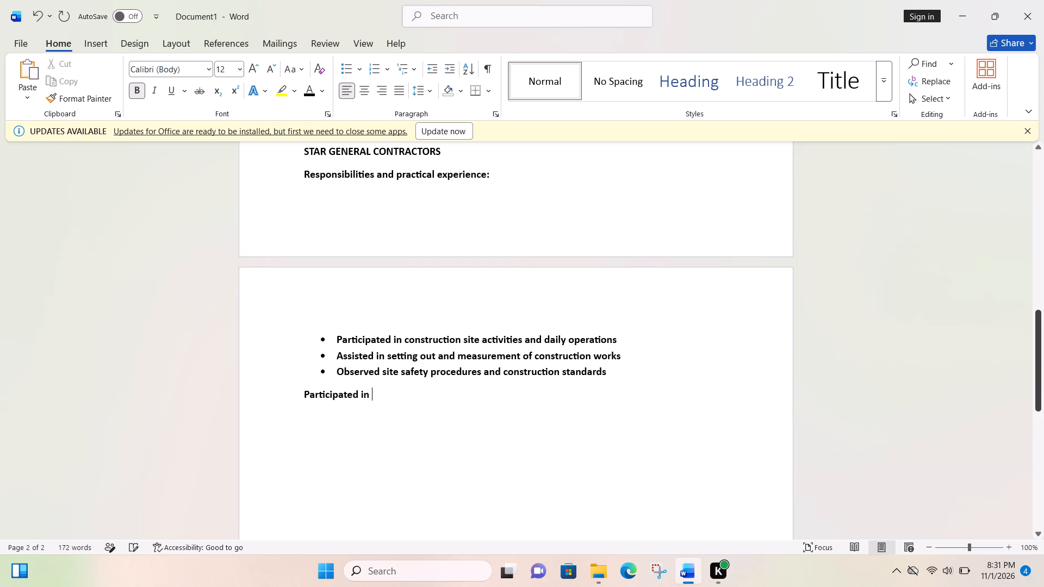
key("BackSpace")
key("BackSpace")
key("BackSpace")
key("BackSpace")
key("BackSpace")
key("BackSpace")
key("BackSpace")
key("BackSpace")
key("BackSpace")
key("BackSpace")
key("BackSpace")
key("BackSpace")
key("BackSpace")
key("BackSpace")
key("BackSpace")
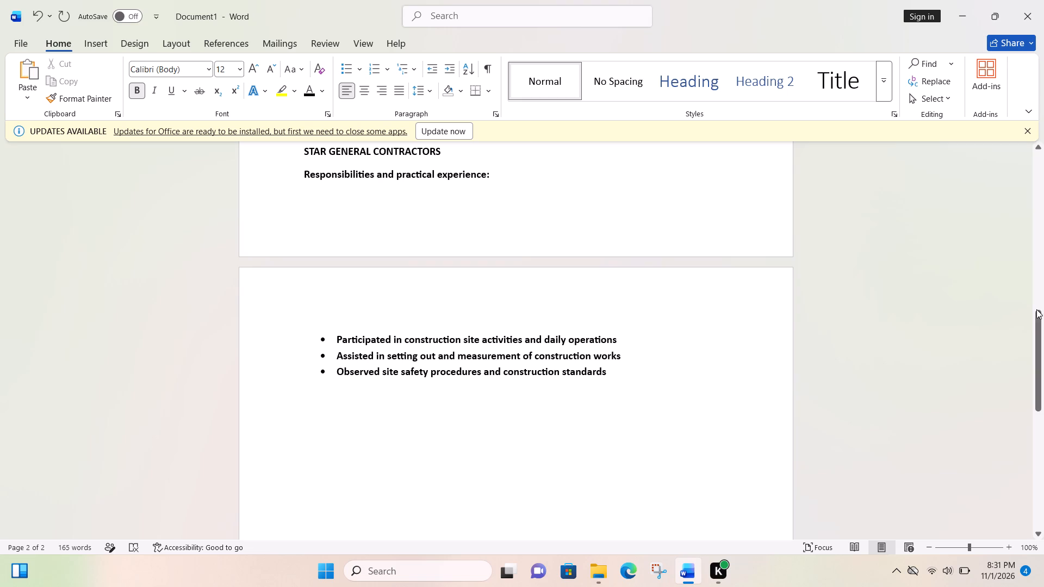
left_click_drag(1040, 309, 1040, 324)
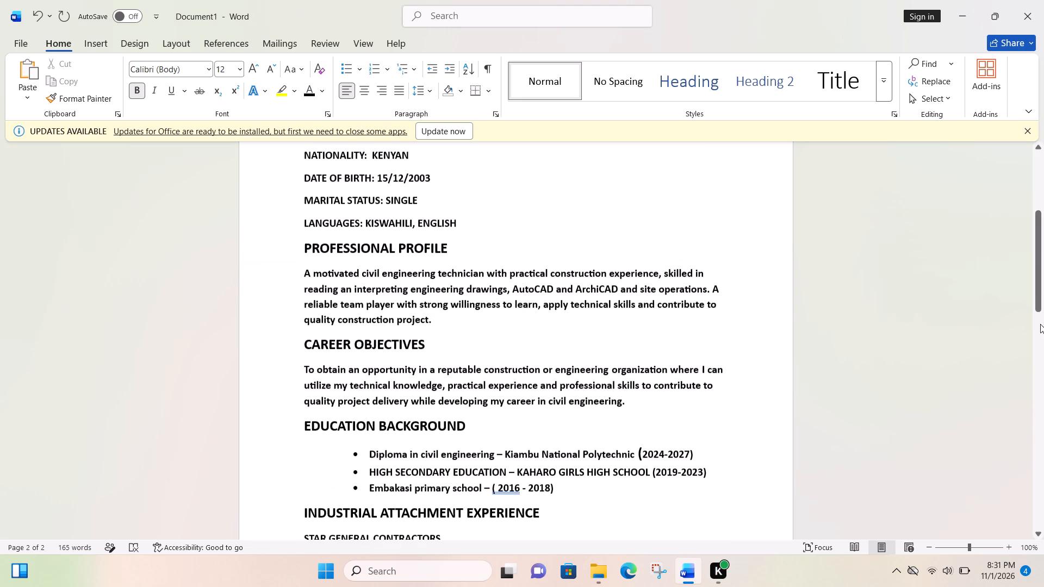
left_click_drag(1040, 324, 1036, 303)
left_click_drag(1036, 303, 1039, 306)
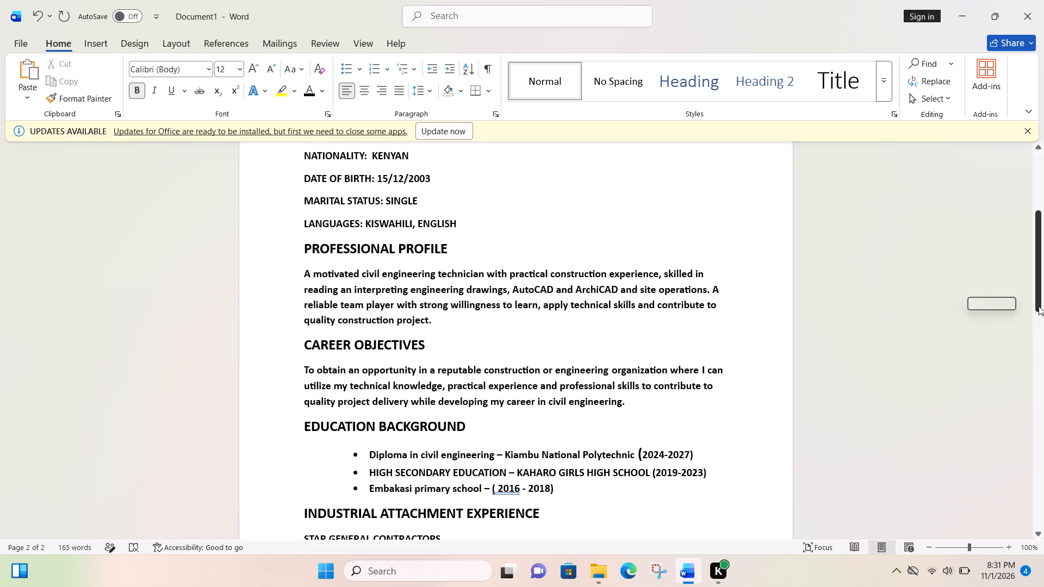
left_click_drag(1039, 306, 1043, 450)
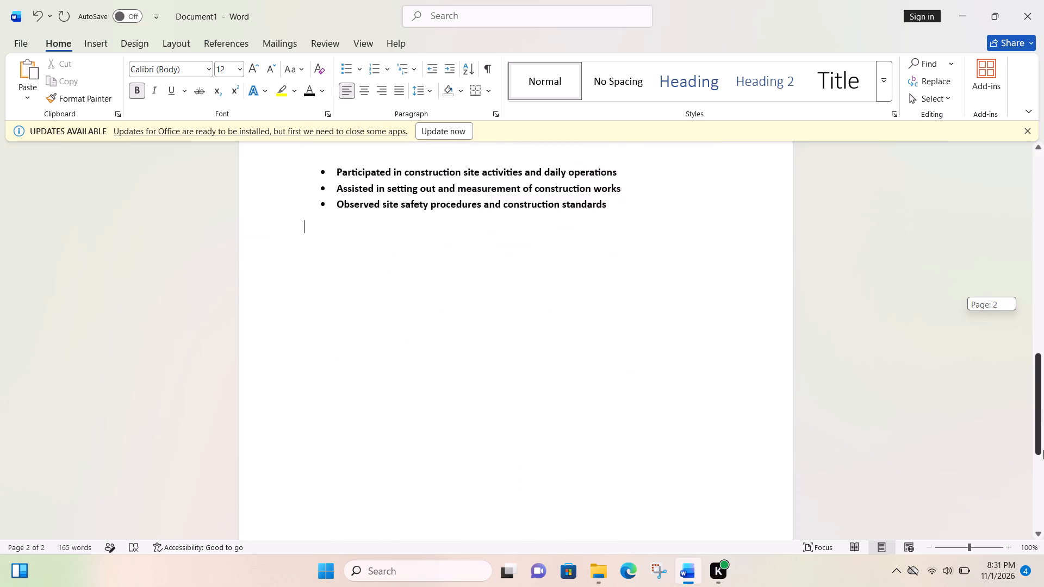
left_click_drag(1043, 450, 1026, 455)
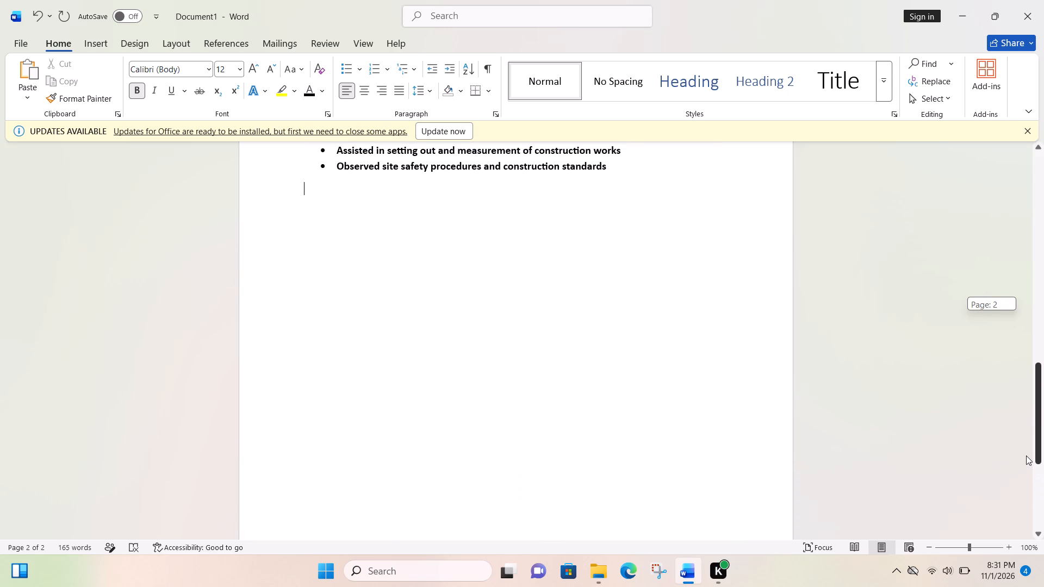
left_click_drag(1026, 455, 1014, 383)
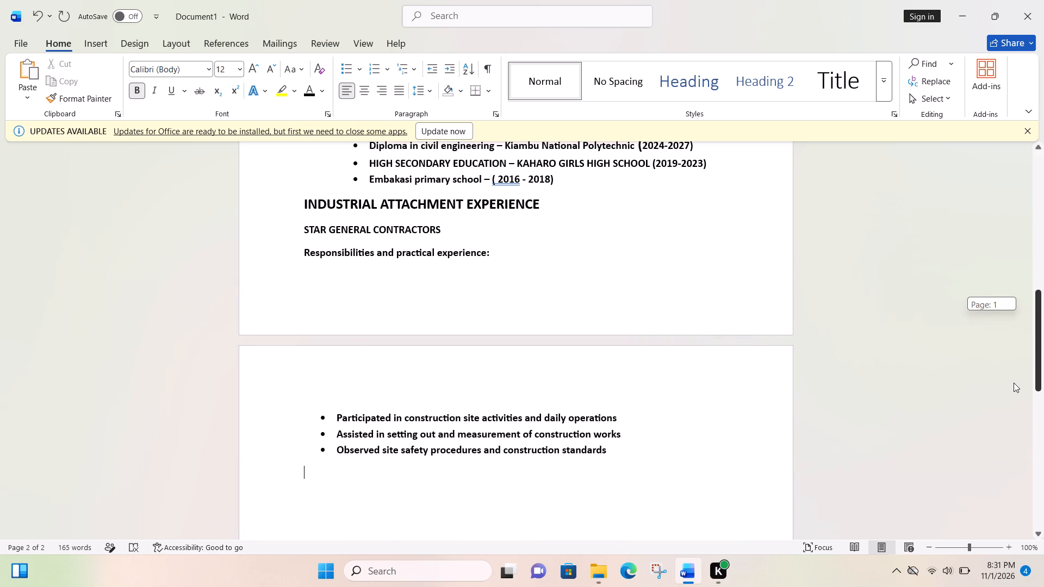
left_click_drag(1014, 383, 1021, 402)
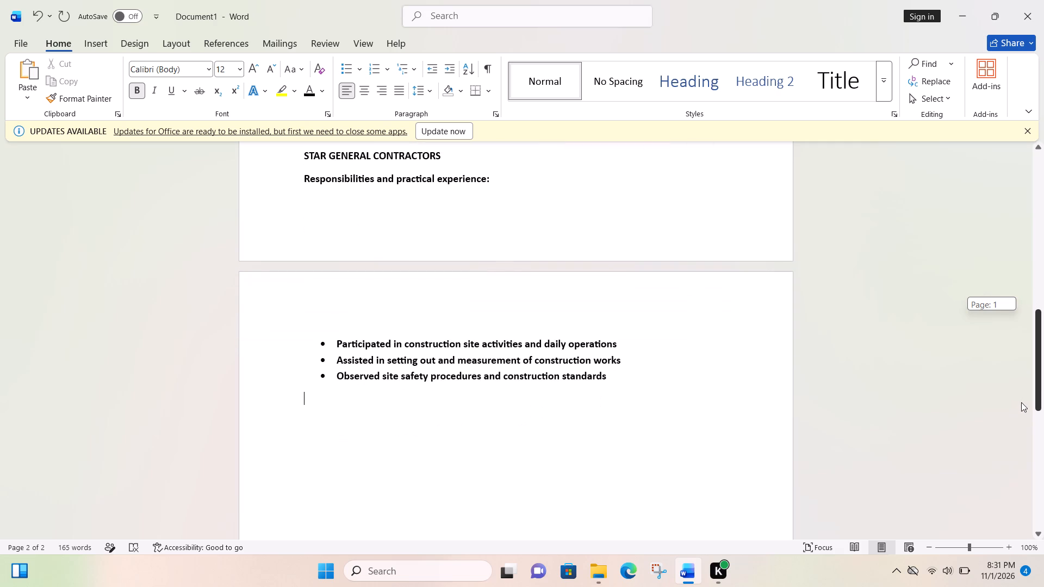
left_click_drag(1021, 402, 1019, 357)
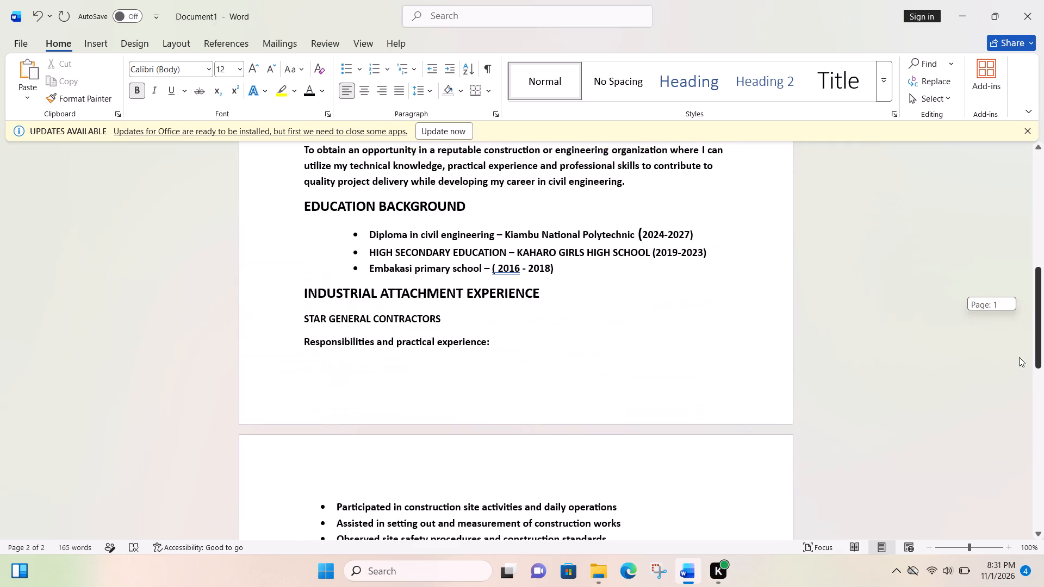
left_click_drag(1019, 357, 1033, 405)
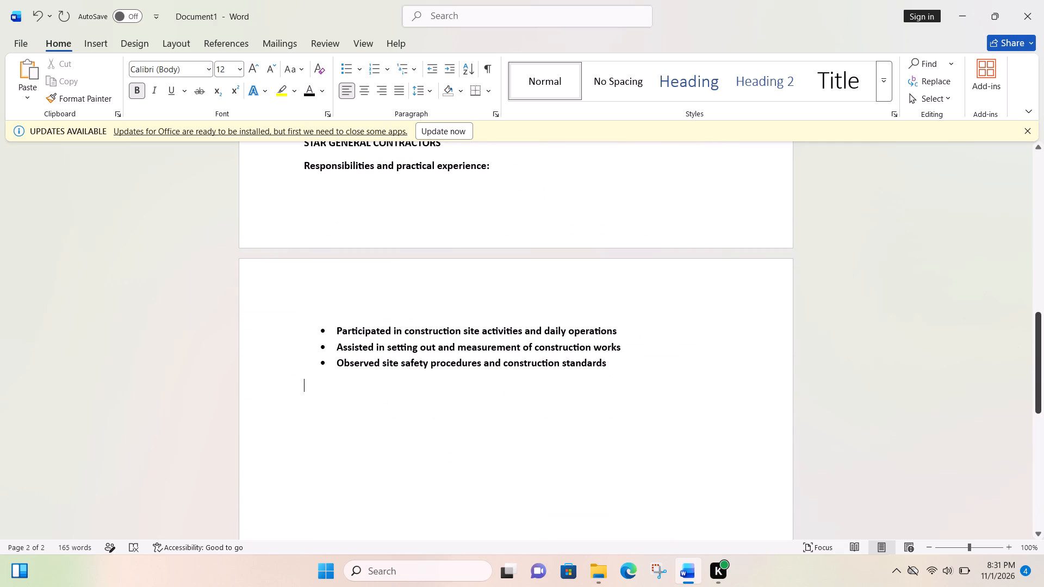
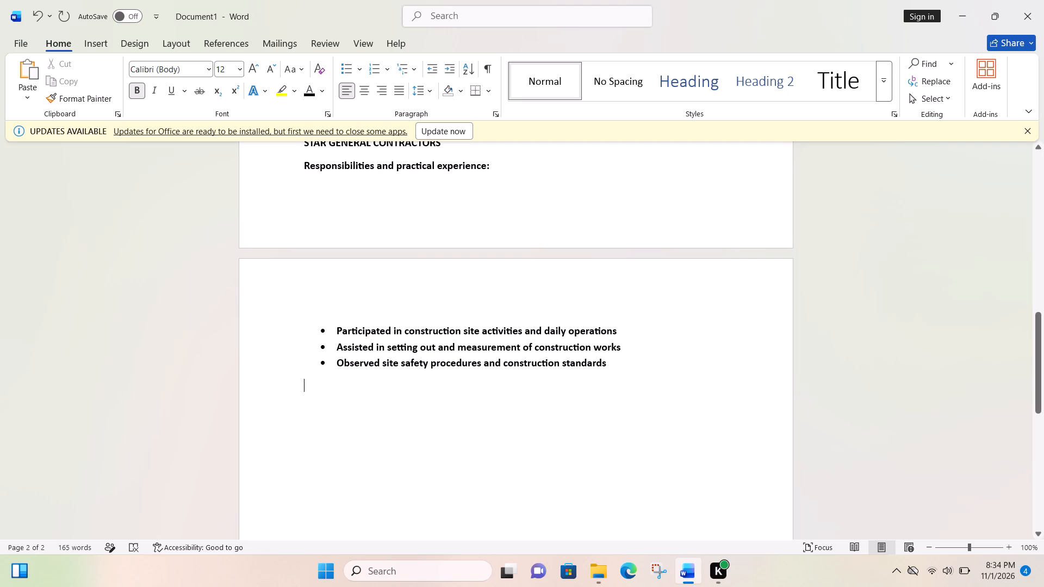
Add the heading "TECHNICAL SKILLS" at font size 16 on the empty line below the responsibilities bullets.
key("t")
key("BackSpace")
left_click(241, 65)
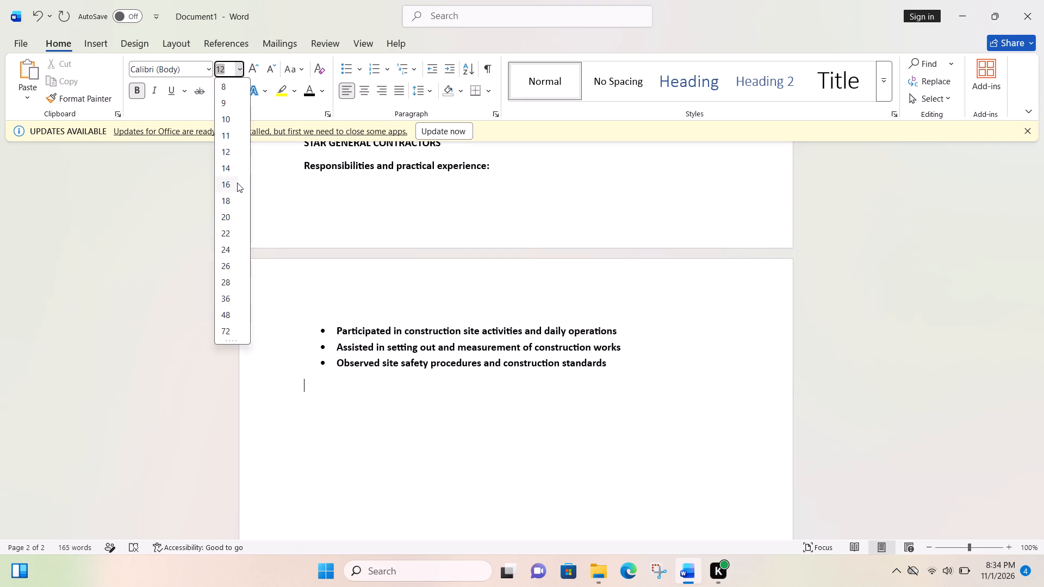
left_click(237, 183)
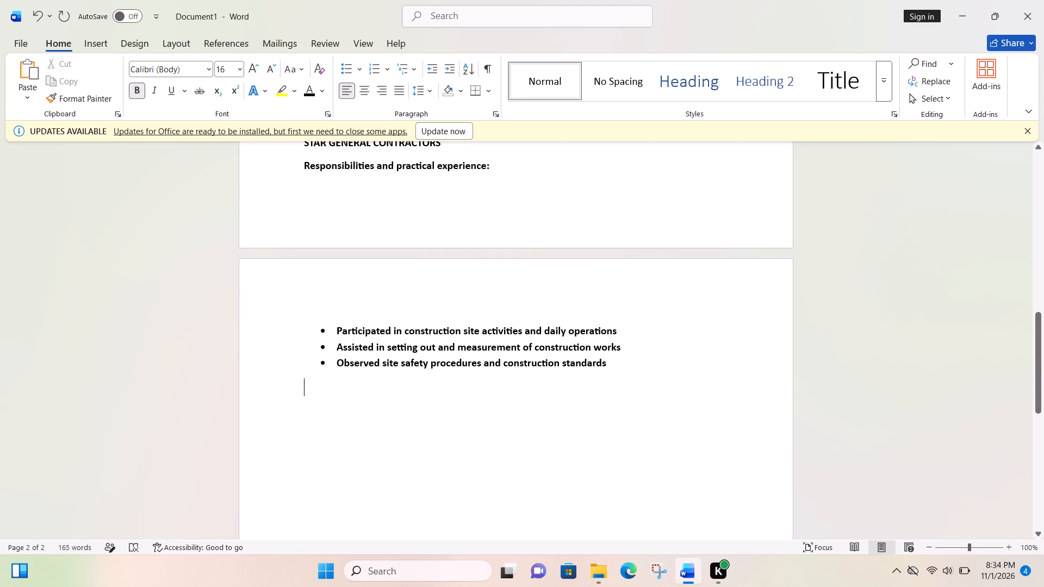
key("t")
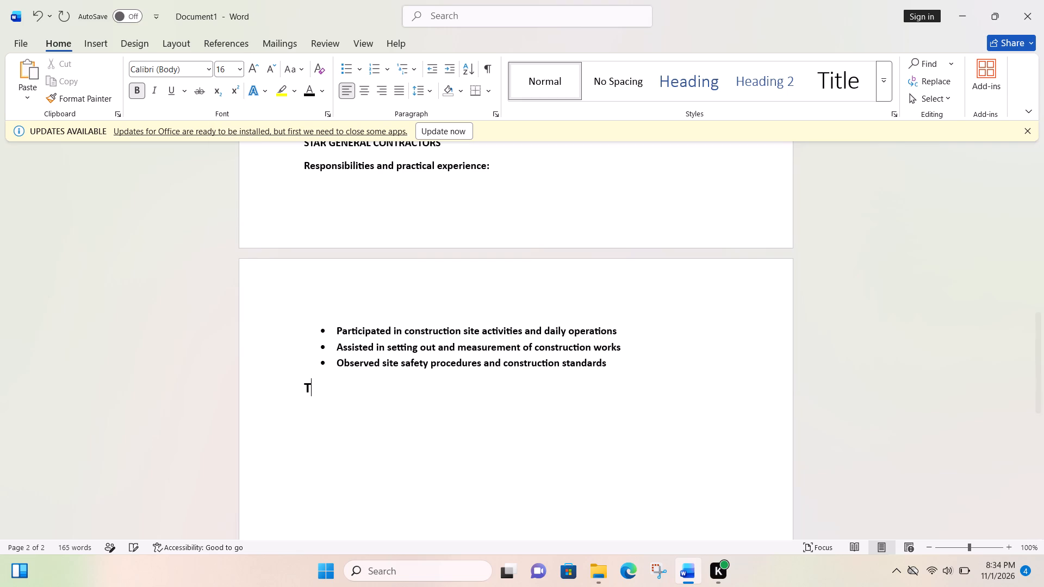
type("ECHNICA")
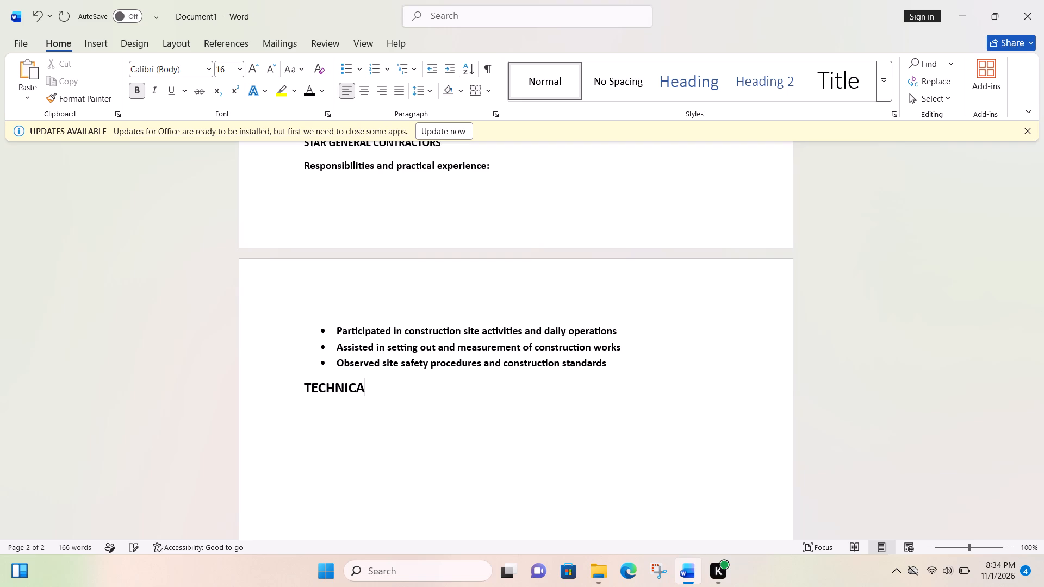
key("l")
key("space")
type("SKILL")
key("s")
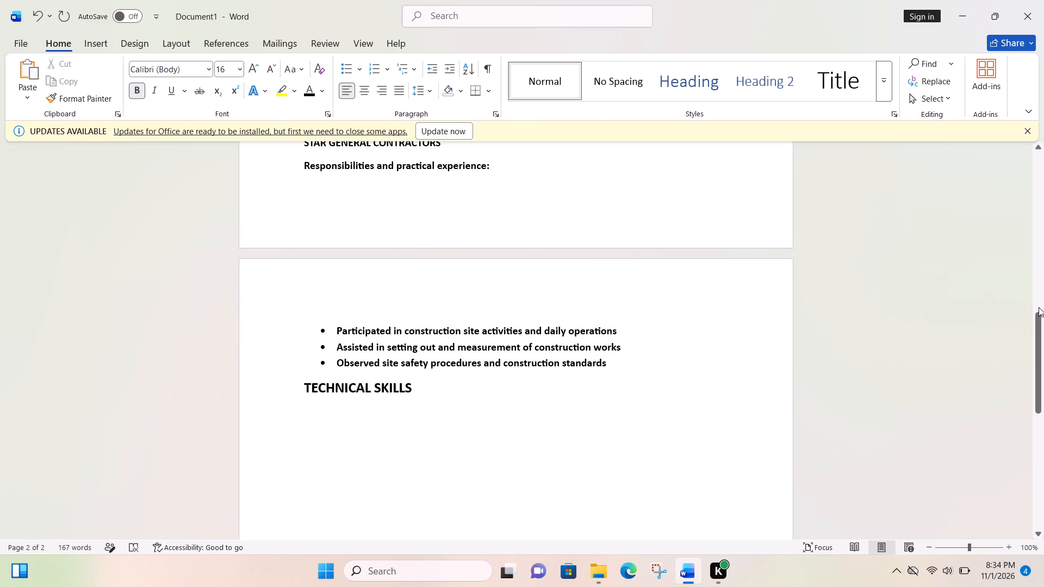
Start a list with solid round bullets on a new line below the TECHNICAL SKILLS heading.
left_click(1040, 314)
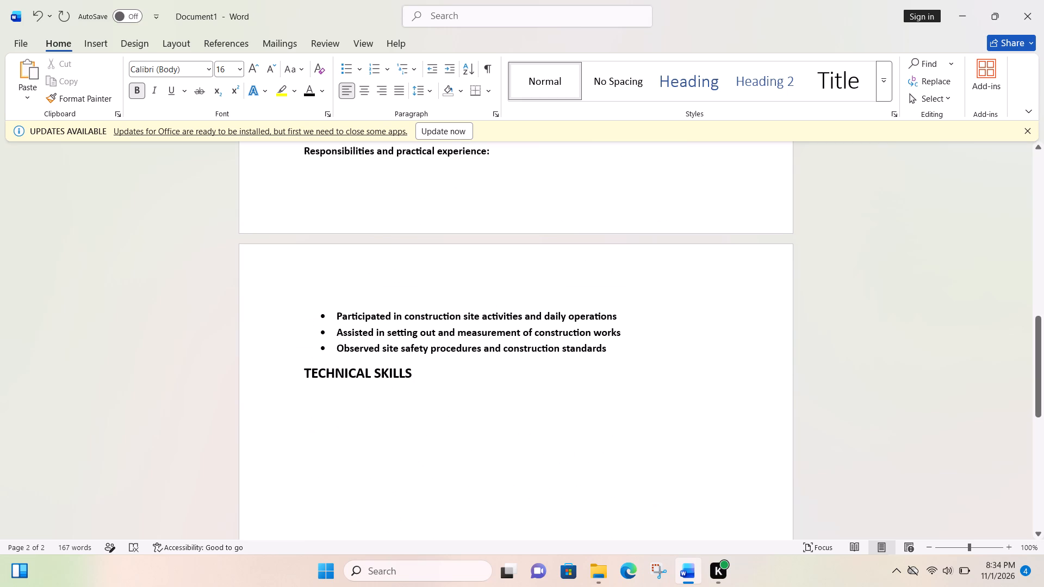
key("Return")
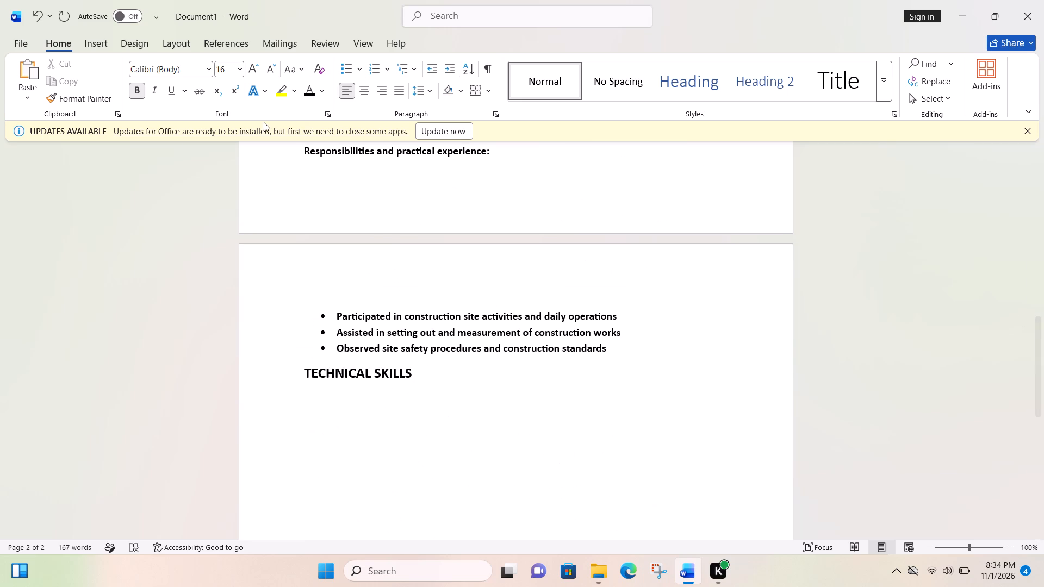
left_click(357, 74)
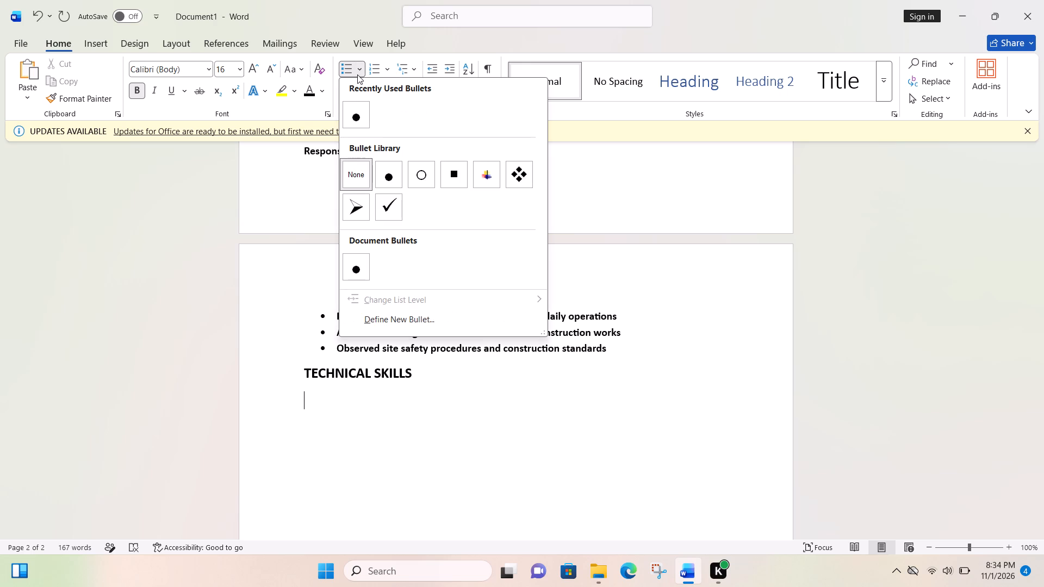
left_click(349, 111)
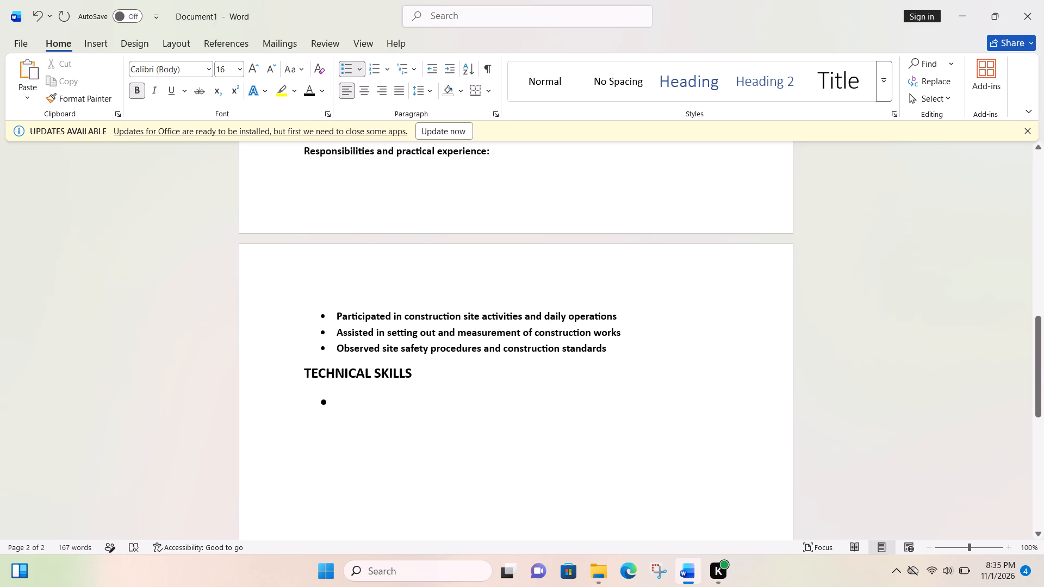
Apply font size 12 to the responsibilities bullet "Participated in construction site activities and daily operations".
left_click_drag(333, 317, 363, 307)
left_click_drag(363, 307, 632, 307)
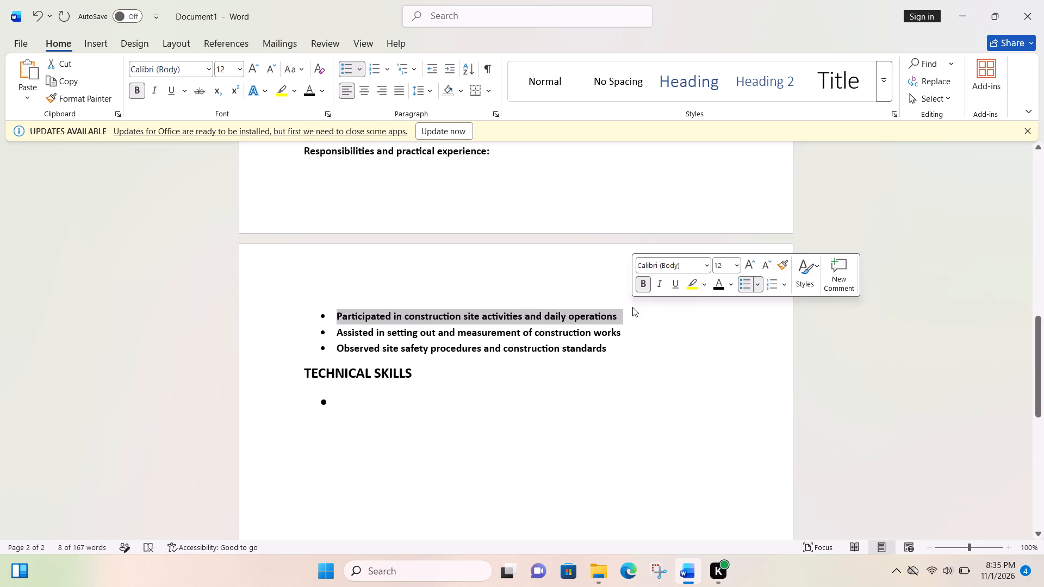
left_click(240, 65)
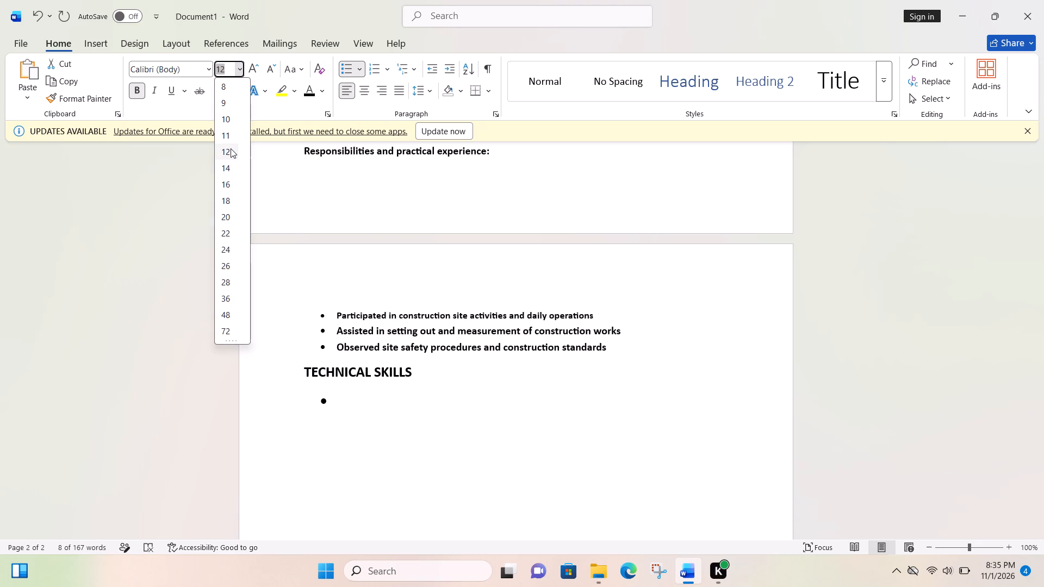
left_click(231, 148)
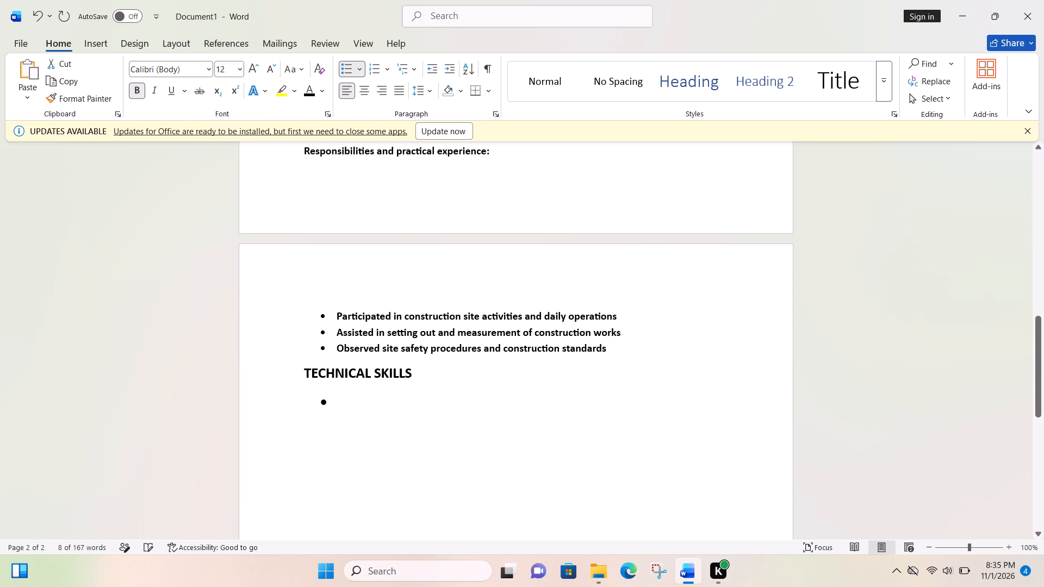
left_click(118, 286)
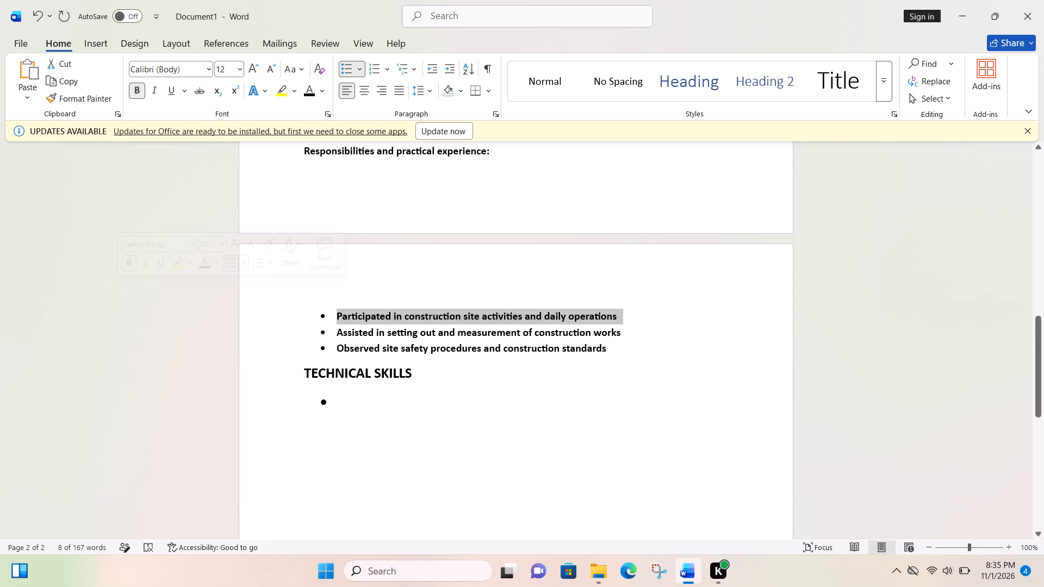
Fill the empty TECHNICAL SKILLS bullet with "Construction site supervision and coordination" at font size 12.
left_click(332, 401)
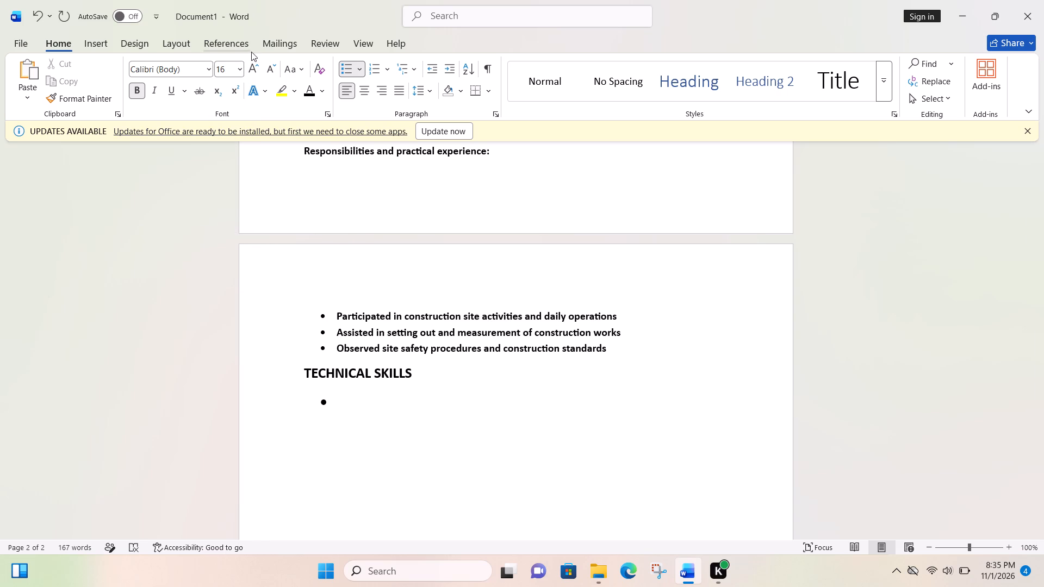
left_click(239, 70)
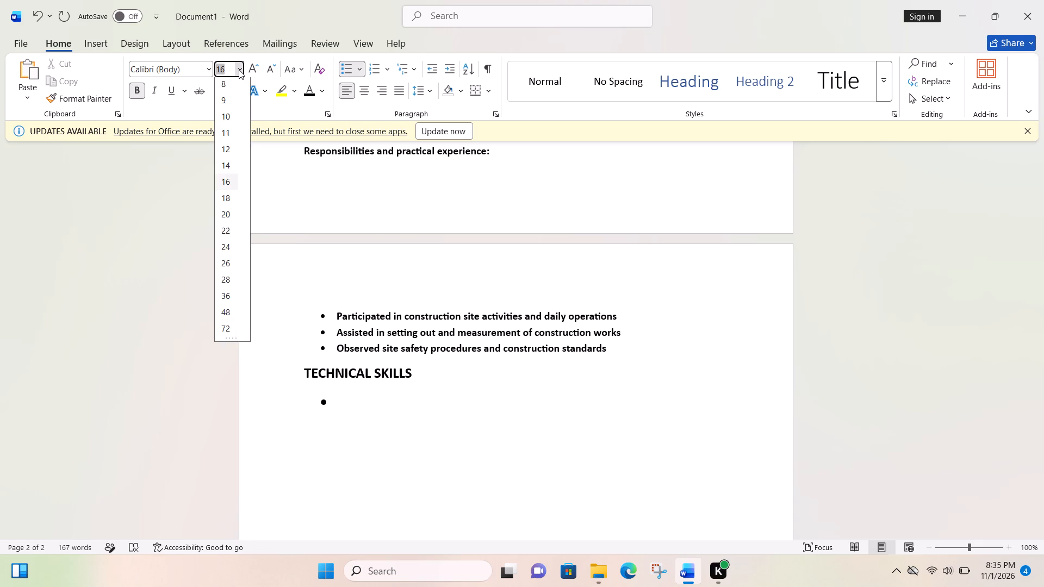
left_click(238, 149)
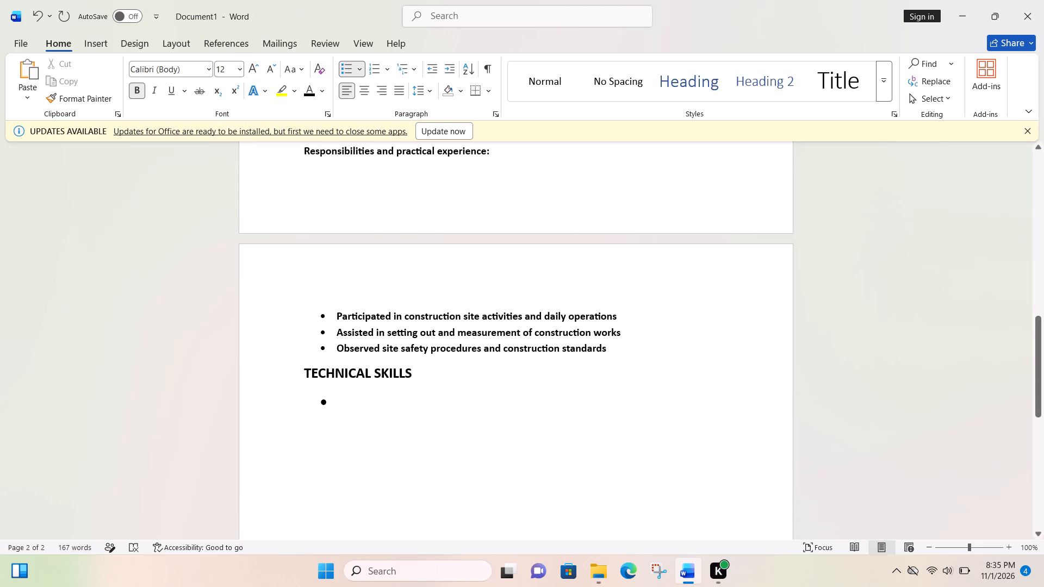
left_click(329, 402)
left_click(329, 402)
key("c")
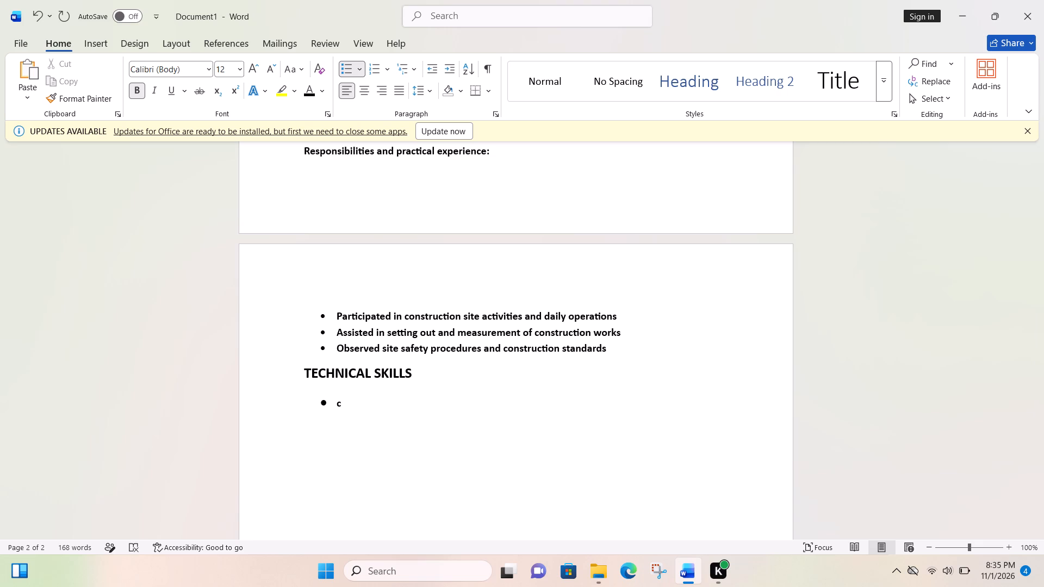
type("onstruction")
key("space")
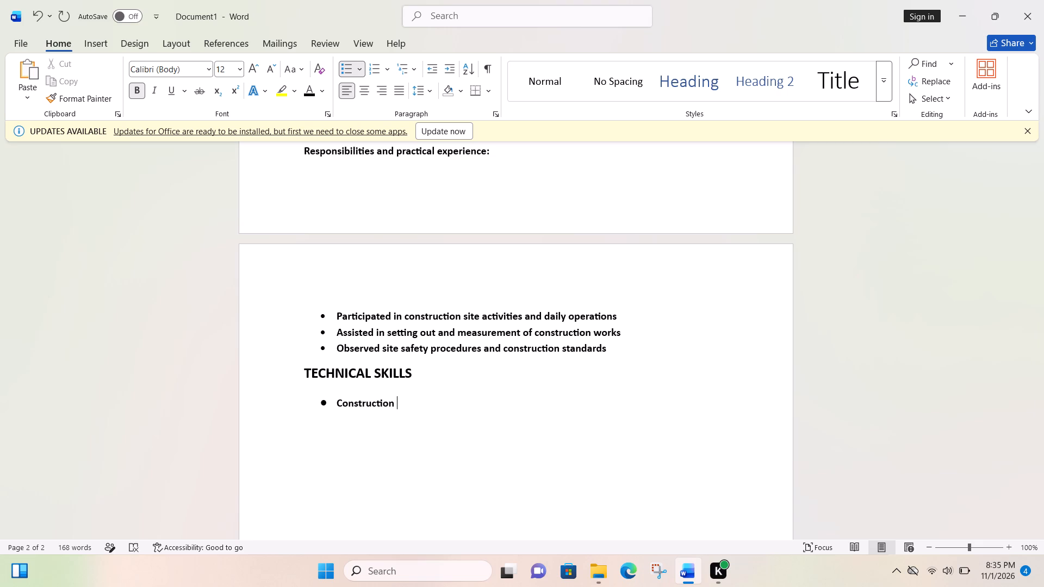
type("site s")
type("upervision")
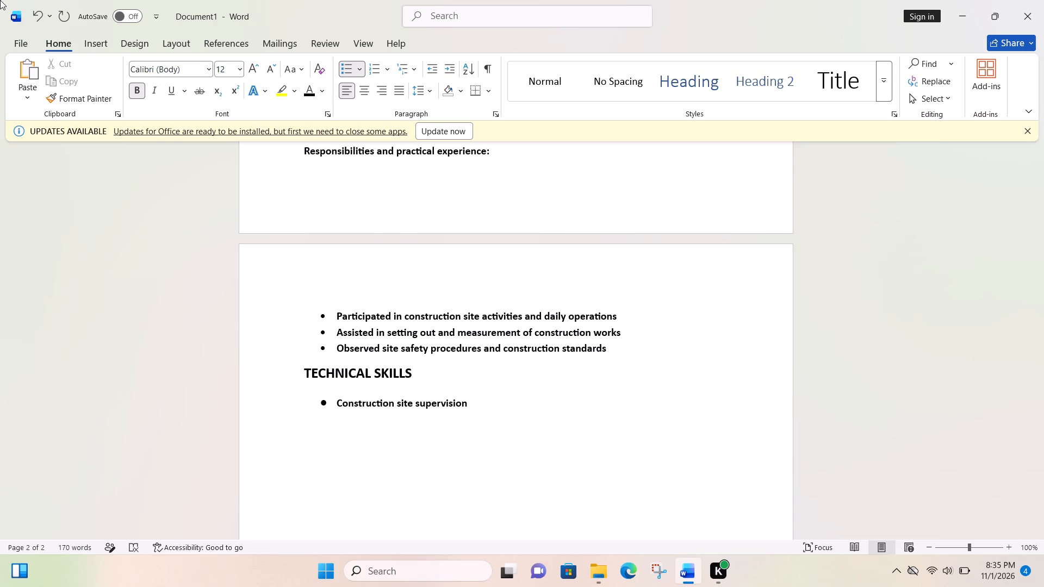
key("space")
type("and")
key("space")
type("coord")
type("inatio")
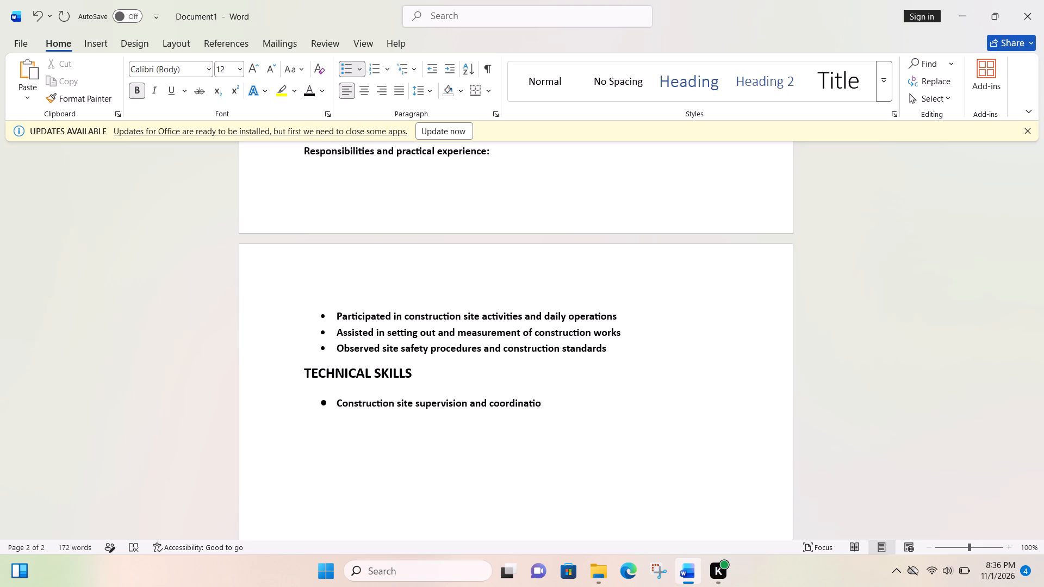
key("n")
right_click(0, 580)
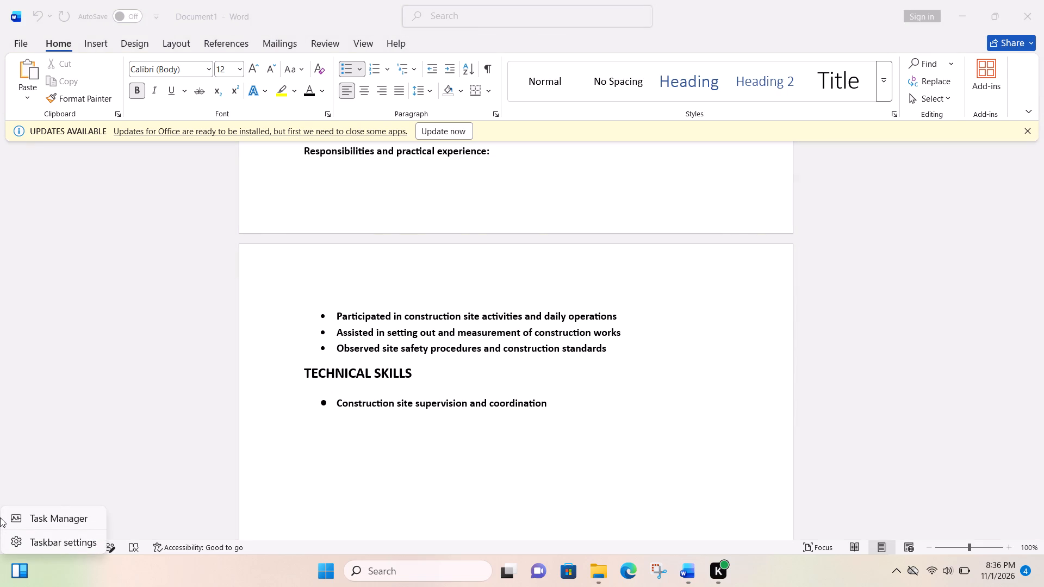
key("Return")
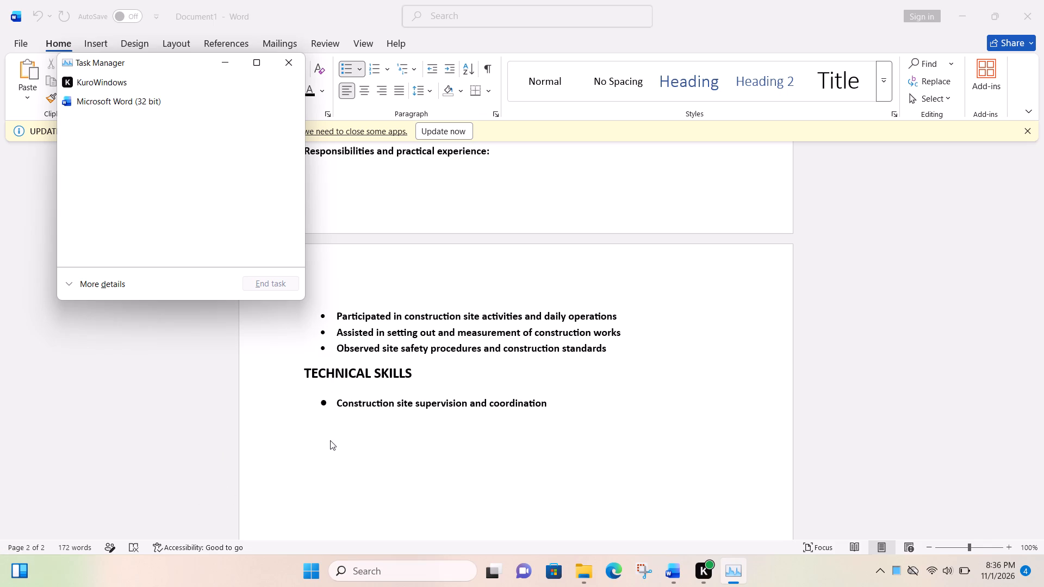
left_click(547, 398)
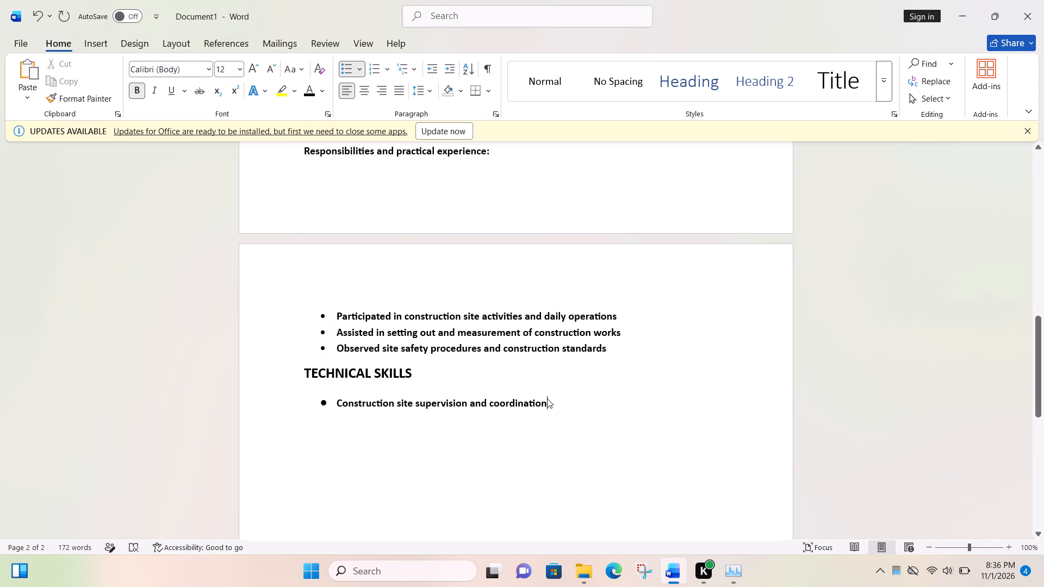
Add the bullet "Soil testing and compaction tests" below "Construction site supervision and coordination" in the TECHNICAL SKILLS list.
left_click(547, 398)
key("Return")
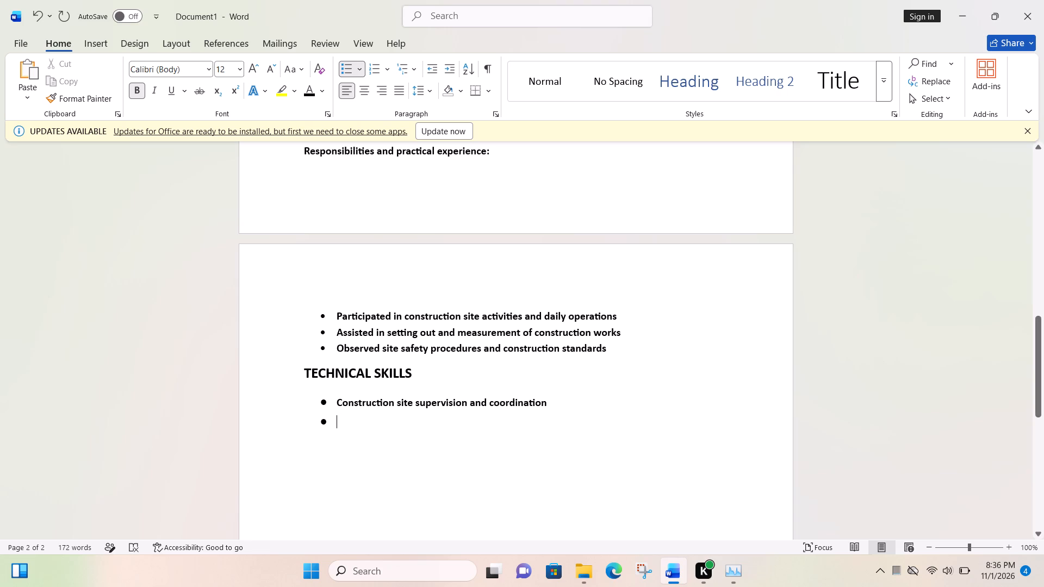
key("s")
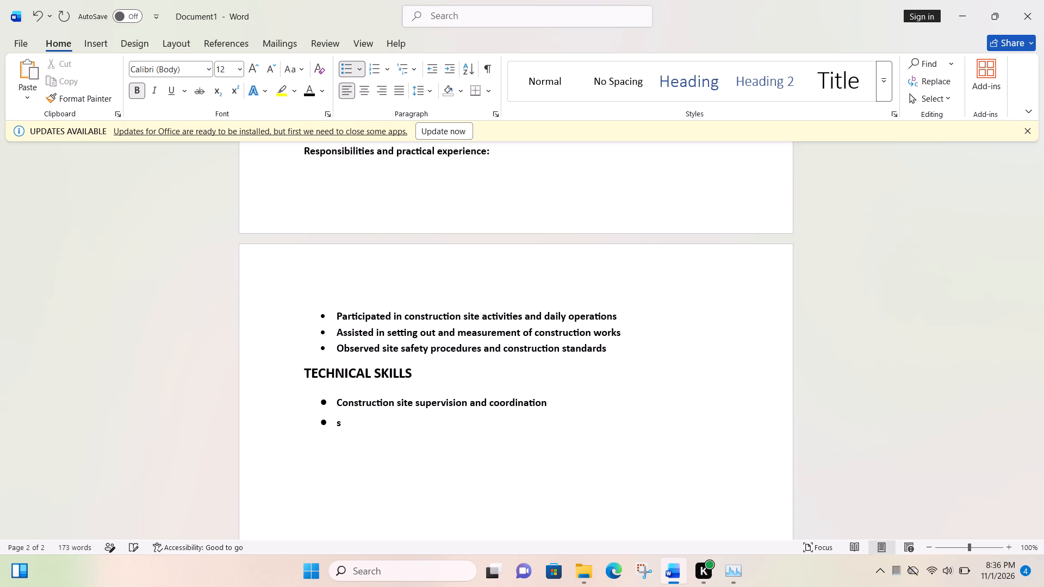
type("oil")
key("space")
type("testing")
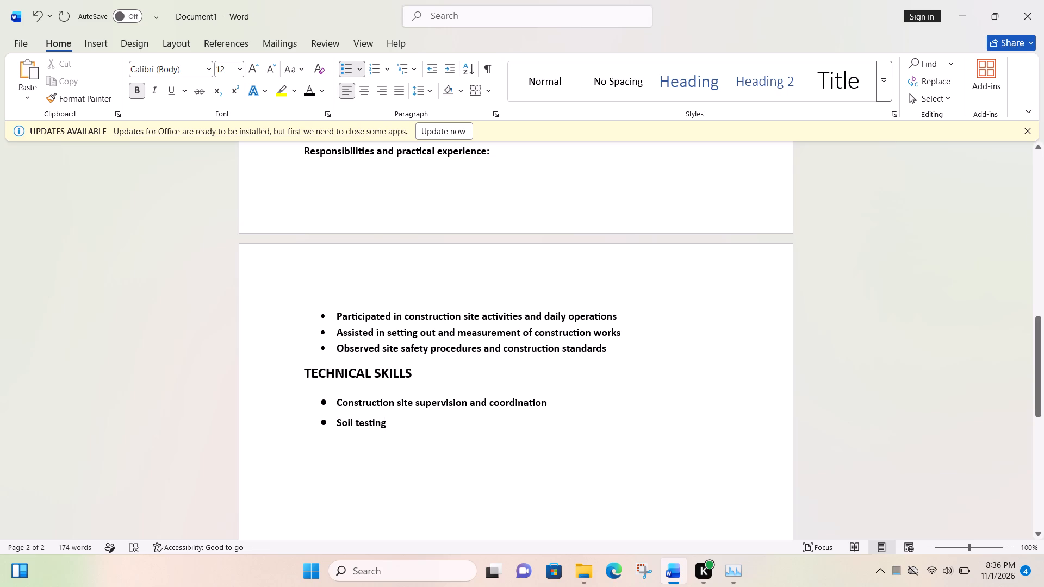
key("space")
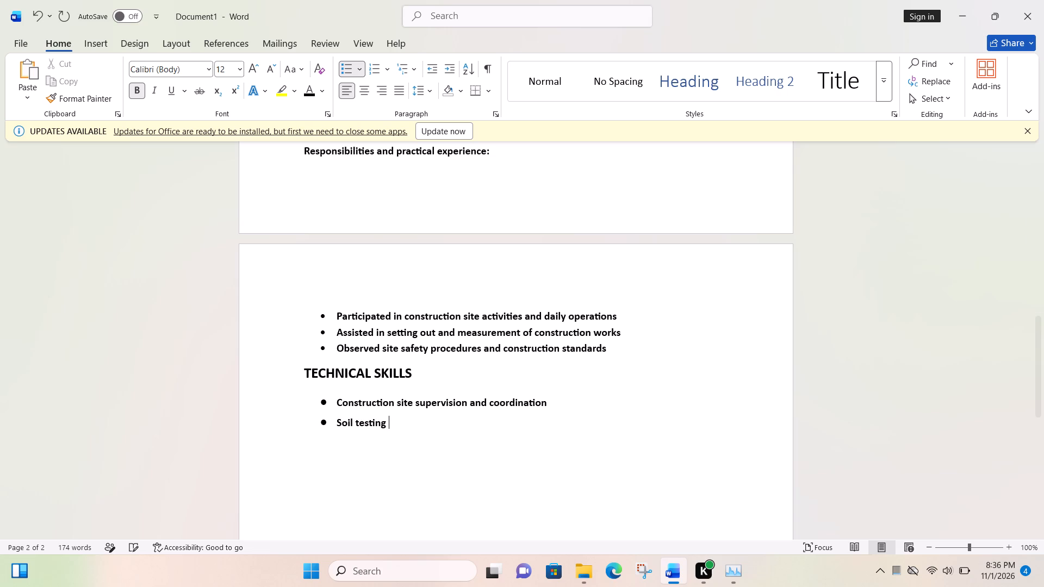
type("and compaction test")
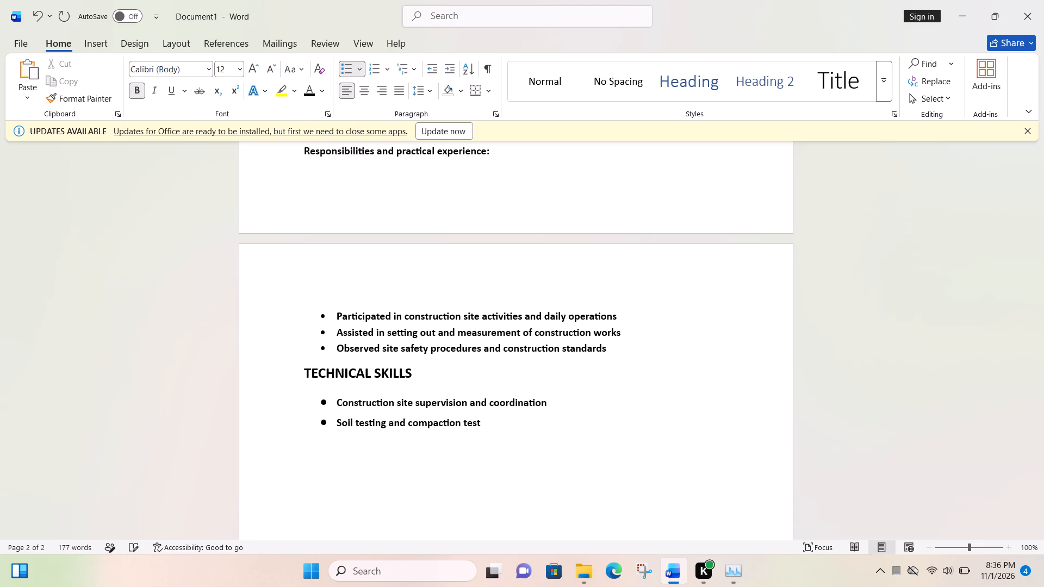
key("s")
Add the bullet "Knowledge of AutoCAD and construction drawings" below the soil testing bullet in the TECHNICAL SKILLS list.
key("Return")
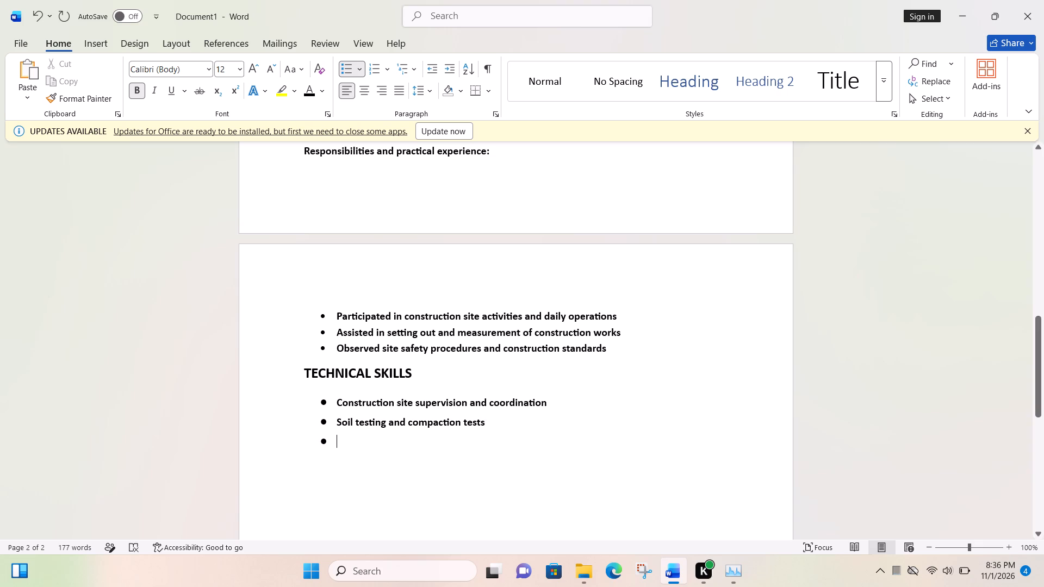
type("kno")
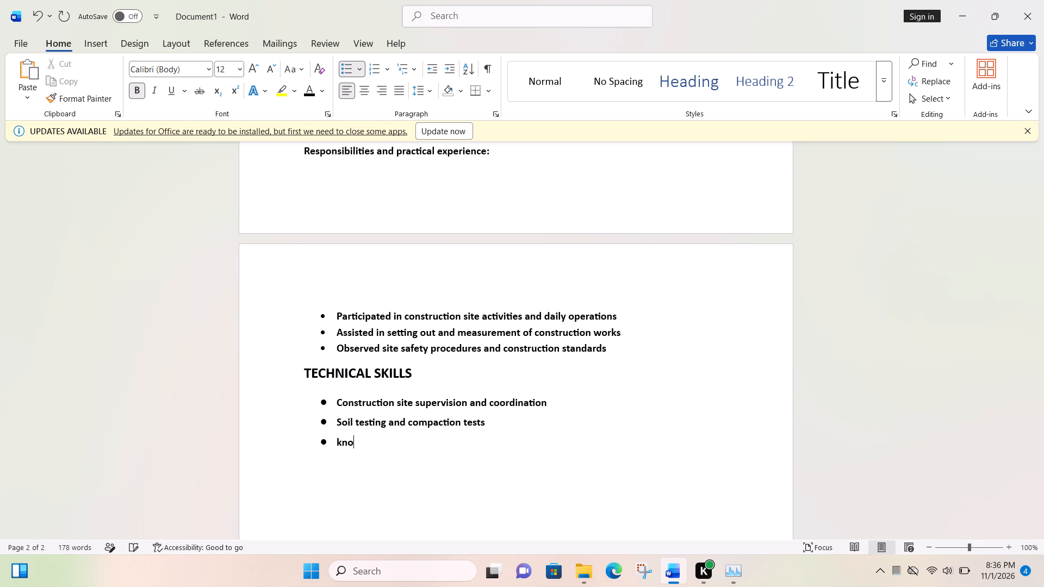
type("wledge")
key("space")
key("o")
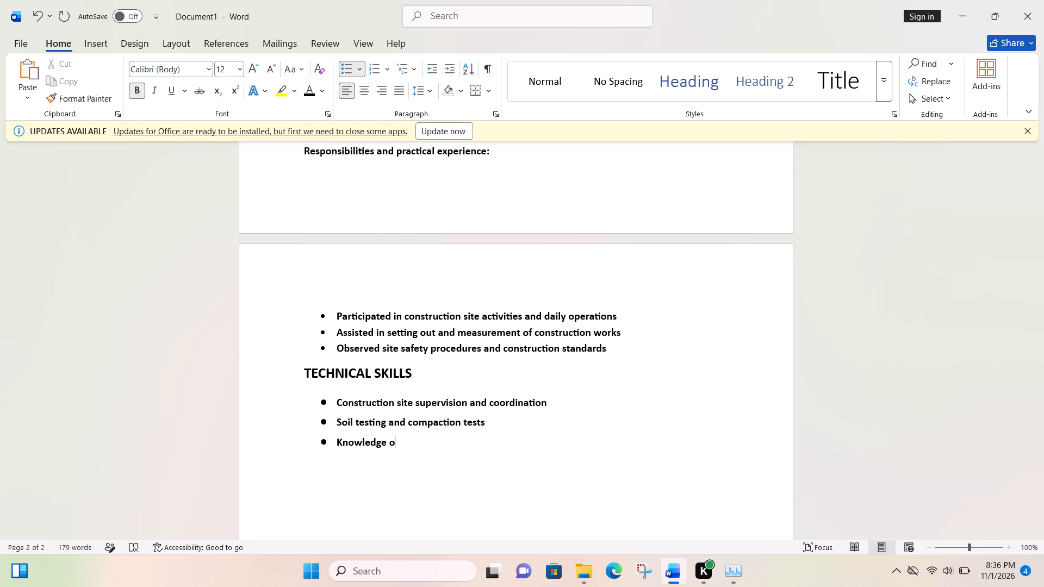
type("f")
key("space")
type("ut")
key("o")
type("CAD")
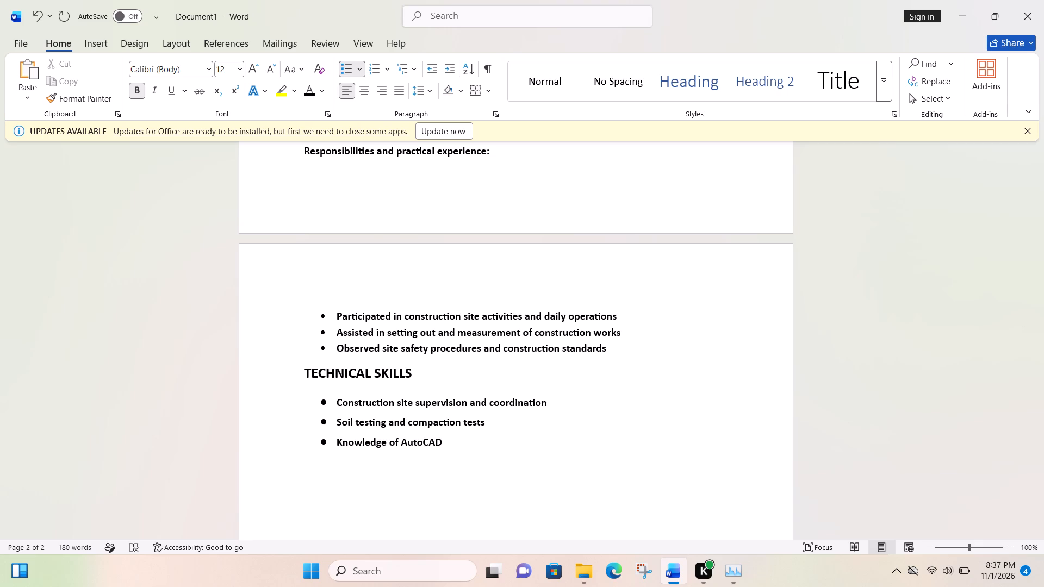
key("space")
key("a")
key("n")
key("d")
key("space")
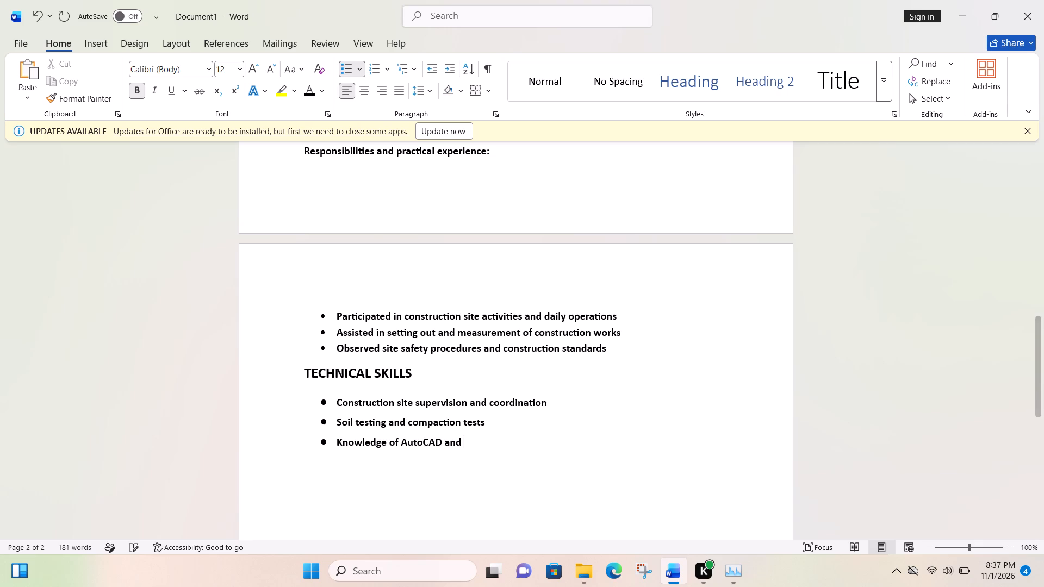
type("constr")
type("uction draw")
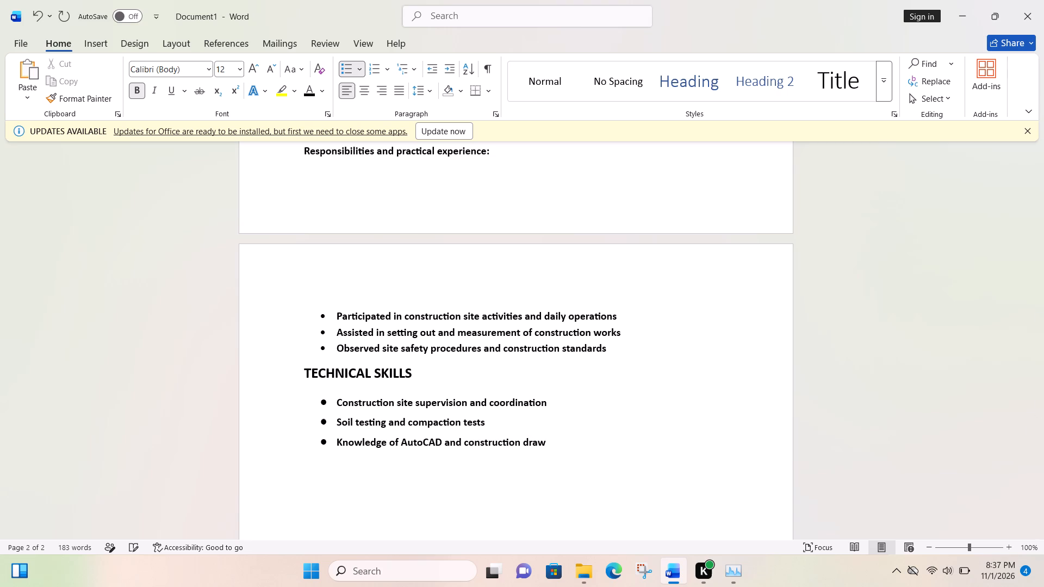
type("ings")
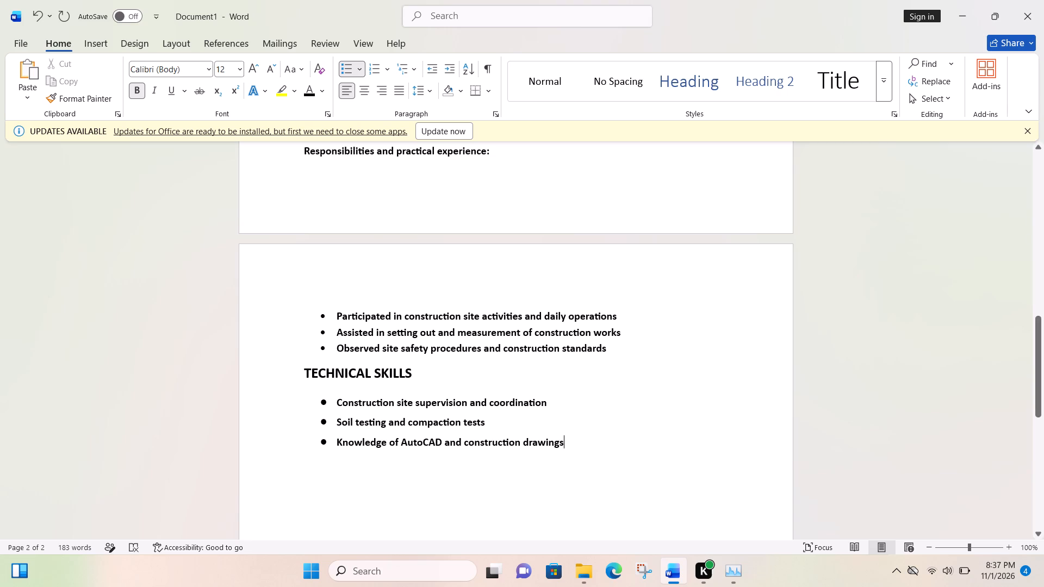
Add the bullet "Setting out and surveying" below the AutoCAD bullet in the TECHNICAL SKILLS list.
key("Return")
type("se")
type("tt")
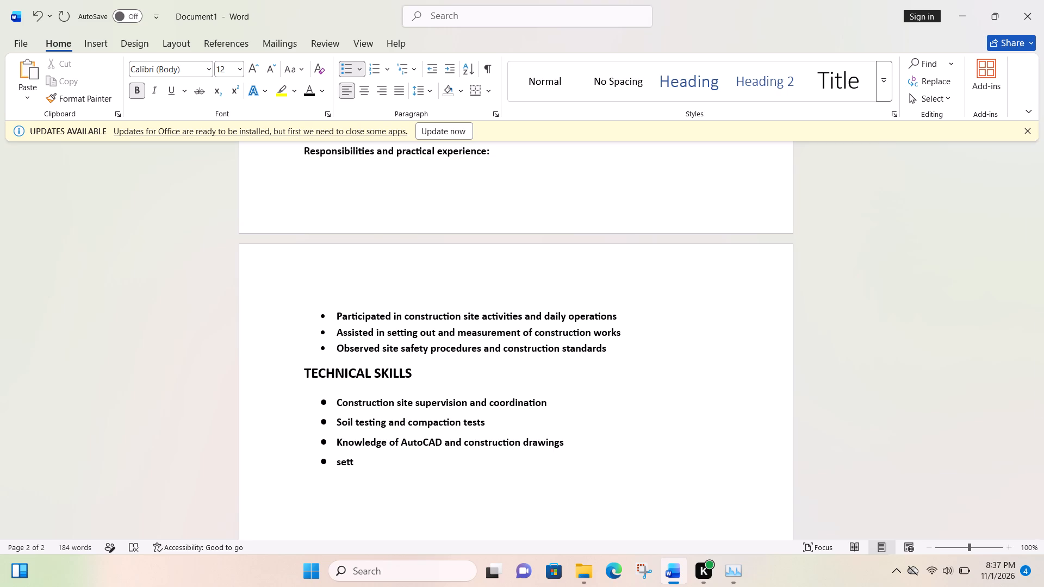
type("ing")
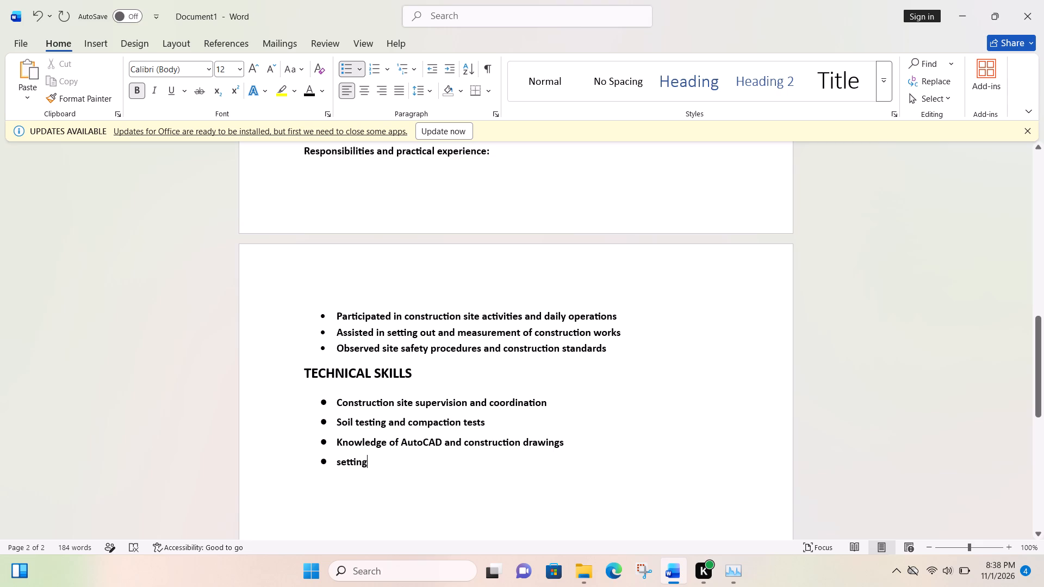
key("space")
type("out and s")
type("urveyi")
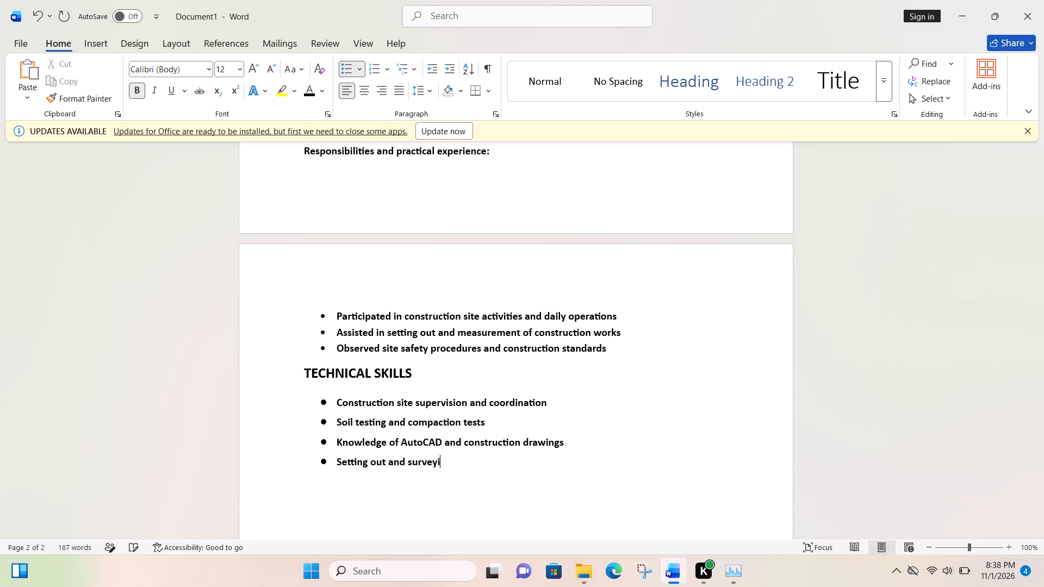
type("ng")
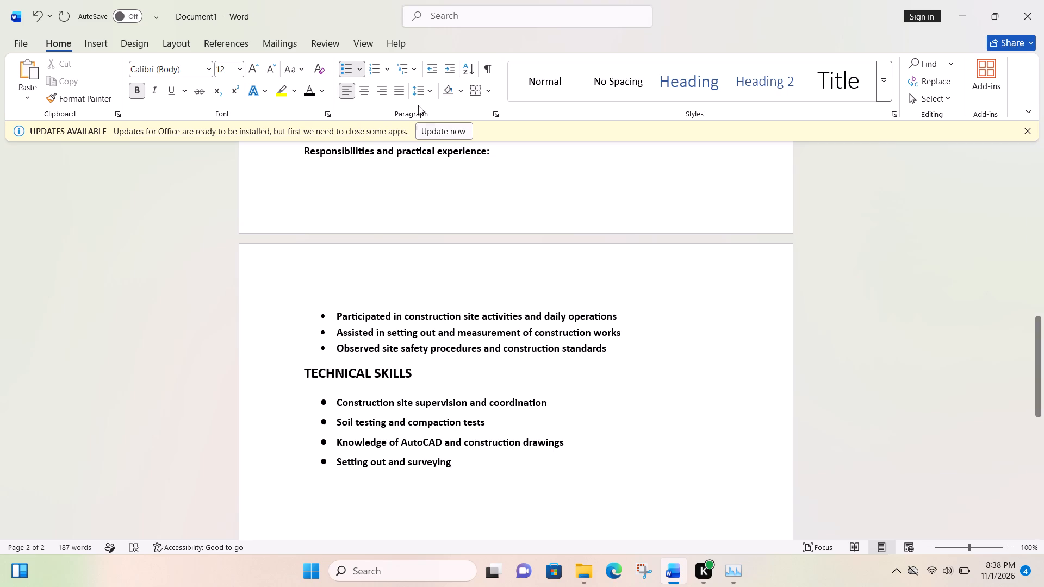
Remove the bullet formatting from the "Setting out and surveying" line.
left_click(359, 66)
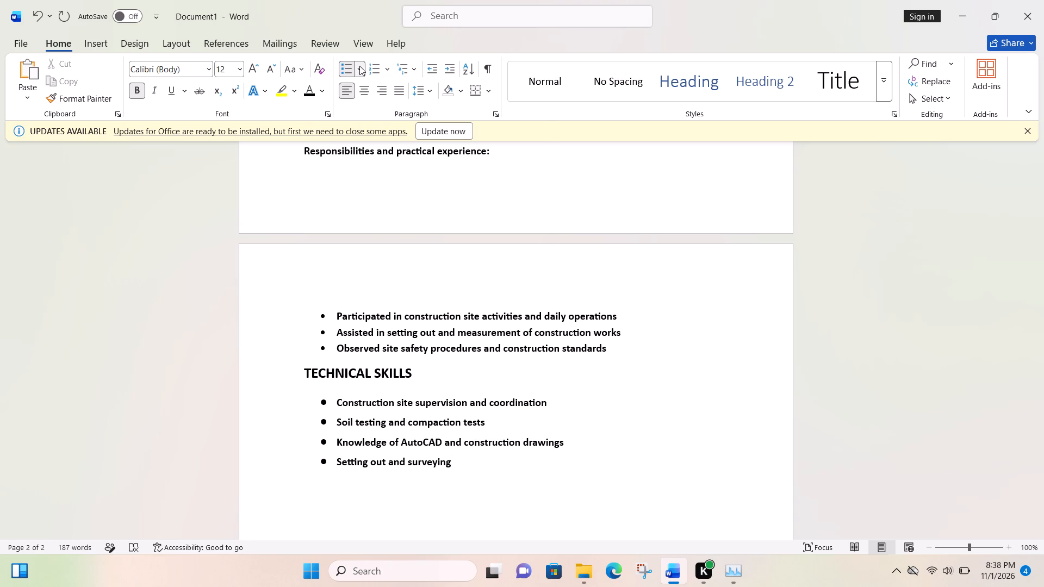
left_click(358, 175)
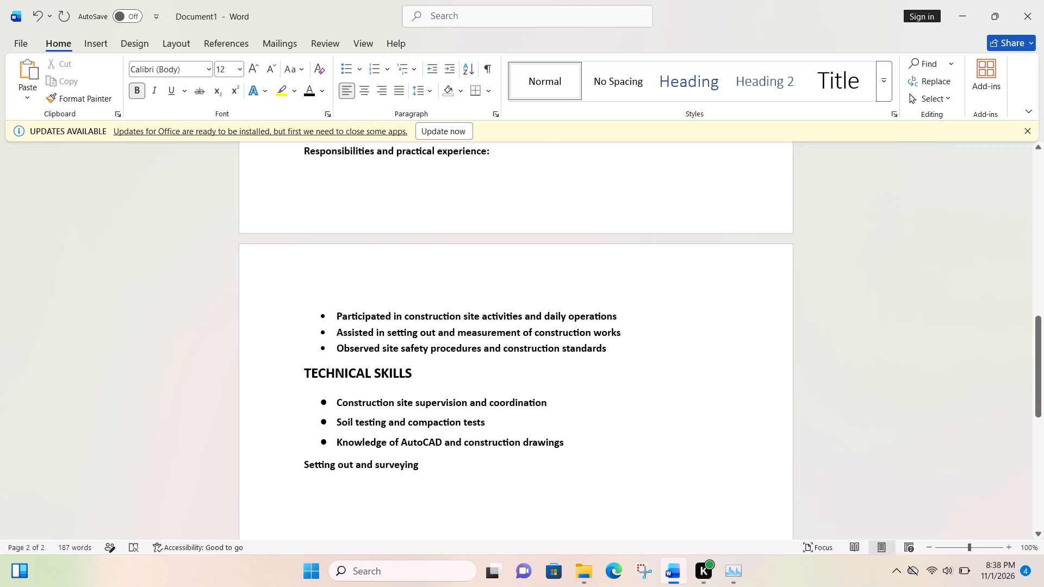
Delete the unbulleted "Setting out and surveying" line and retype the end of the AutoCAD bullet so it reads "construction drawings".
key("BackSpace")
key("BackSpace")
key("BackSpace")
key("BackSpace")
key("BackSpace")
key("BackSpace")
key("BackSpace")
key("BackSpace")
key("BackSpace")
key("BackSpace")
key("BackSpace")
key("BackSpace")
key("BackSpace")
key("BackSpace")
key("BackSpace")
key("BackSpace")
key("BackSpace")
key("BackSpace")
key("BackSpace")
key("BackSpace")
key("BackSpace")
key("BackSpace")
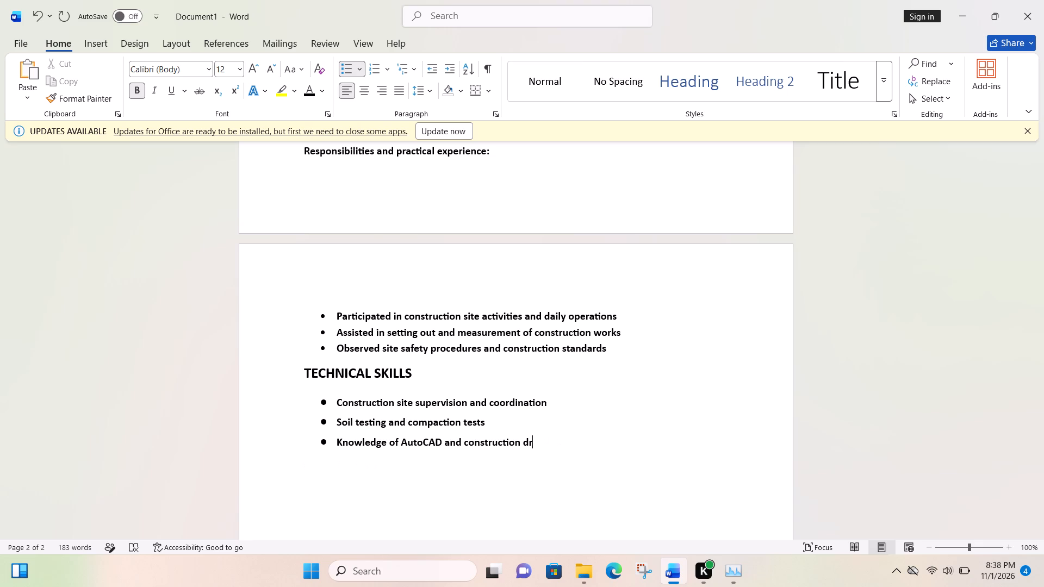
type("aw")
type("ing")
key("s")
Add the bullet "Setting out and surveying." with a closing period below the AutoCAD bullet in the TECHNICAL SKILLS list.
key("Return")
type("setting")
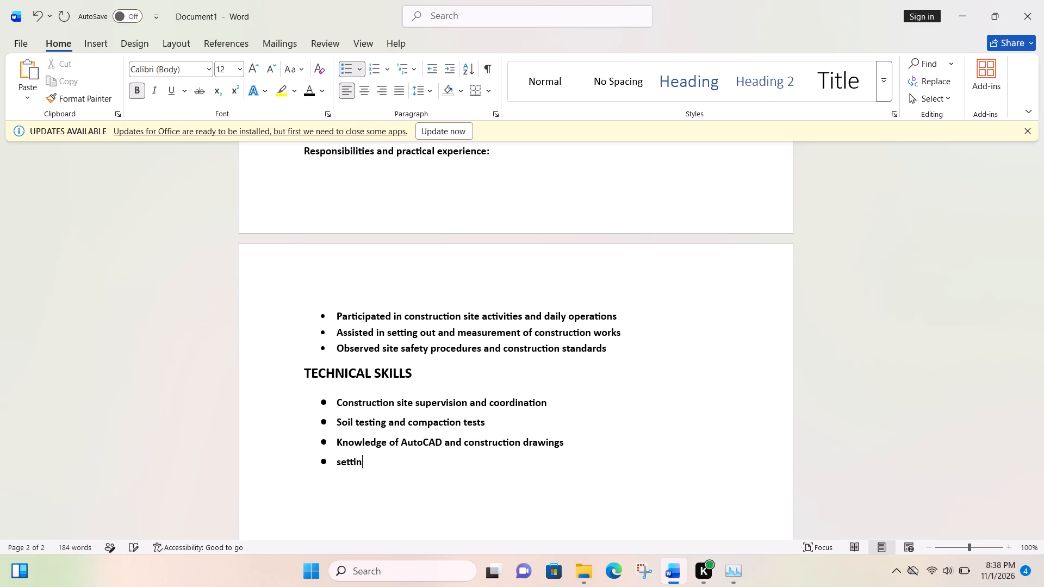
key("space")
type("out and")
key("space")
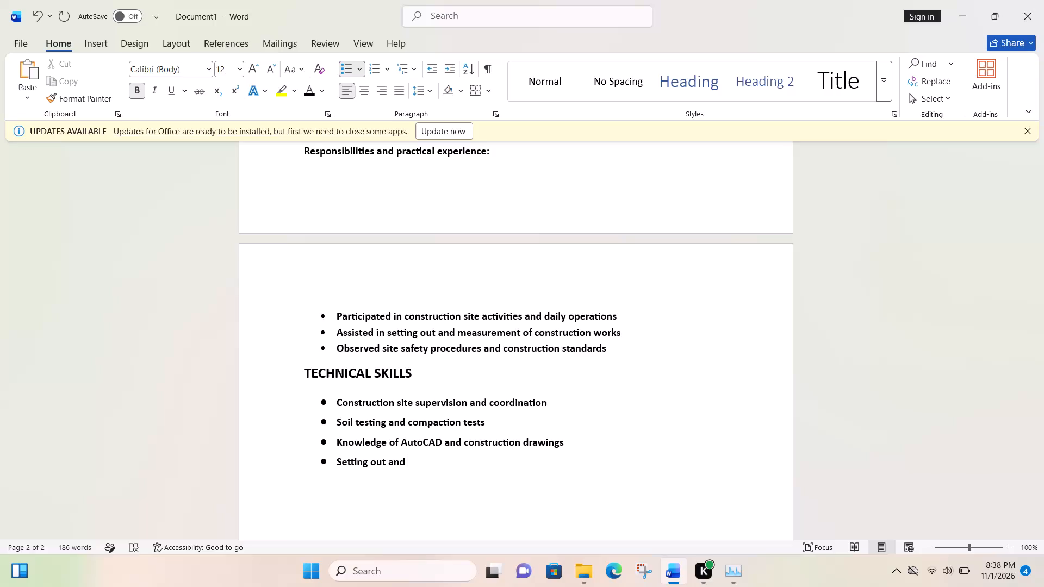
key("s")
type("urve")
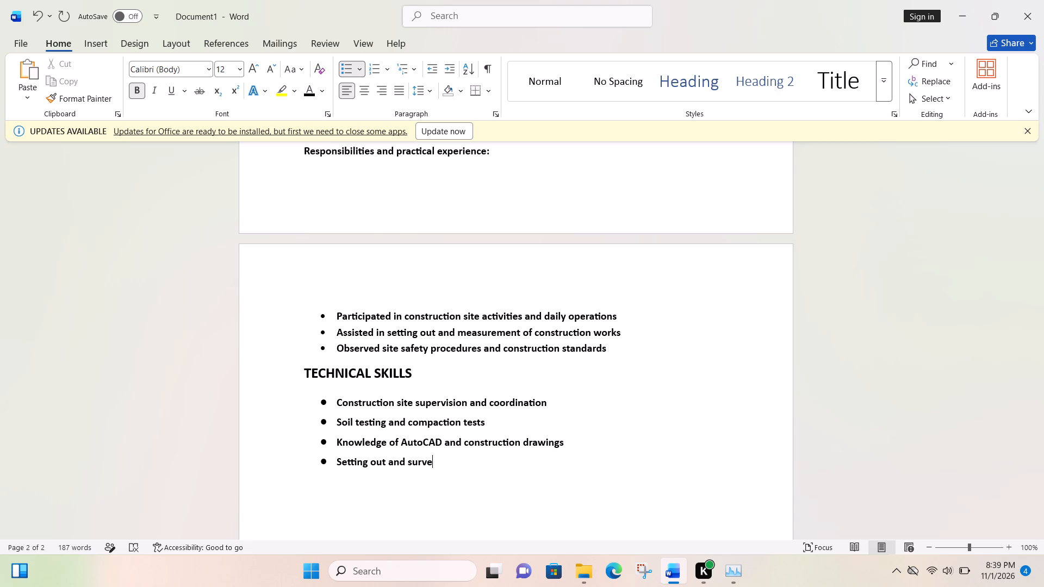
type("ying")
key("period")
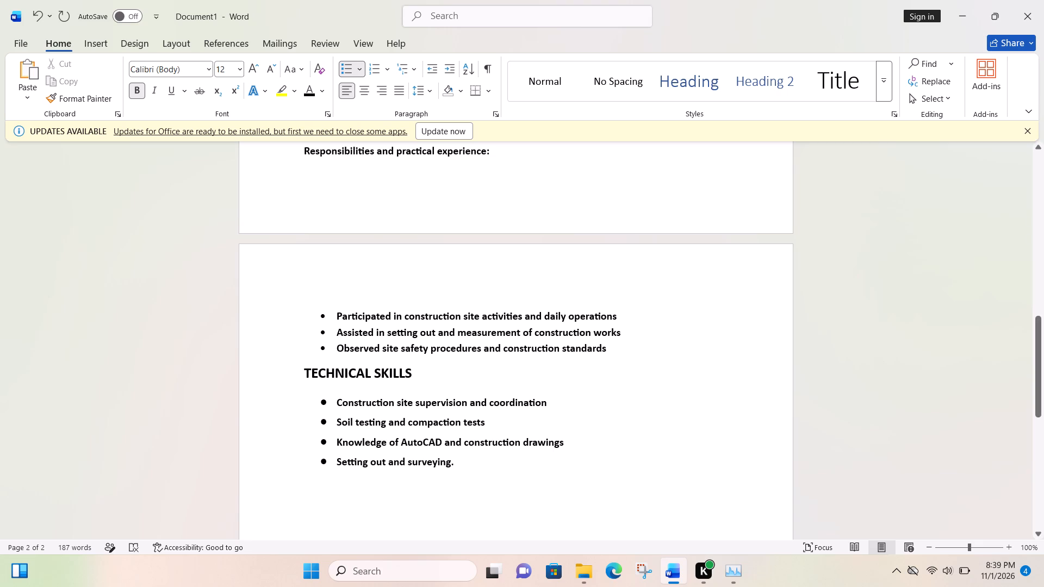
Add the unbulleted heading "PERSONAL SKILLS" on the empty line below the TECHNICAL SKILLS list.
left_click(331, 470)
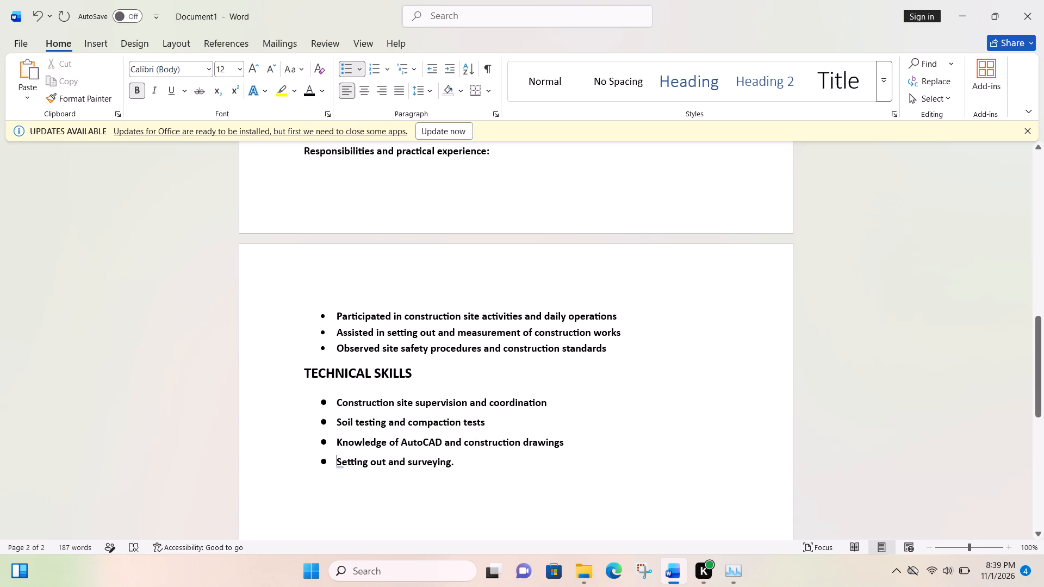
left_click(334, 479)
left_click(360, 72)
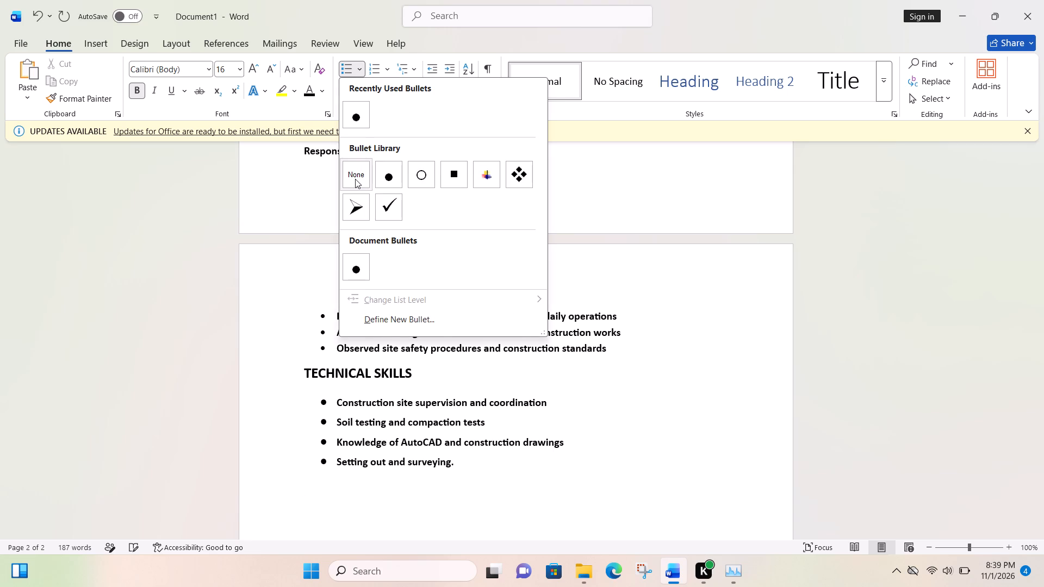
left_click(355, 179)
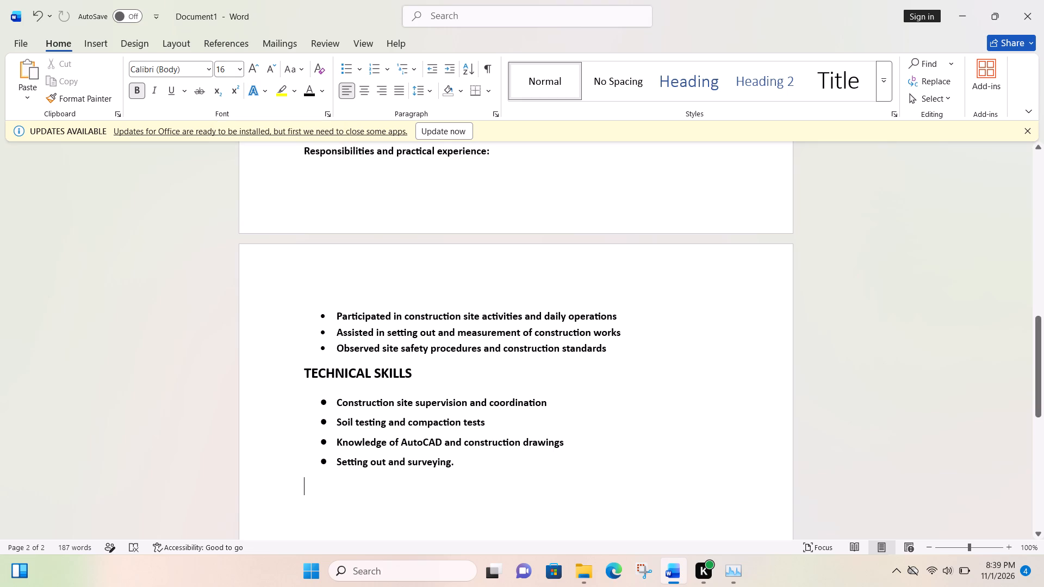
key("p")
type("ERSONAL")
type("SKILLS")
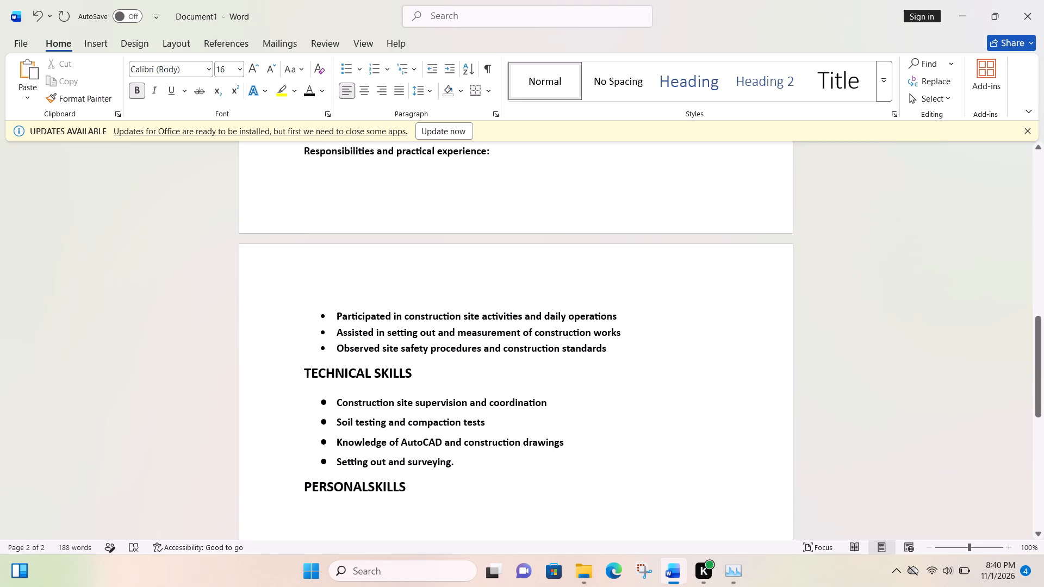
left_click(366, 486)
key("space")
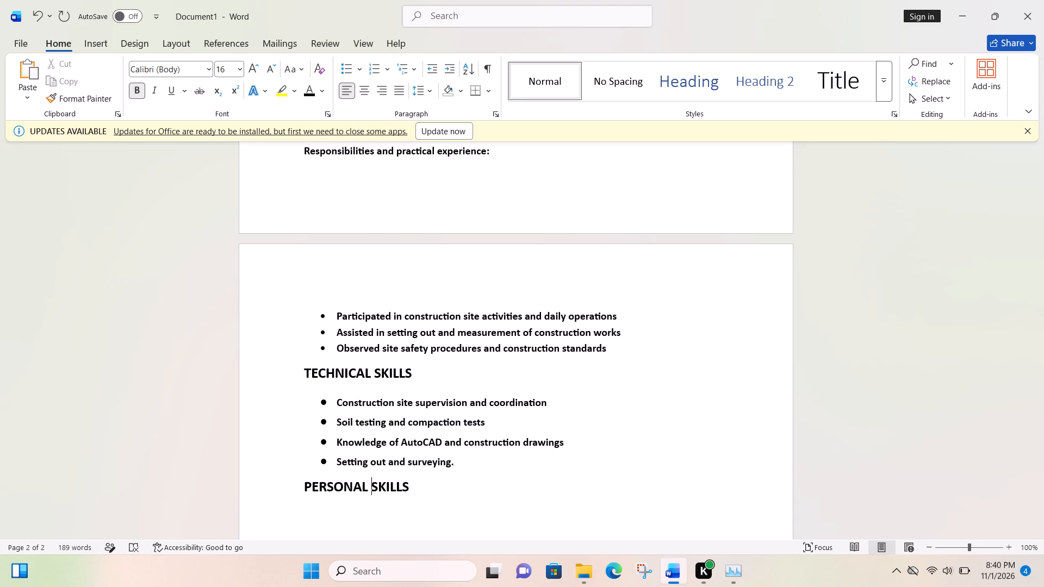
Start a round-bulleted list with font size 12 on a new line below the PERSONAL SKILLS heading.
left_click(409, 490)
key("Return")
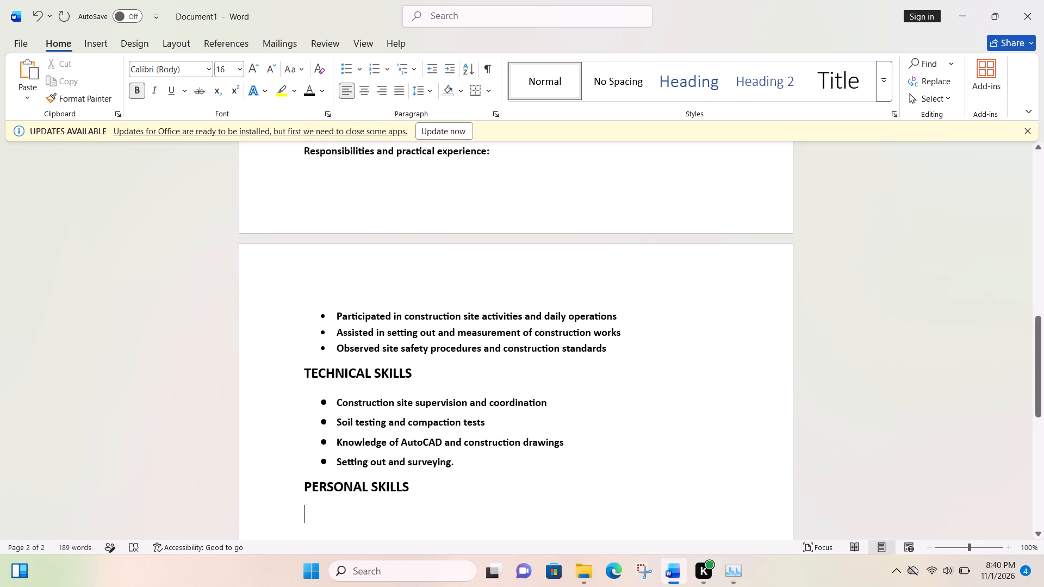
left_click(242, 67)
left_click(229, 147)
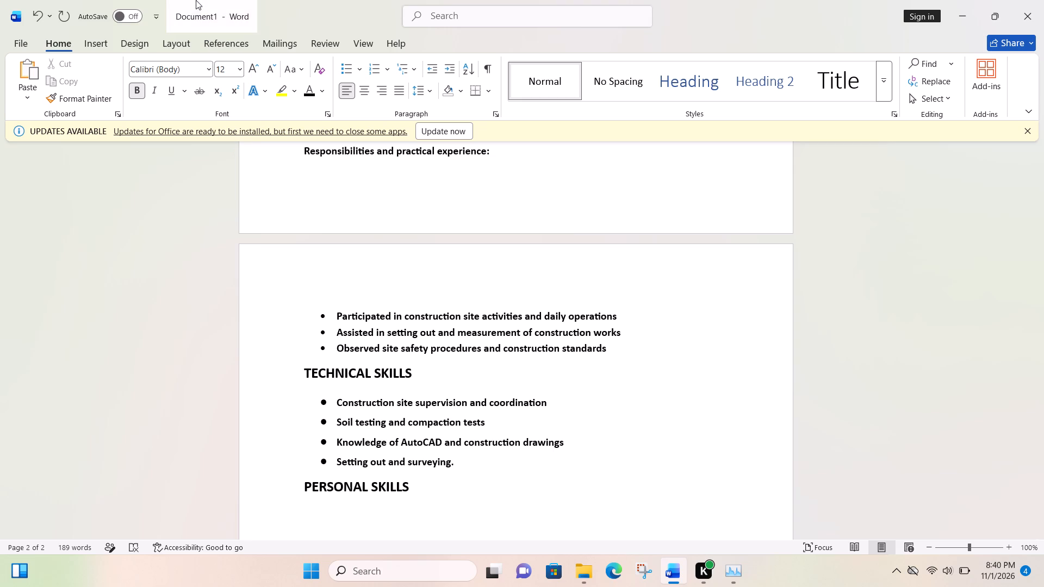
left_click(359, 66)
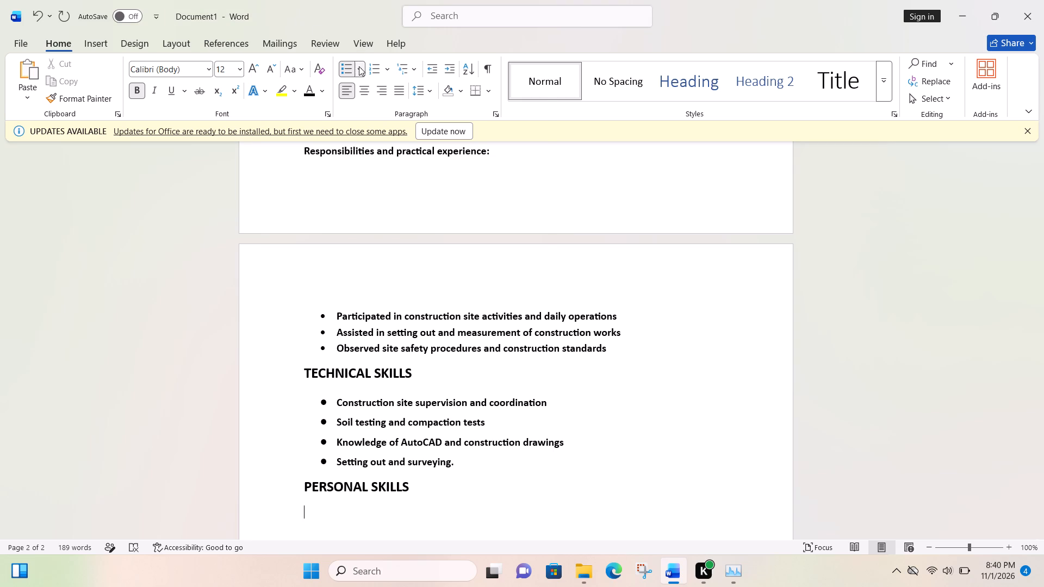
left_click(355, 112)
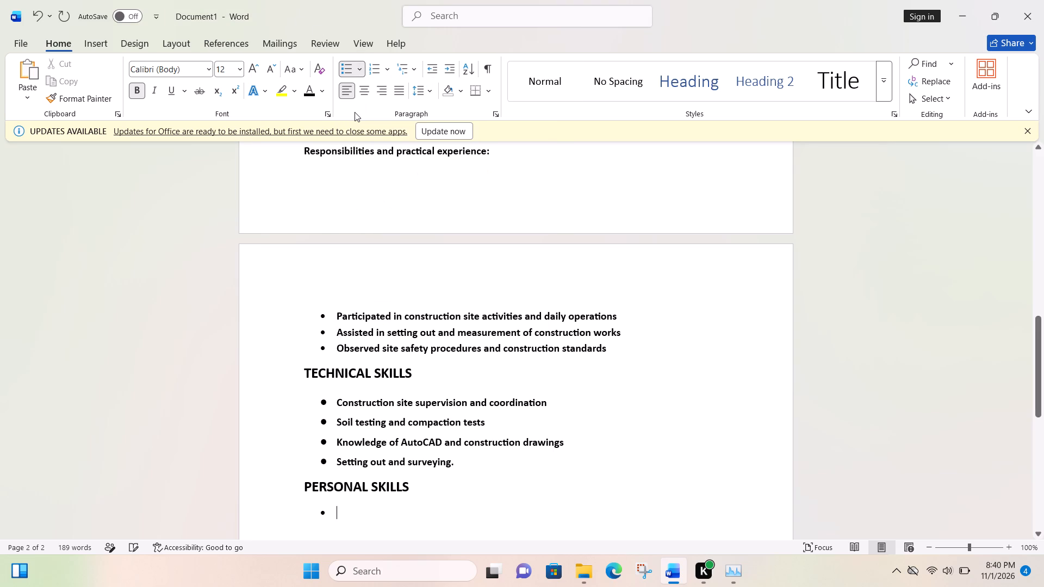
key("BackSpace")
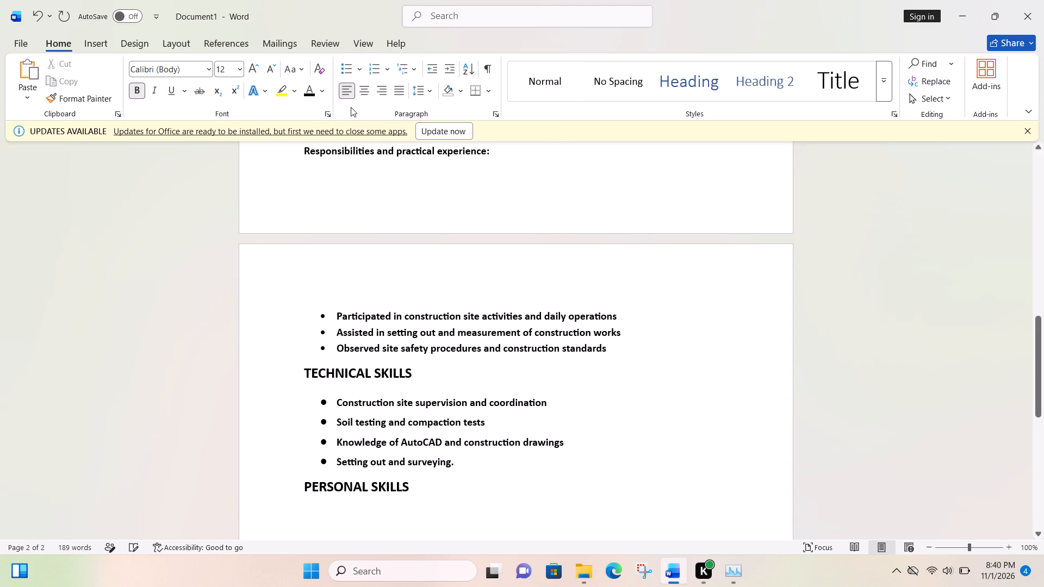
left_click_drag(363, 68, 358, 110)
left_click(358, 110)
Enter "Teamwork and collaboration" as the first bullet under PERSONAL SKILLS.
key("t")
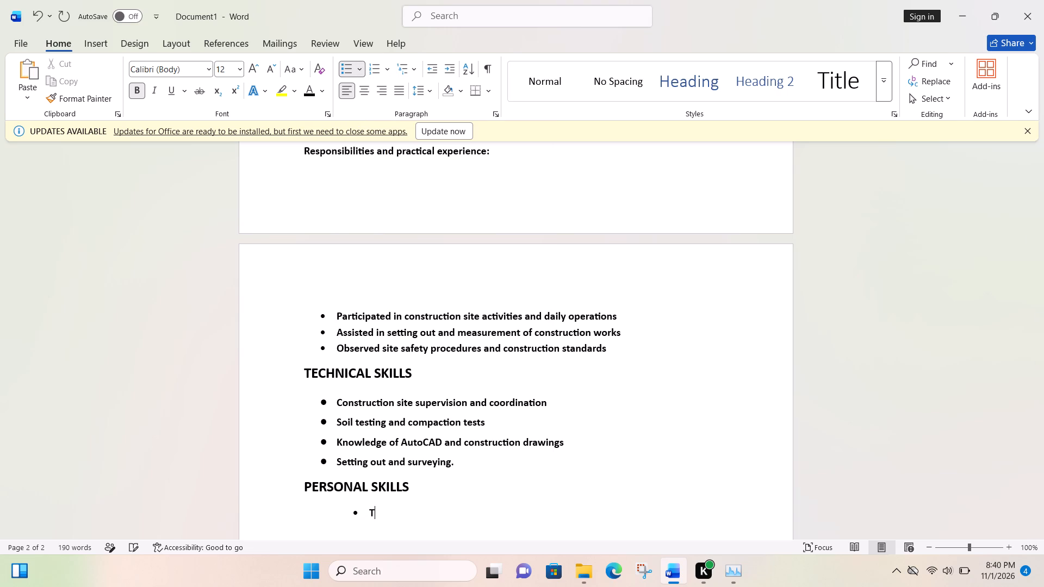
type("eam")
type("work a")
type("nd")
key("space")
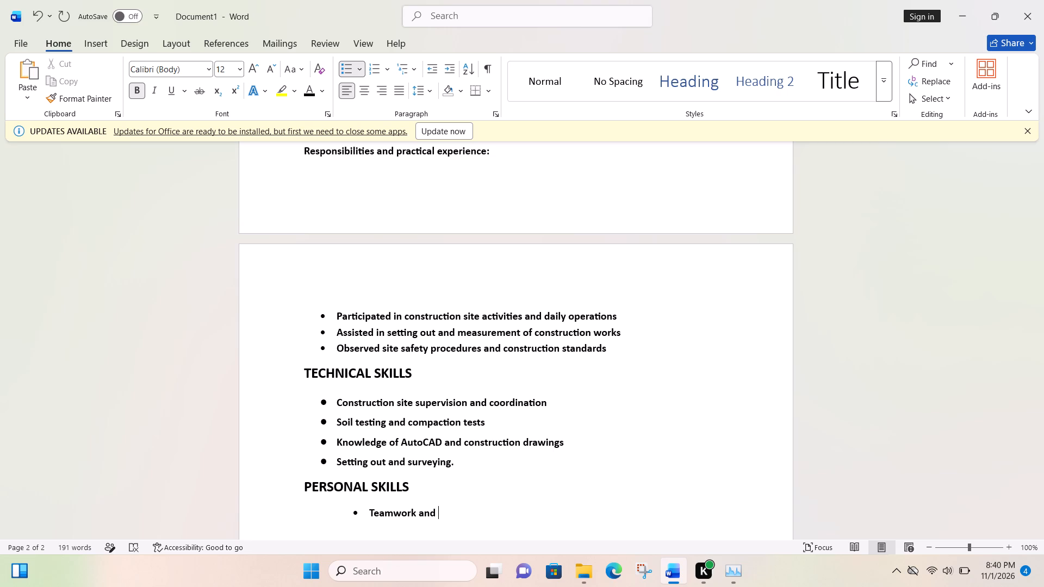
type("coll")
key("a")
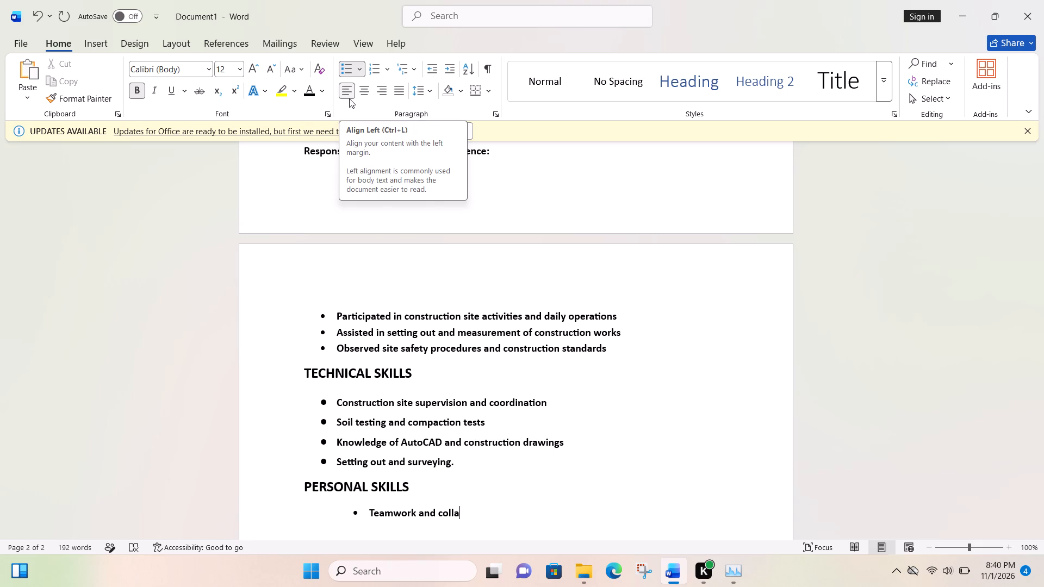
key("b")
type("ora")
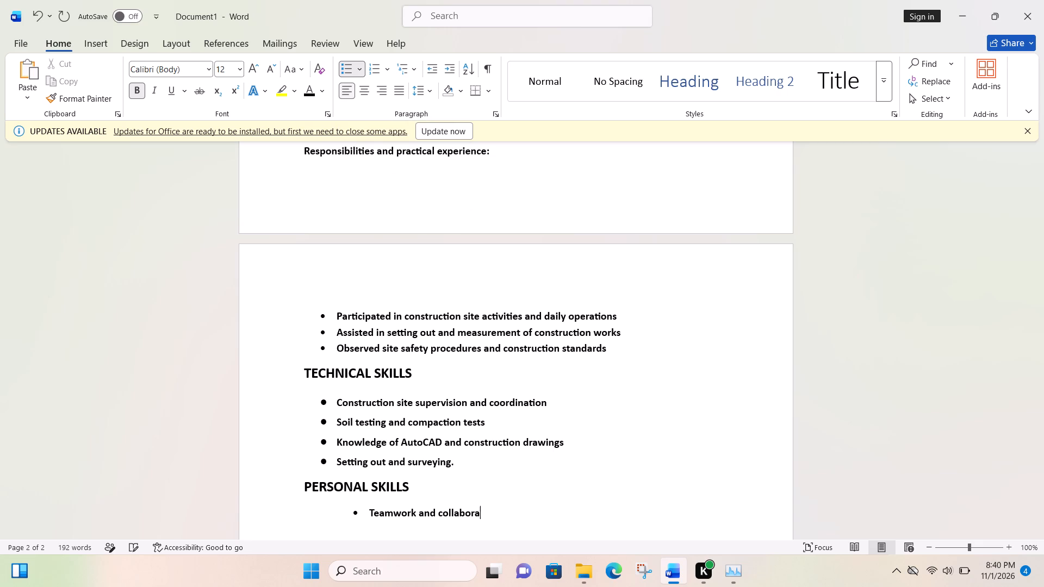
type("ti")
type("on")
Add the bullet "Good communication and interpersonal skills" below the teamwork bullet in the PERSONAL SKILLS list.
key("Return")
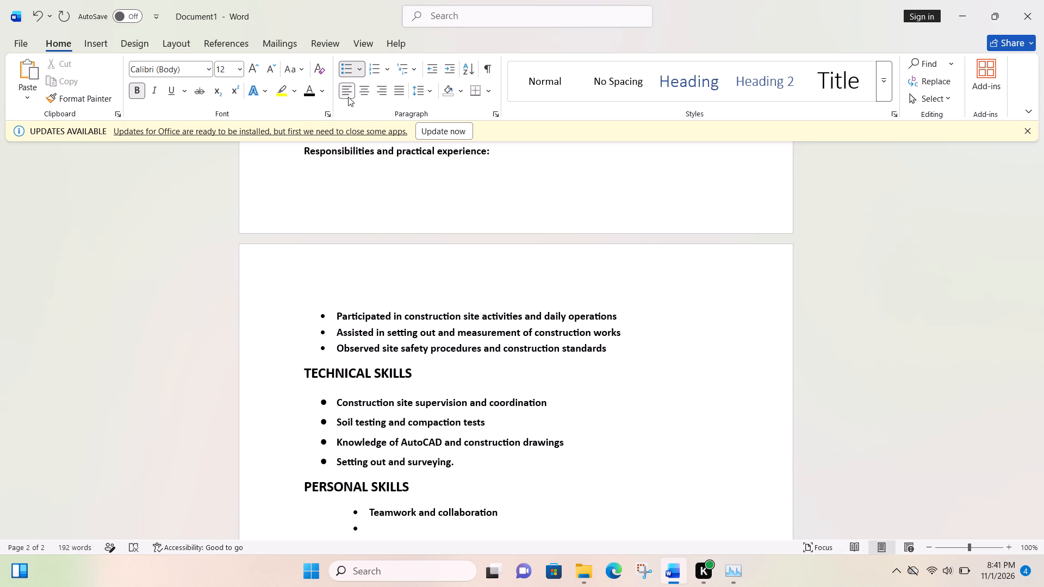
key("g")
type("ood")
key("space")
type("commu")
key("n")
type("icatio")
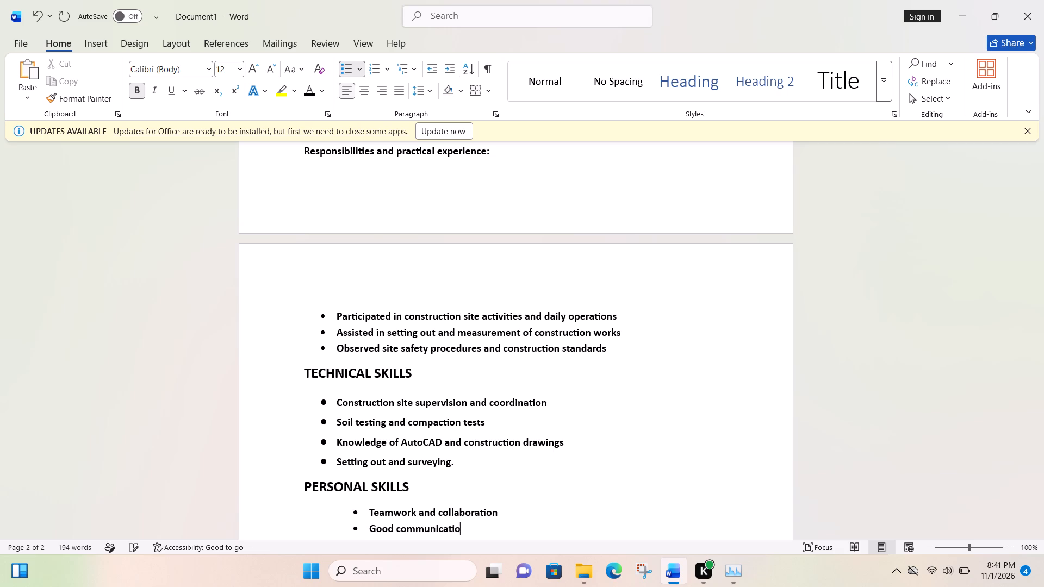
type("n and")
key("space")
key("i")
type("nter")
type("personal skills")
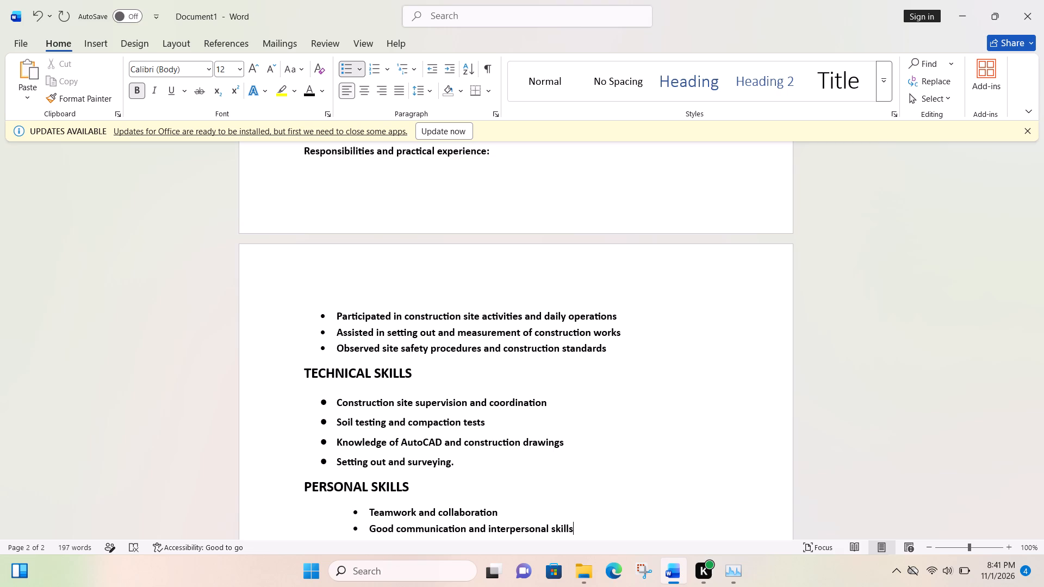
Add the bullet "Problem-solving abilities" below the communication bullet in the PERSONAL SKILLS list.
key("Return")
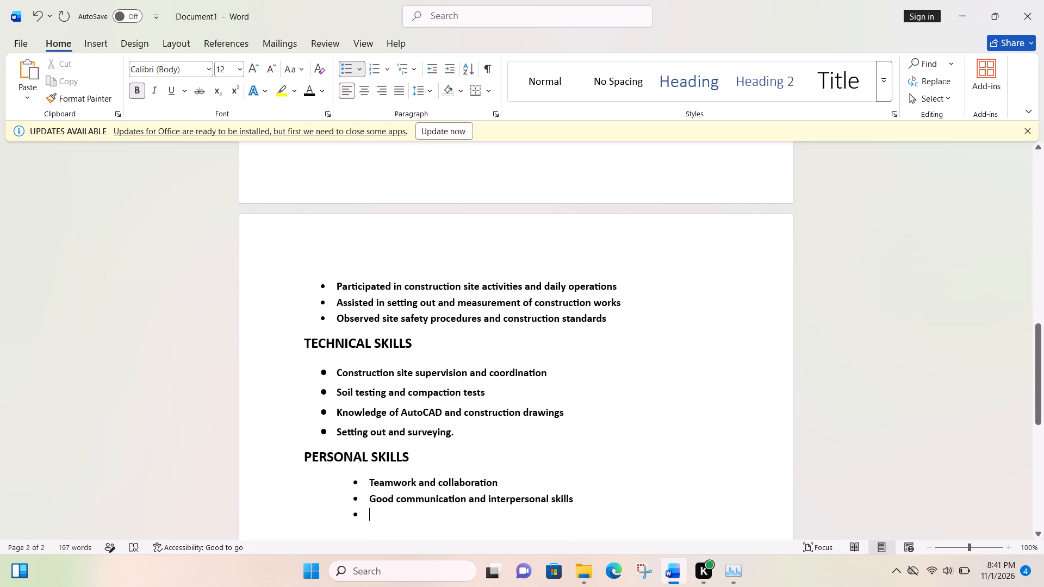
key("p")
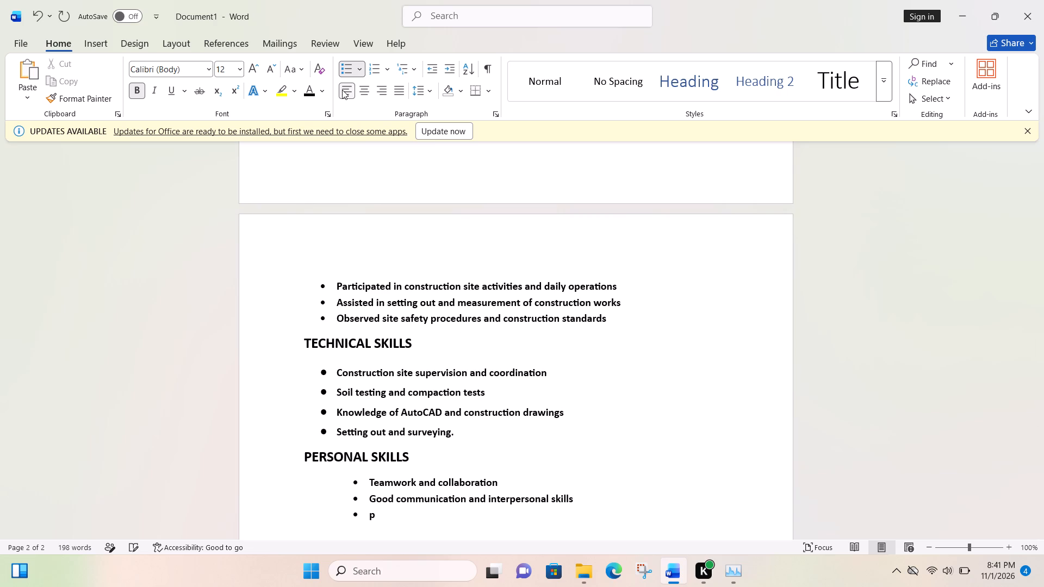
type("roblem")
key("minus")
type("sol")
key("v")
type("ing")
key("space")
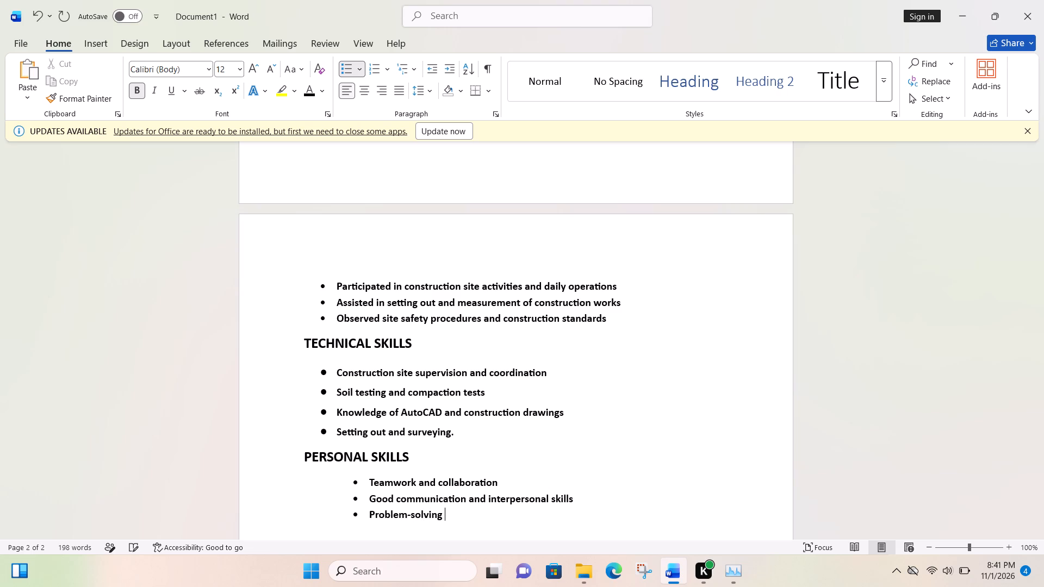
type("abilities")
Add the bullet "Attention to detail" below the problem-solving bullet in the PERSONAL SKILLS list.
key("Return")
key("a")
type("tt")
type("ention")
key("space")
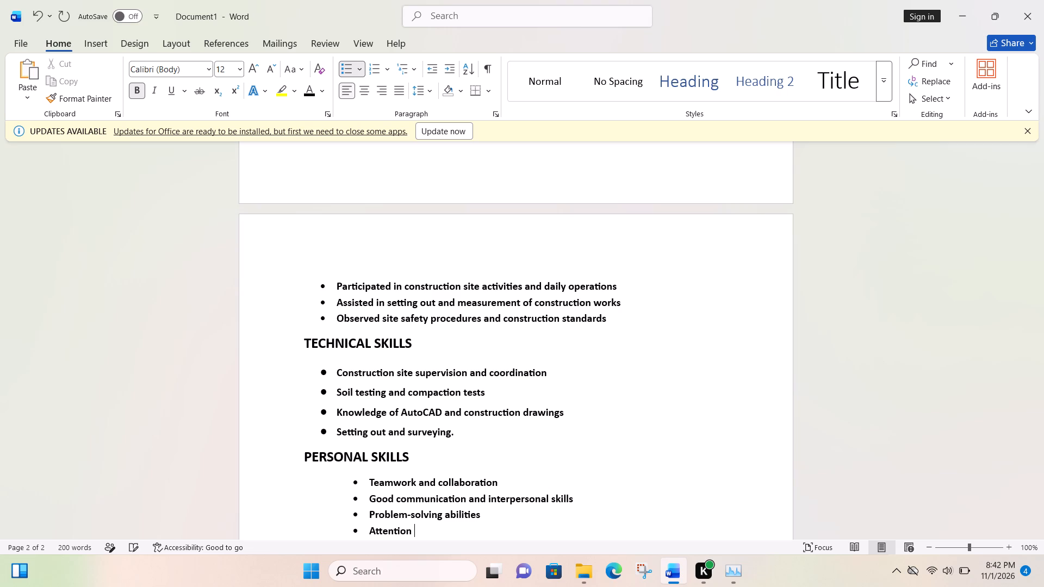
type("to")
key("space")
type("detail")
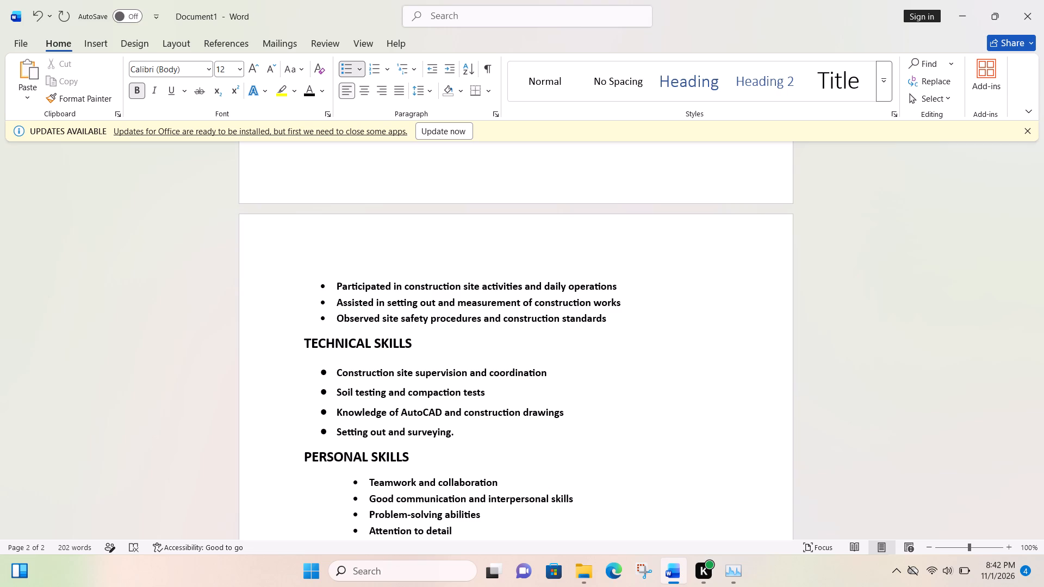
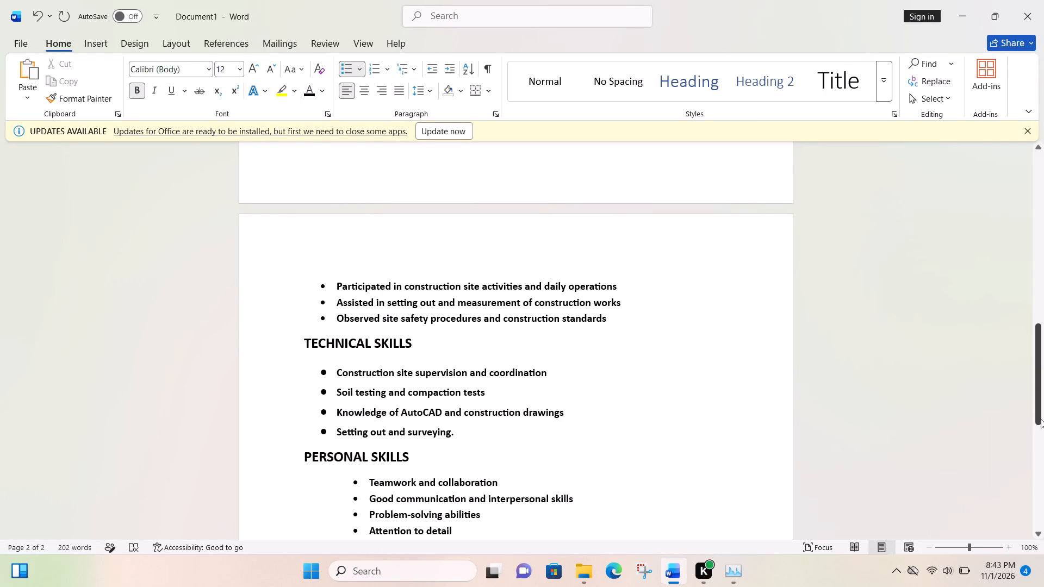
Add the unbulleted heading "CAREER INTERESTS" at size 16 on a new line below the PERSONAL SKILLS list.
left_click_drag(1041, 419, 1038, 444)
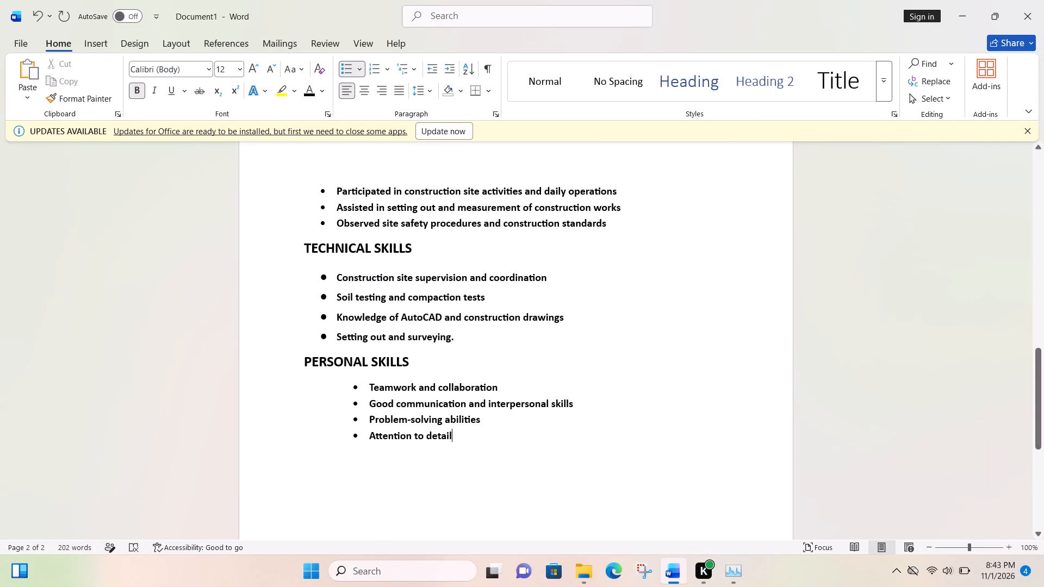
left_click(352, 450)
left_click(352, 450)
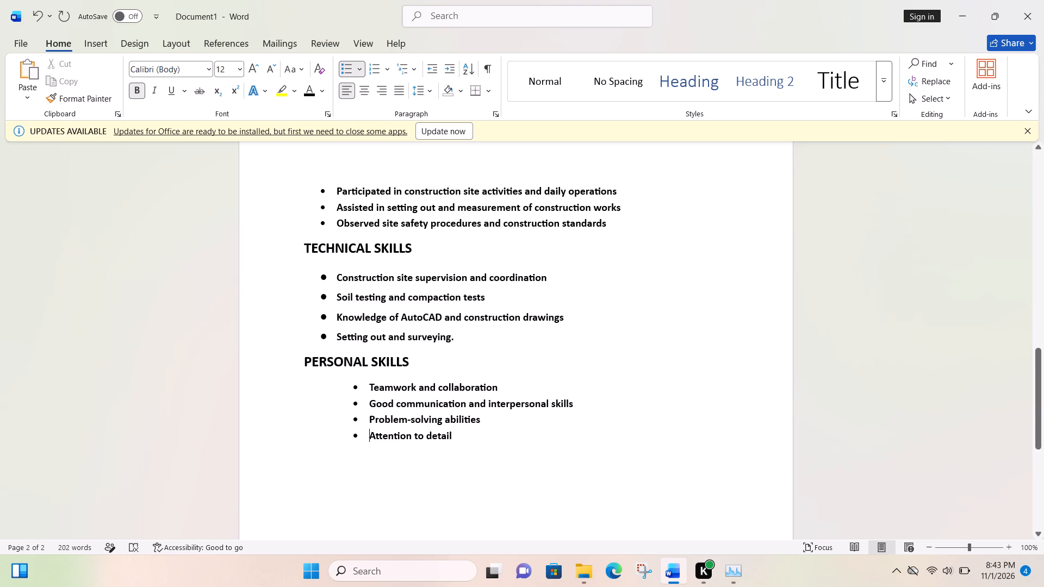
left_click(363, 451)
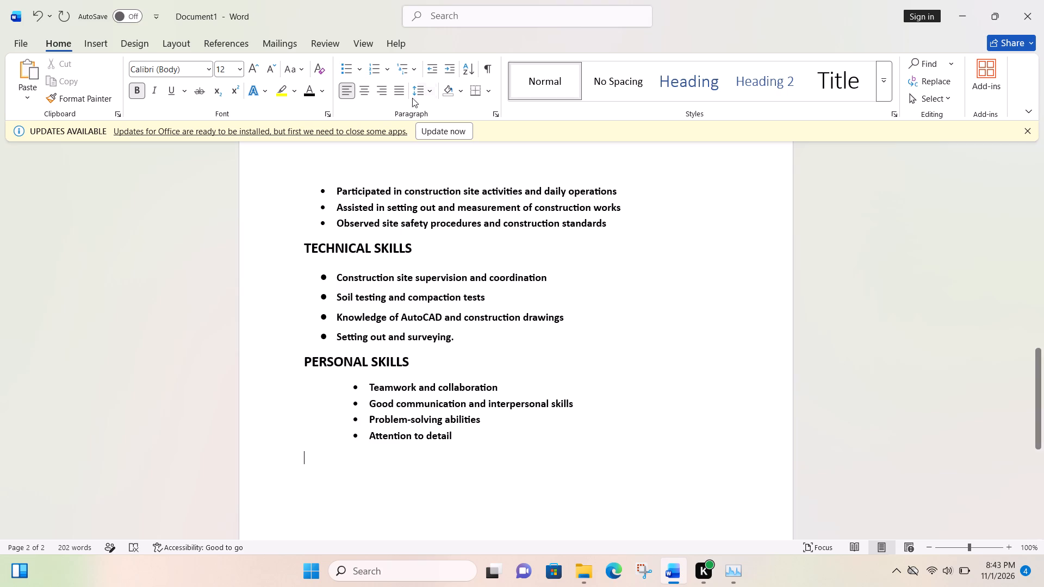
left_click(362, 67)
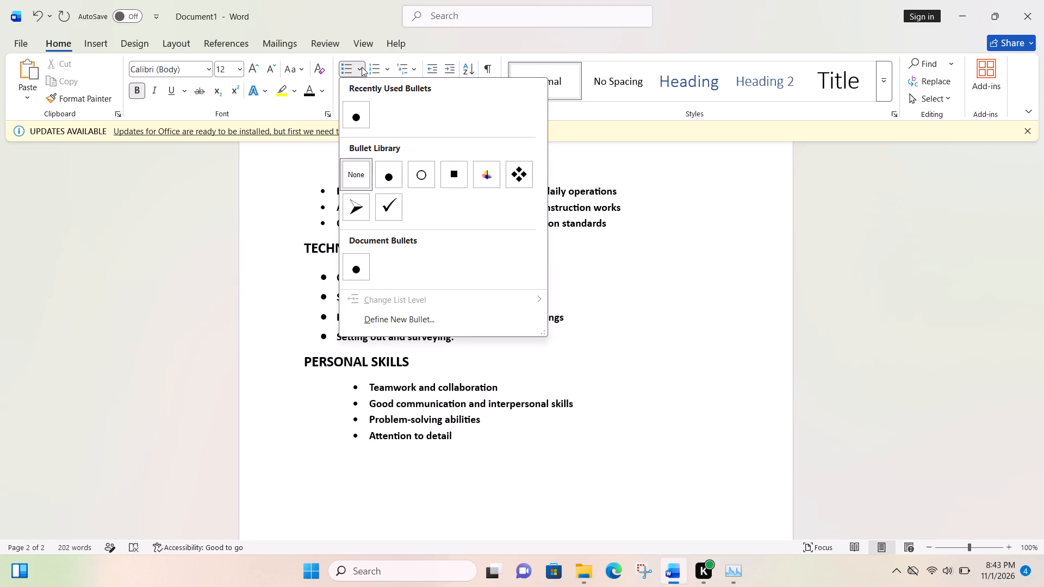
left_click(359, 170)
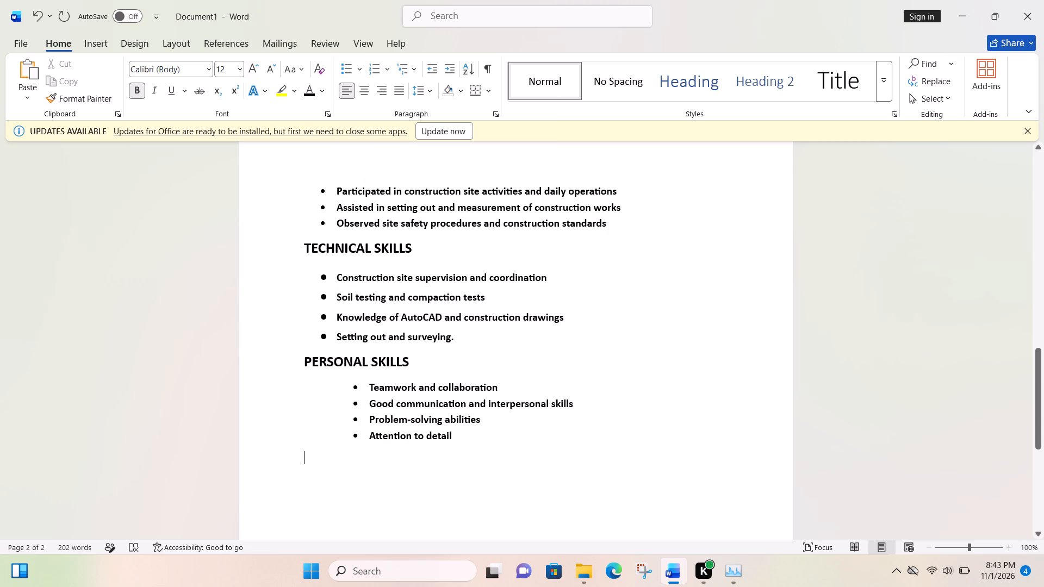
left_click(238, 69)
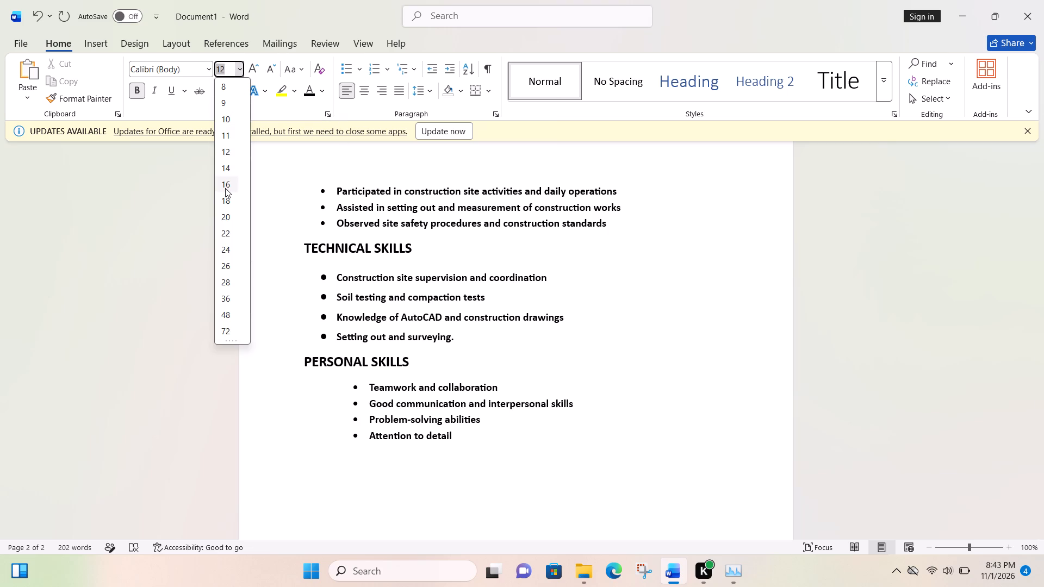
left_click(225, 188)
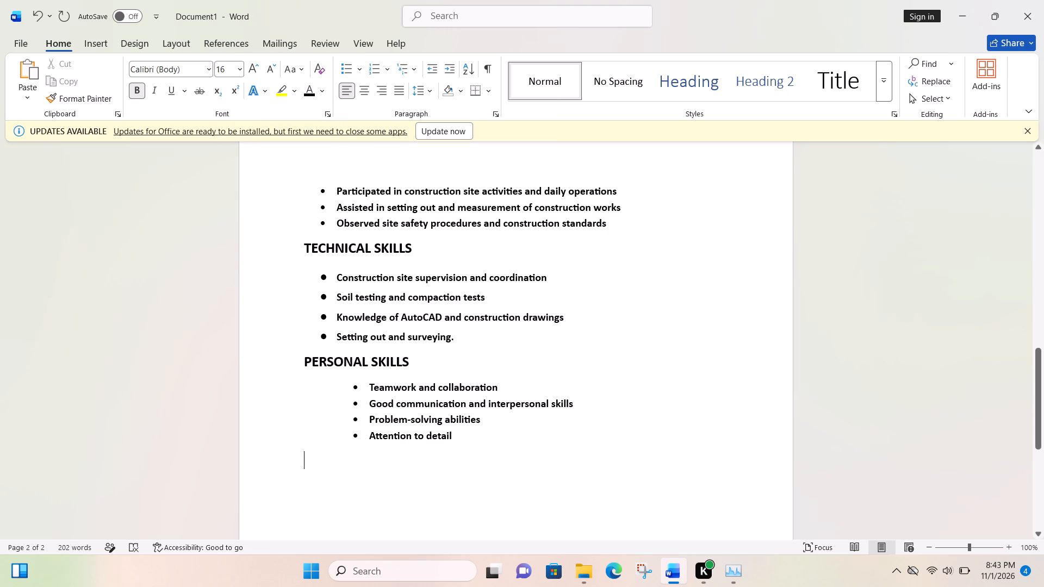
key("c")
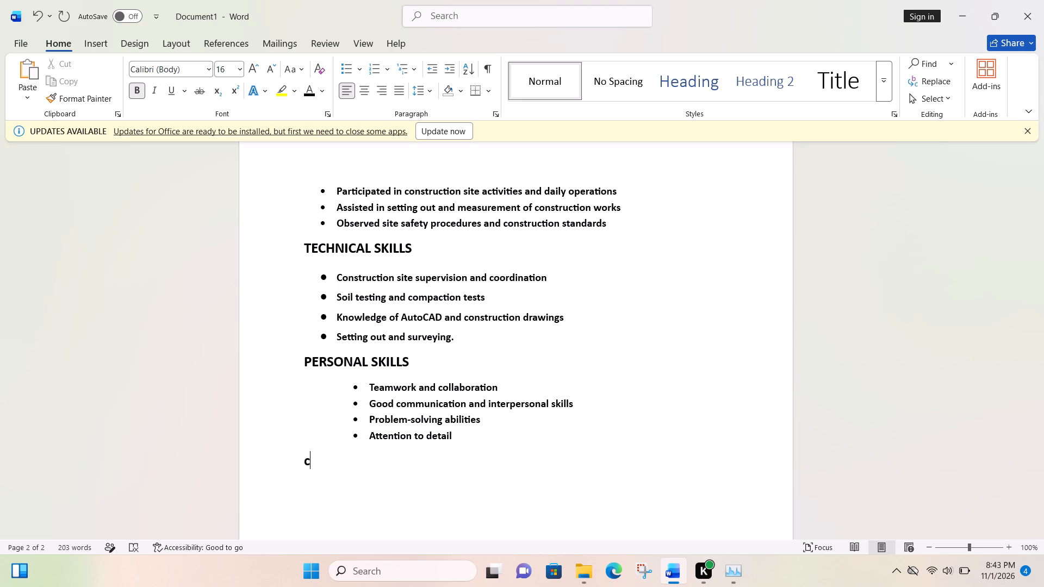
key("BackSpace")
type("CA")
type("RR")
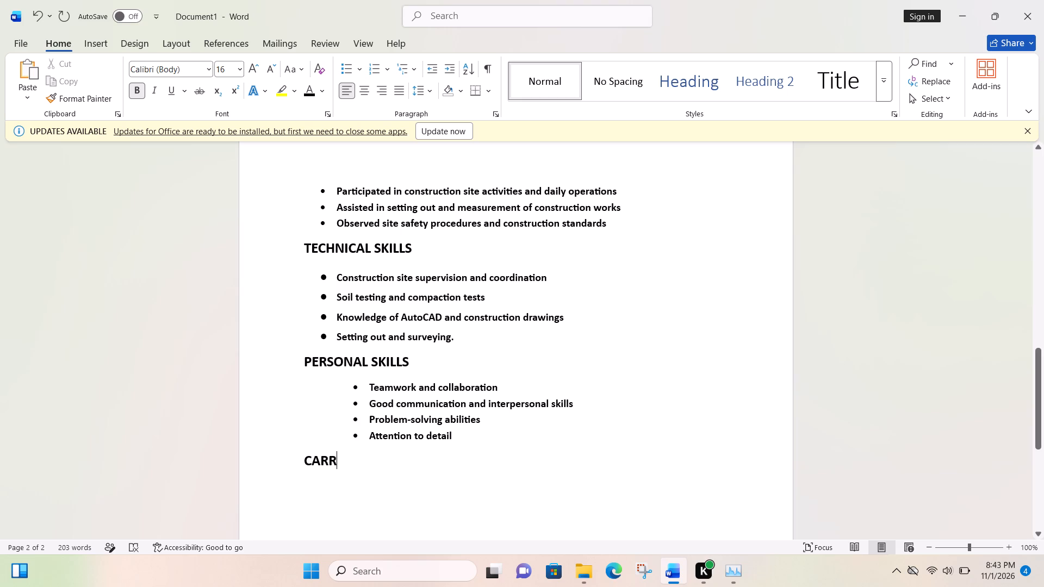
key("BackSpace")
type("EER")
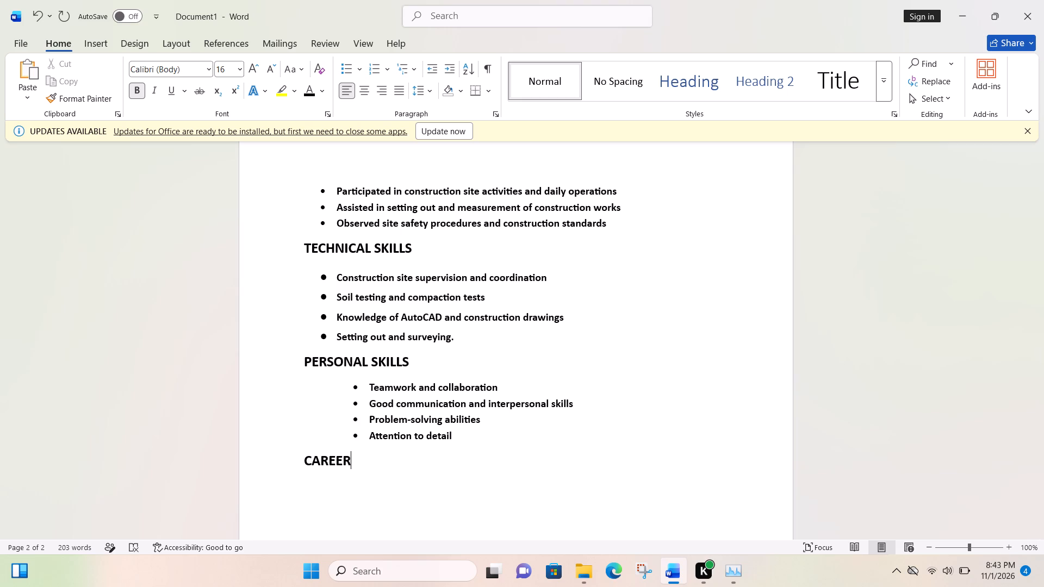
key("space")
type("INTR")
type("ESR")
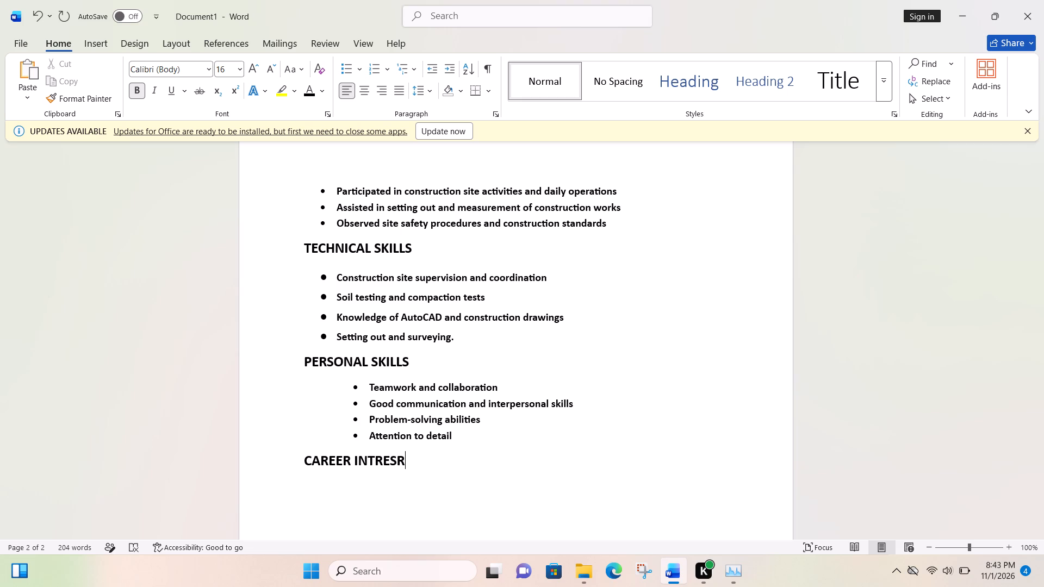
key("BackSpace")
key("BackSpace")
key("BackSpace")
key("BackSpace")
type("EREST")
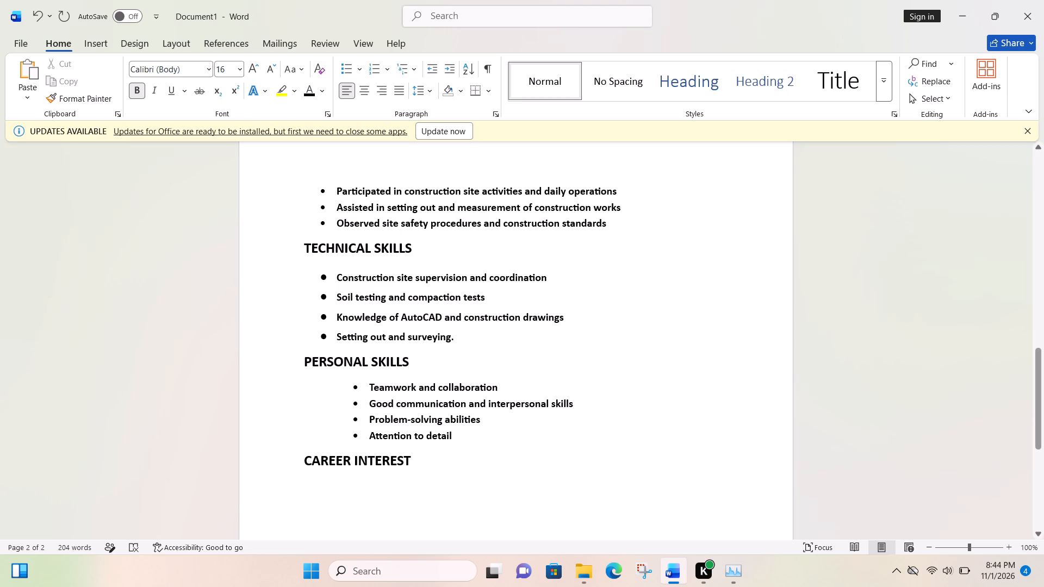
key("s")
key("Return")
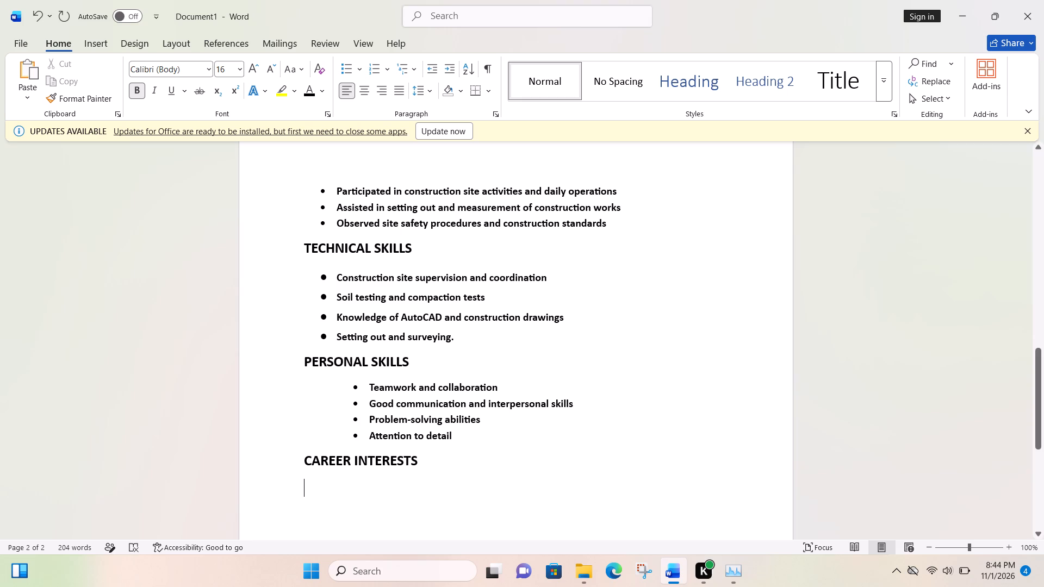
Enter "Building construction" at size 12 as the first round bullet under CAREER INTERESTS.
left_click(360, 68)
left_click(351, 110)
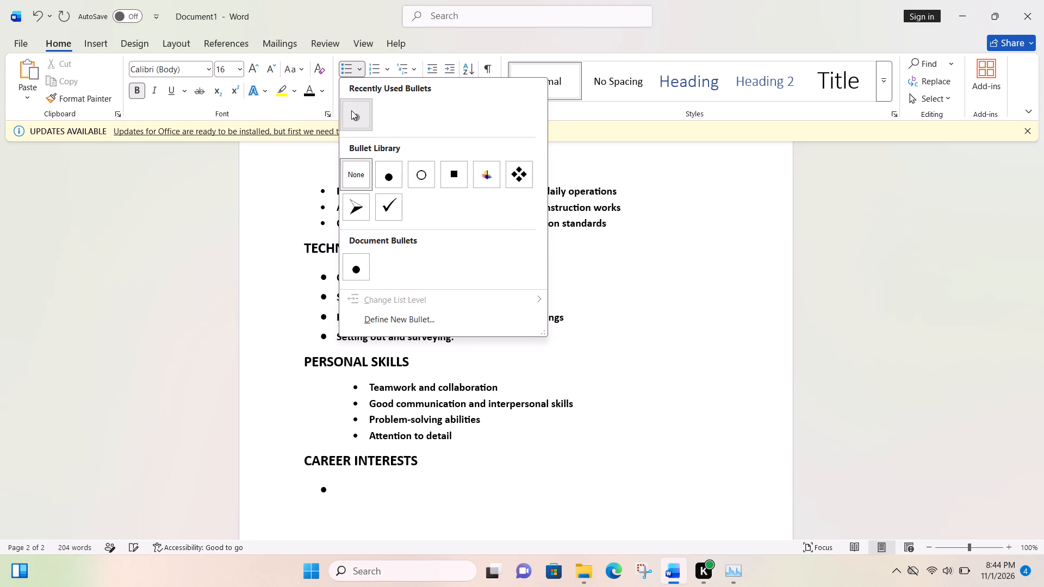
left_click(243, 74)
left_click(232, 145)
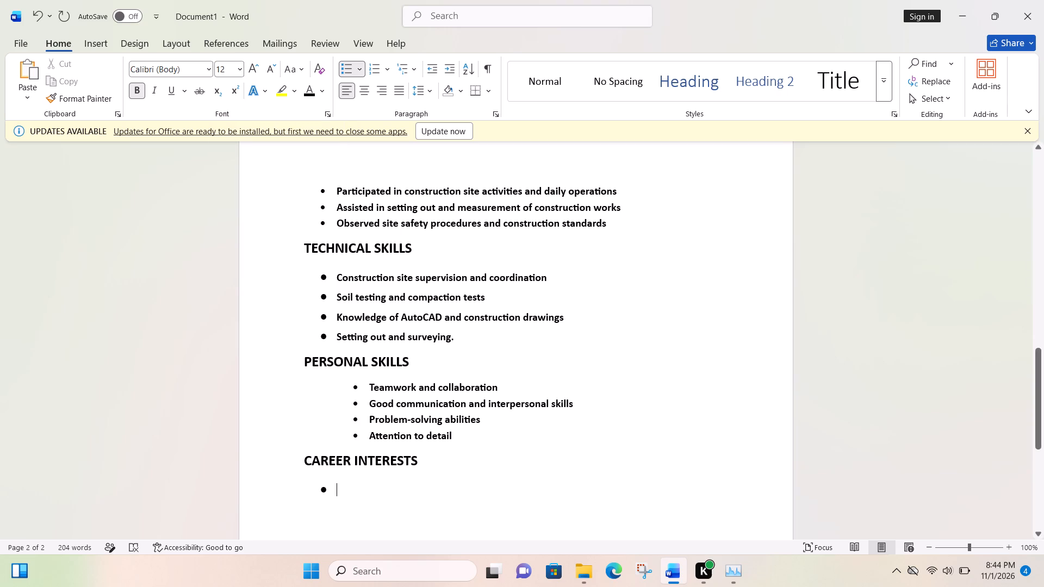
key("b")
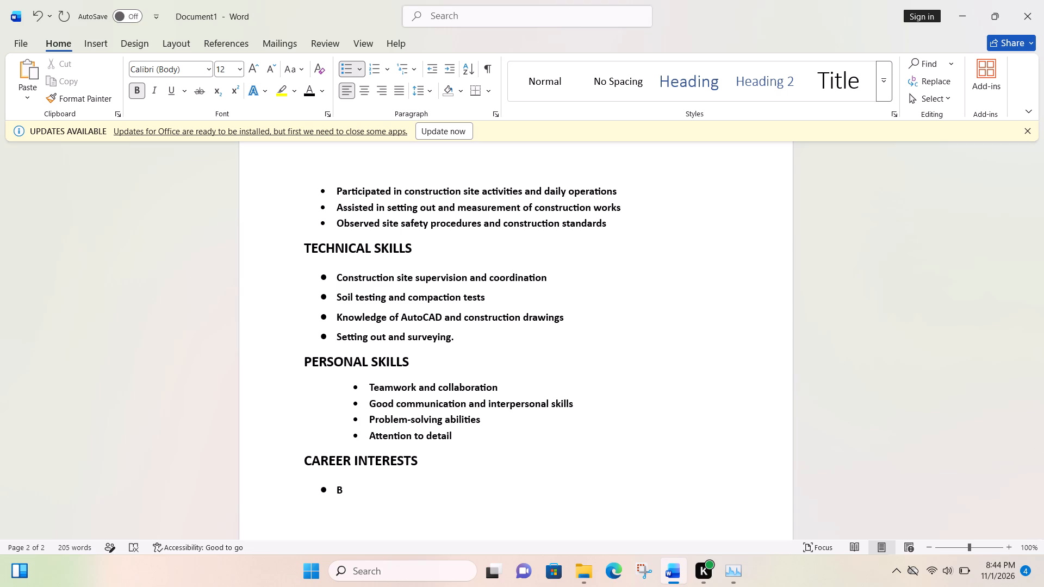
type("uil")
type("ding")
key("space")
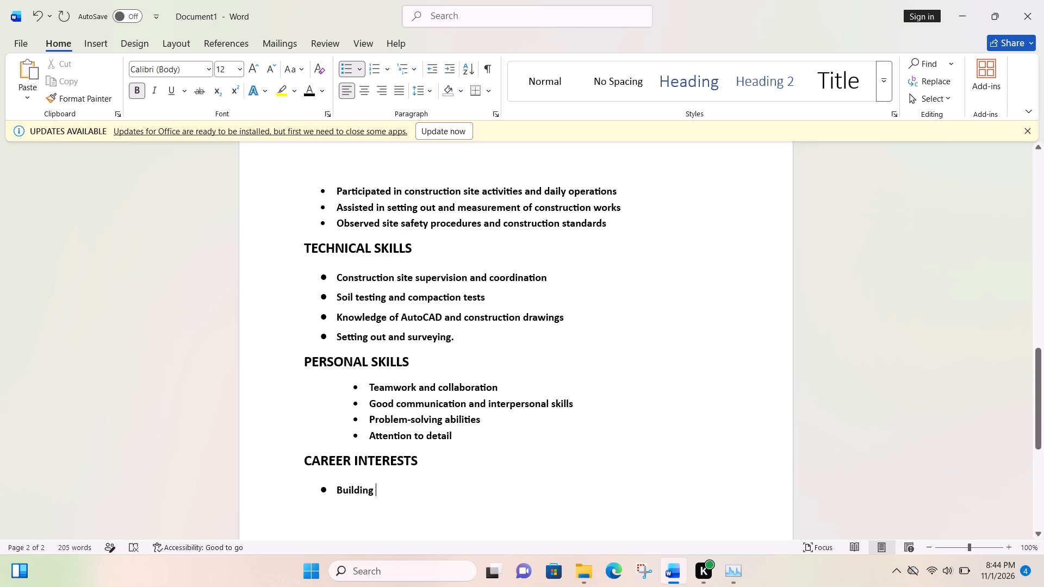
type("consr")
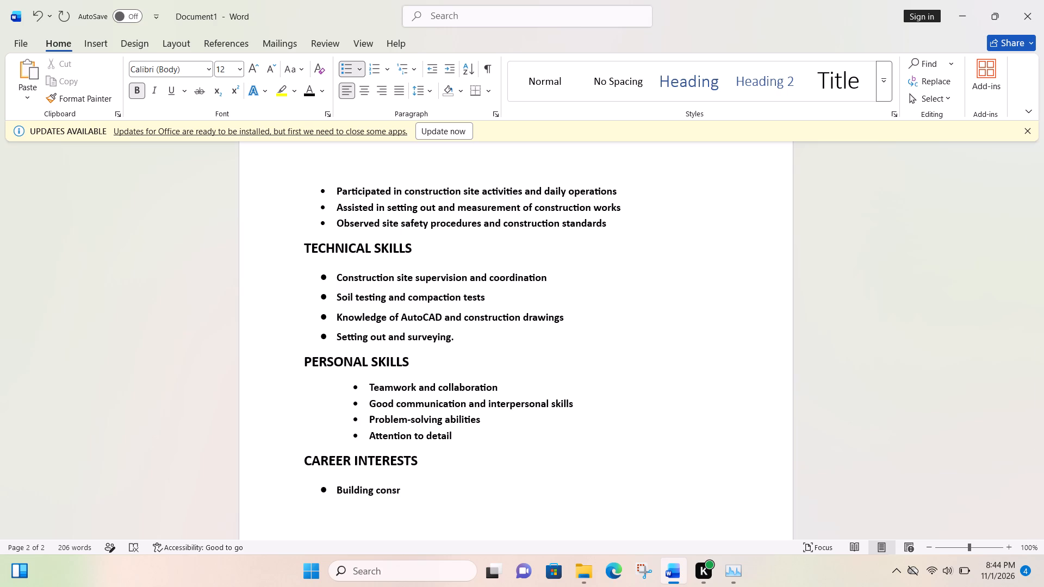
key("BackSpace")
type("truction")
Add the bullet "Road construction" below the building construction bullet in the CAREER INTERESTS list.
key("Return")
type("road")
key("BackSpace")
key("BackSpace")
key("BackSpace")
key("BackSpace")
key("r")
type("oad cob")
key("BackSpace")
type("nsr")
key("BackSpace")
type("tru")
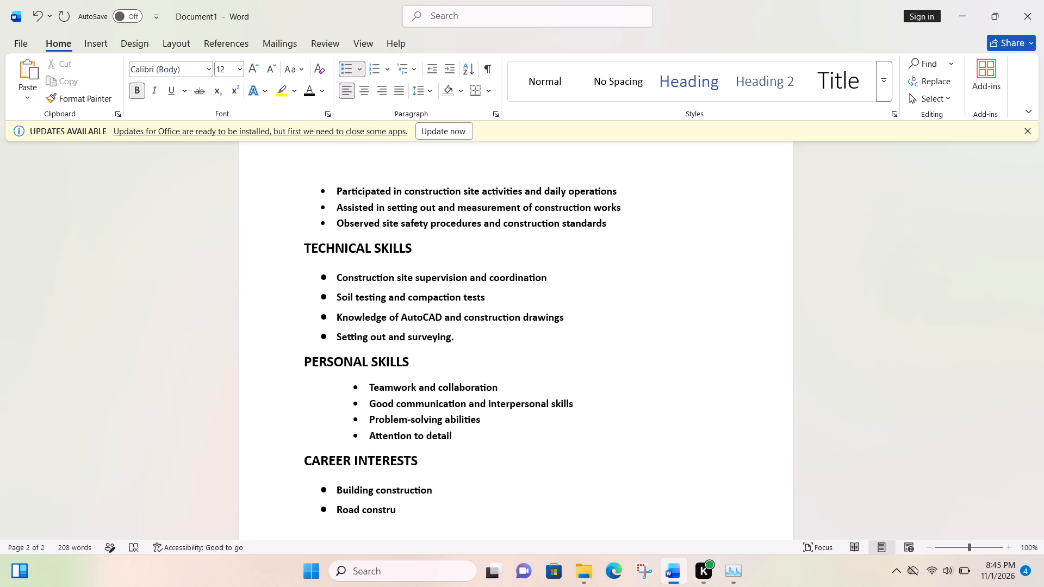
type("ctio")
key("n")
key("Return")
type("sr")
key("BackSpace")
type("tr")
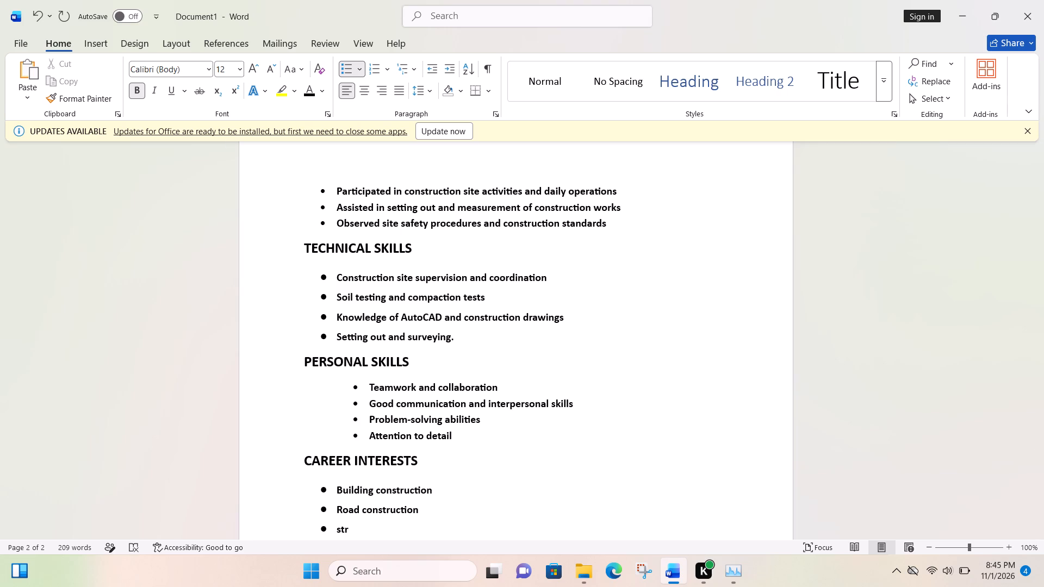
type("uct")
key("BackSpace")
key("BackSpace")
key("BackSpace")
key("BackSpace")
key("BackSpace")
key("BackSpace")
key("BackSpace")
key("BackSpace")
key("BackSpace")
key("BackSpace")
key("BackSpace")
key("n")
Add the bullet "Structural engineering" below the road construction bullet in the CAREER INTERESTS list.
key("Return")
key("s")
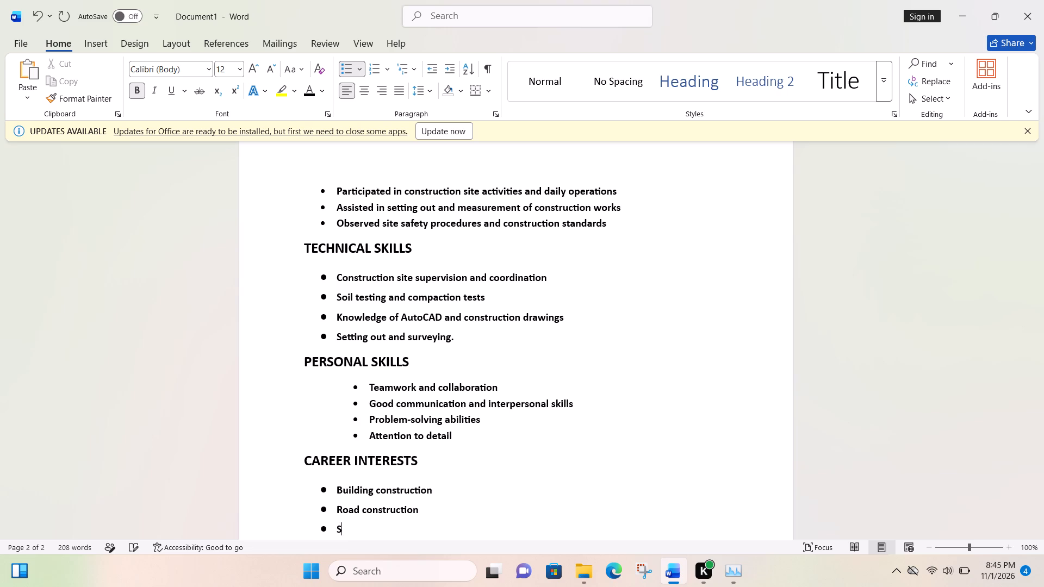
type("truct")
key("r")
key("u")
key("BackSpace")
key("BackSpace")
type("ut")
key("BackSpace")
type("ra")
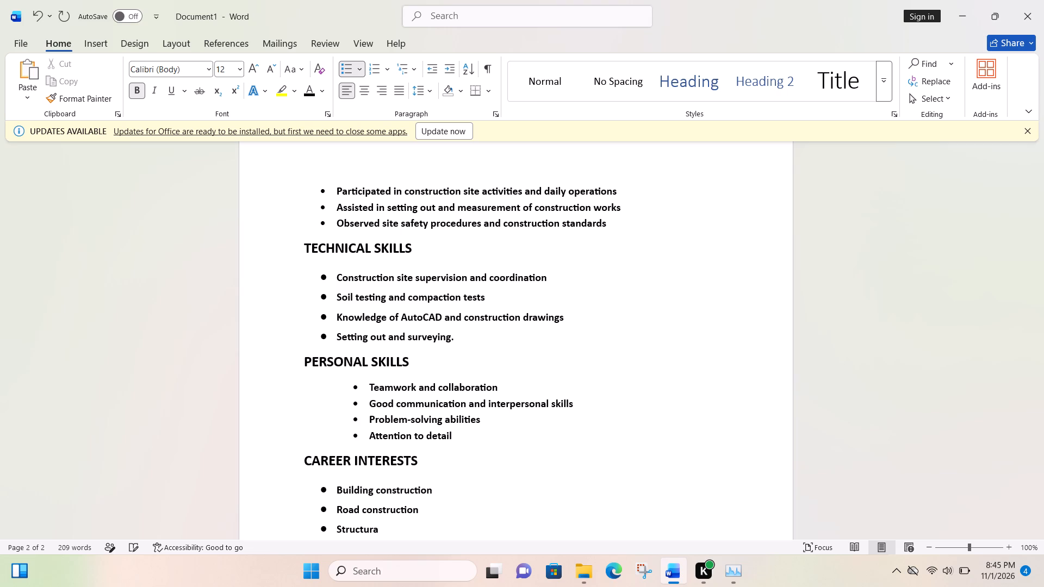
type("l")
key("space")
key("e")
type("ngineering")
Add the bullet "Site supervision." below the structural engineering bullet in the CAREER INTERESTS list.
key("Return")
key("s")
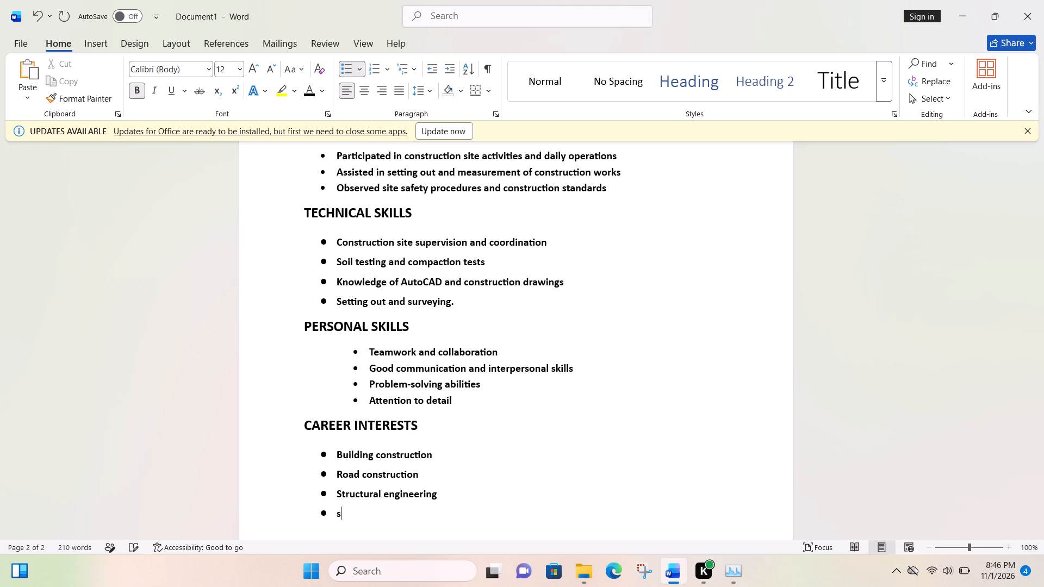
key("BackSpace")
key("s")
type("ite")
key("space")
type("su")
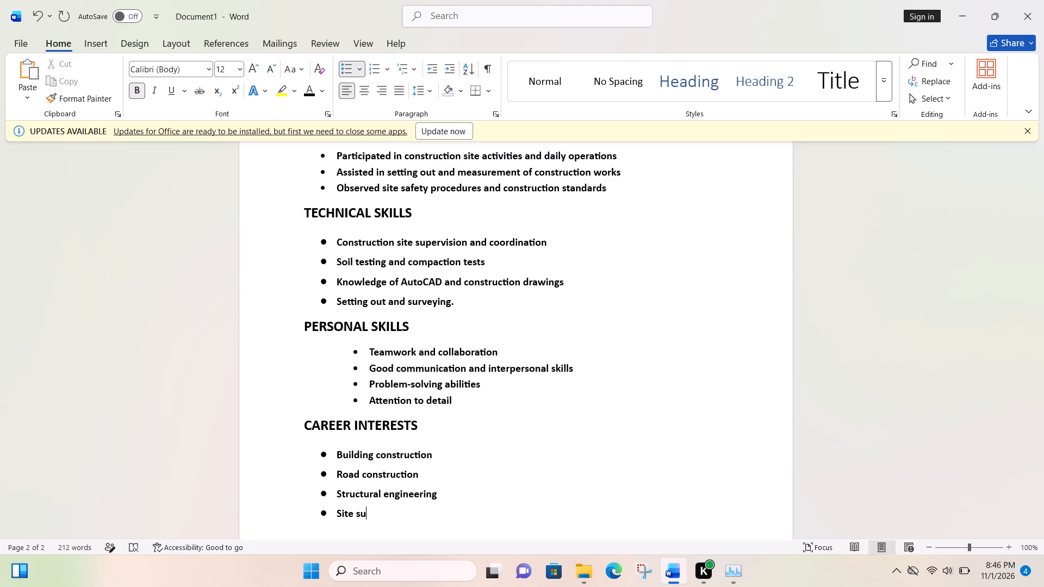
key("p")
type("ervis")
type("ion")
key("period")
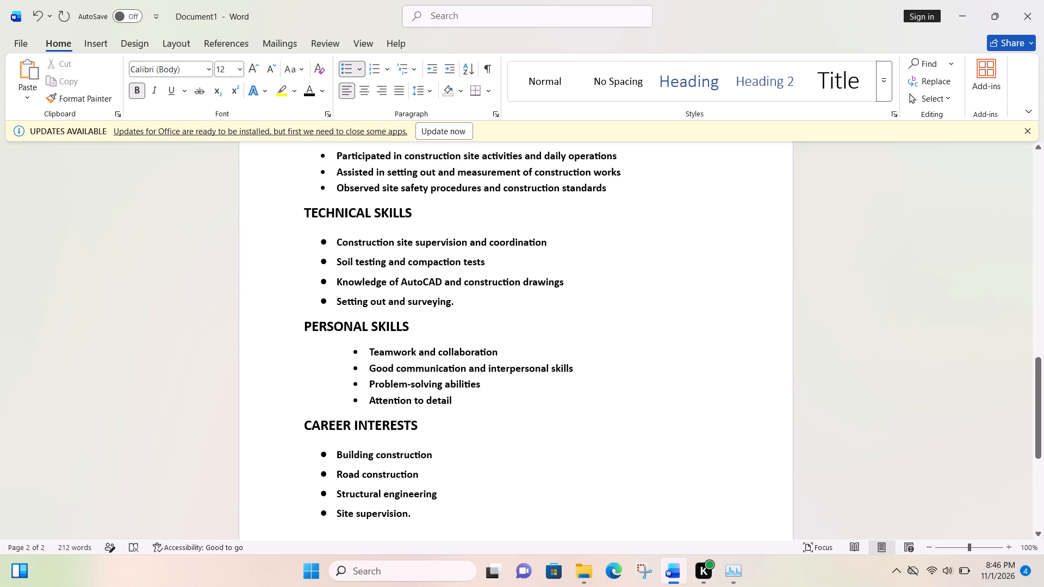
Enter the unbulleted size 16 heading "REFEREES" on the empty line below the CAREER INTERESTS list and start a new line under it.
left_click(350, 524)
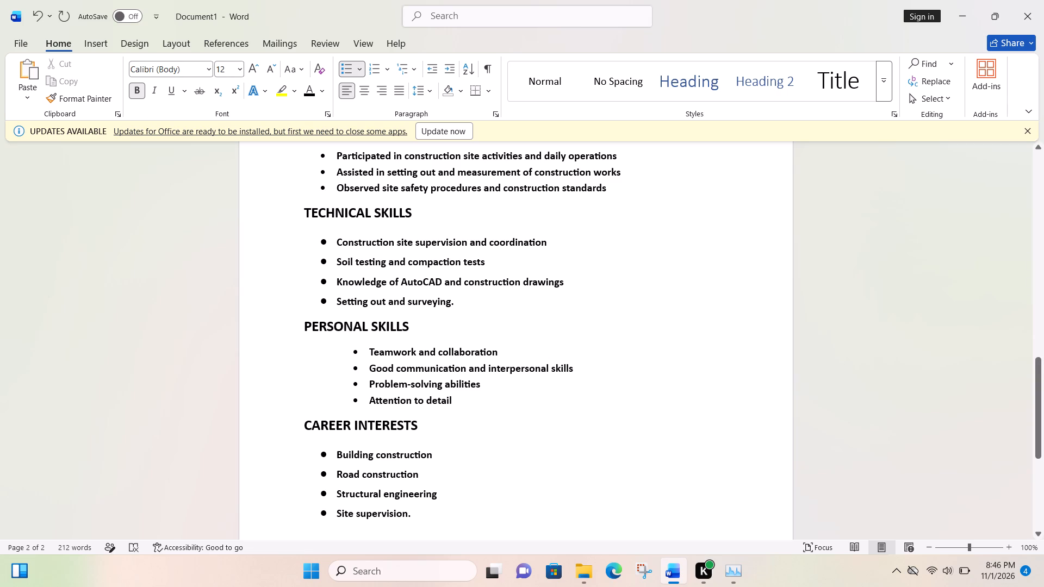
left_click(360, 531)
left_click(360, 531)
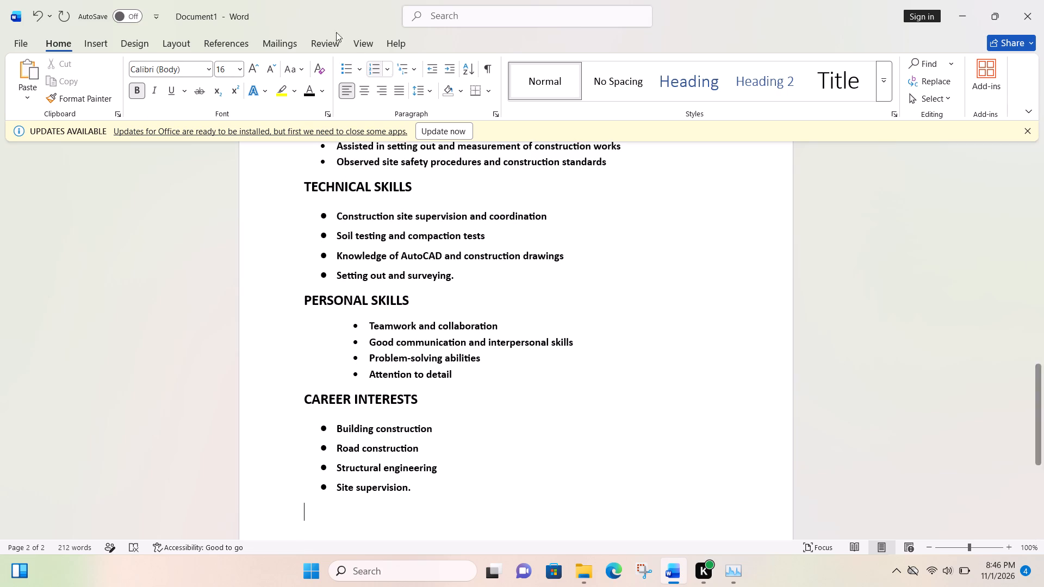
left_click(359, 67)
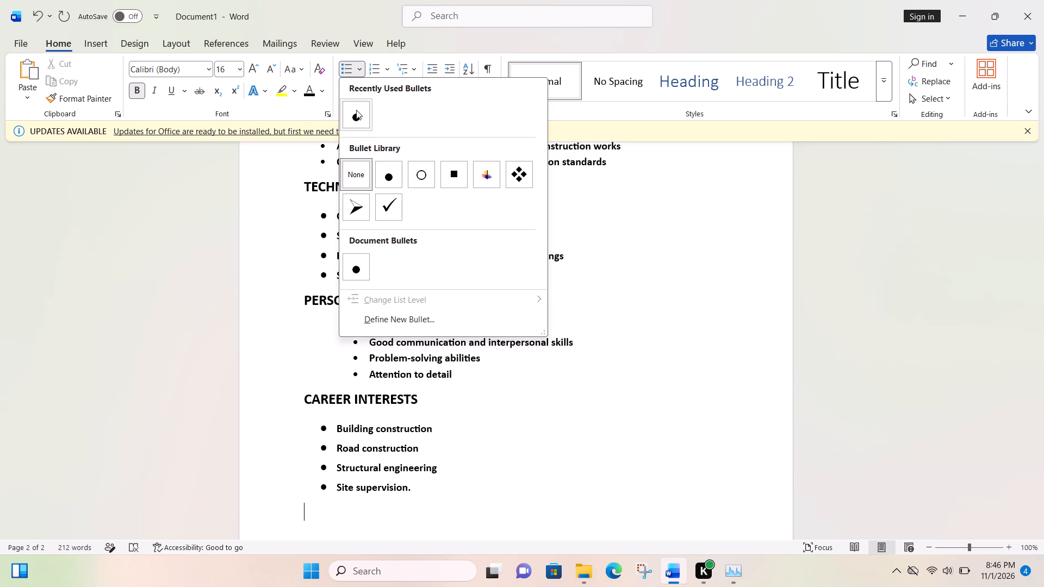
left_click(350, 168)
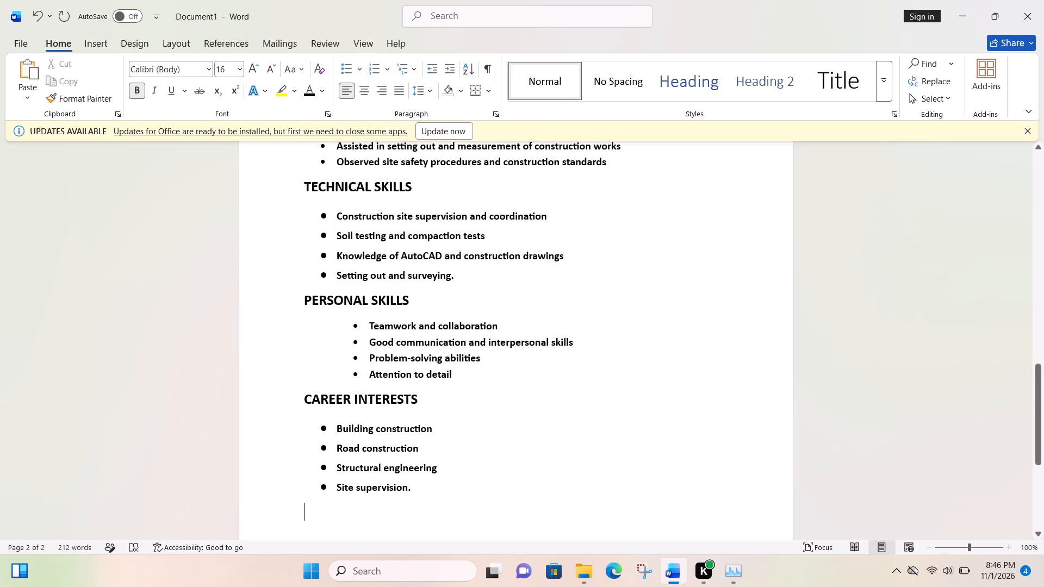
type("RE")
type("FFE")
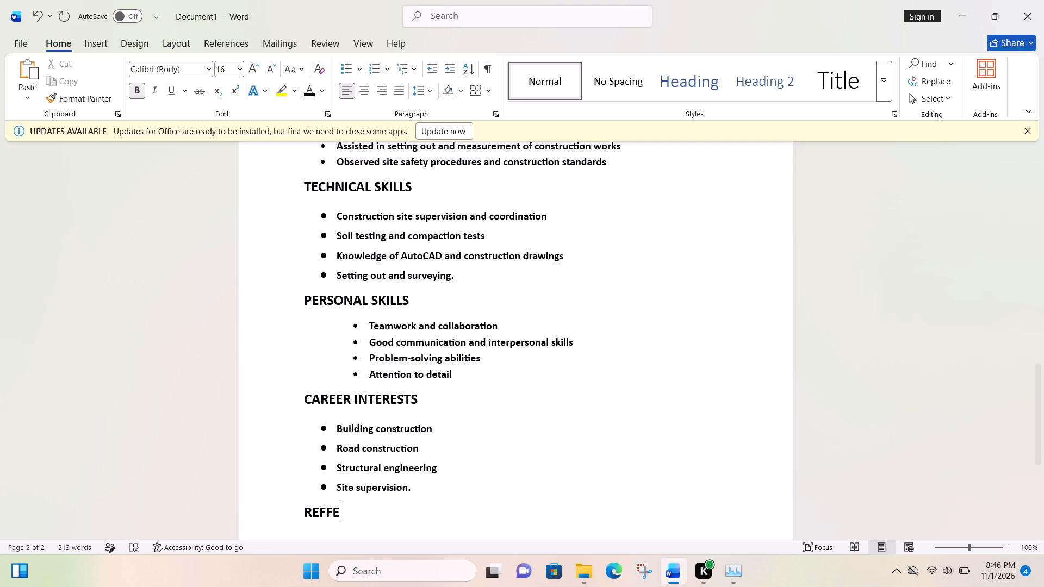
key("BackSpace")
key("BackSpace")
key("e")
type("REE")
key("s")
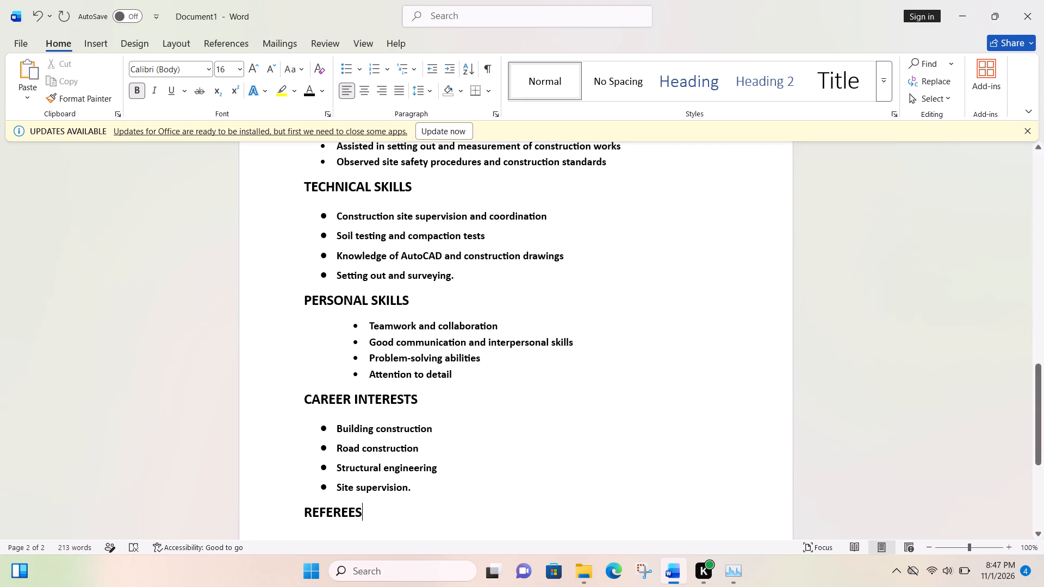
key("Return")
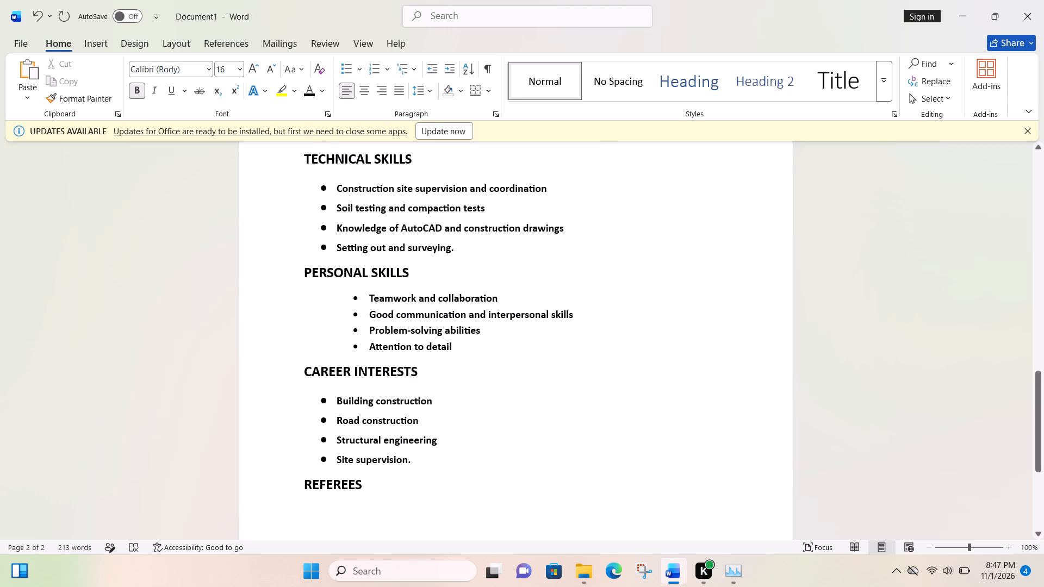
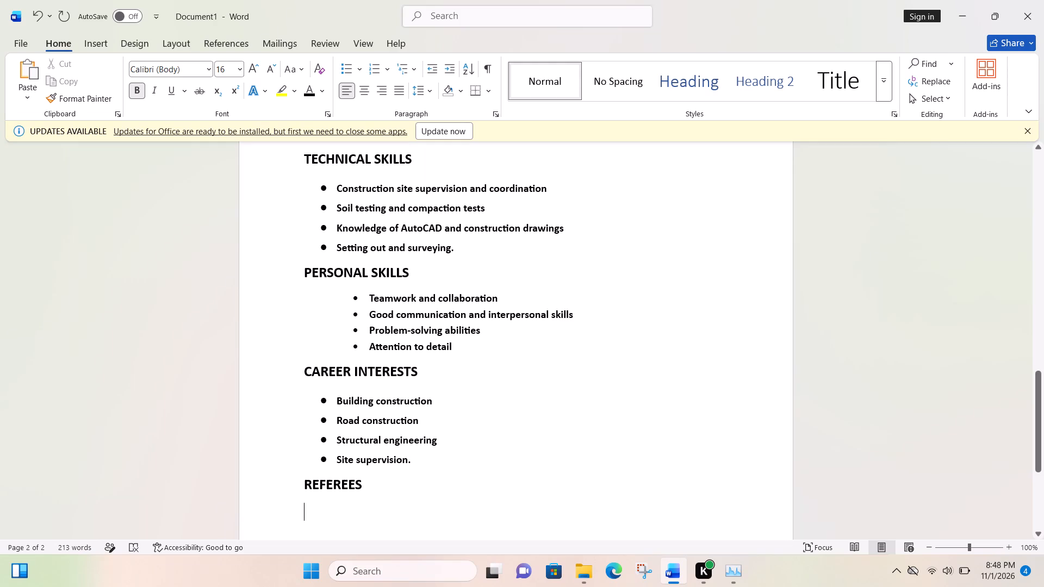
Set the font size to 12 and enter the first referee's name in capitals below the REFEREES heading.
left_click(241, 68)
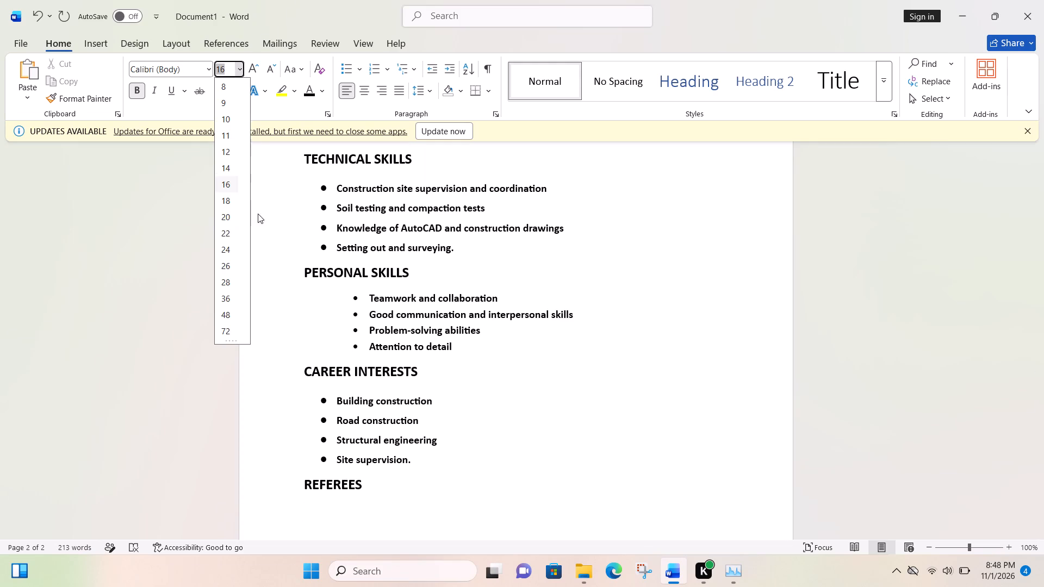
left_click(234, 146)
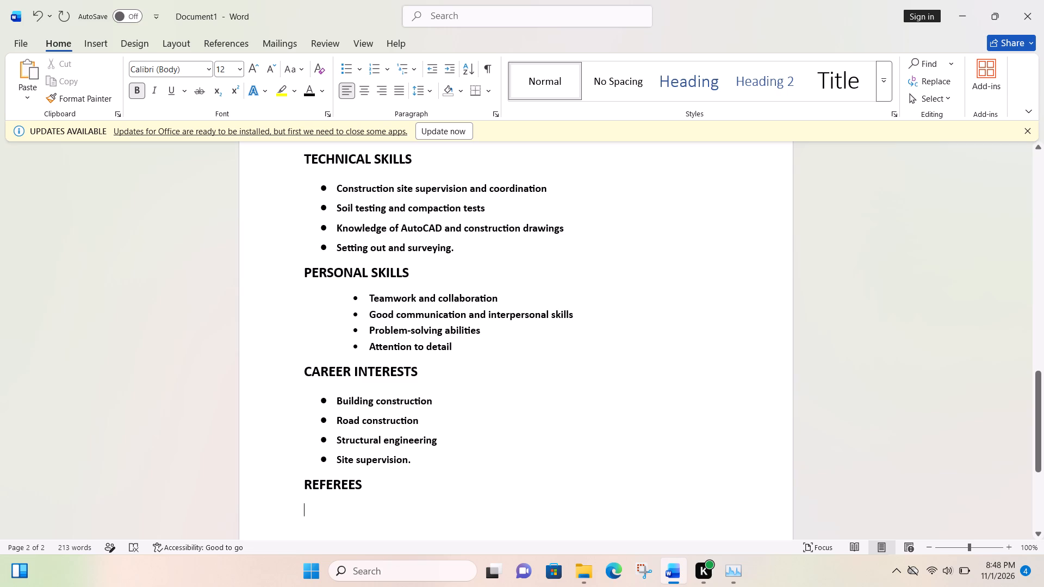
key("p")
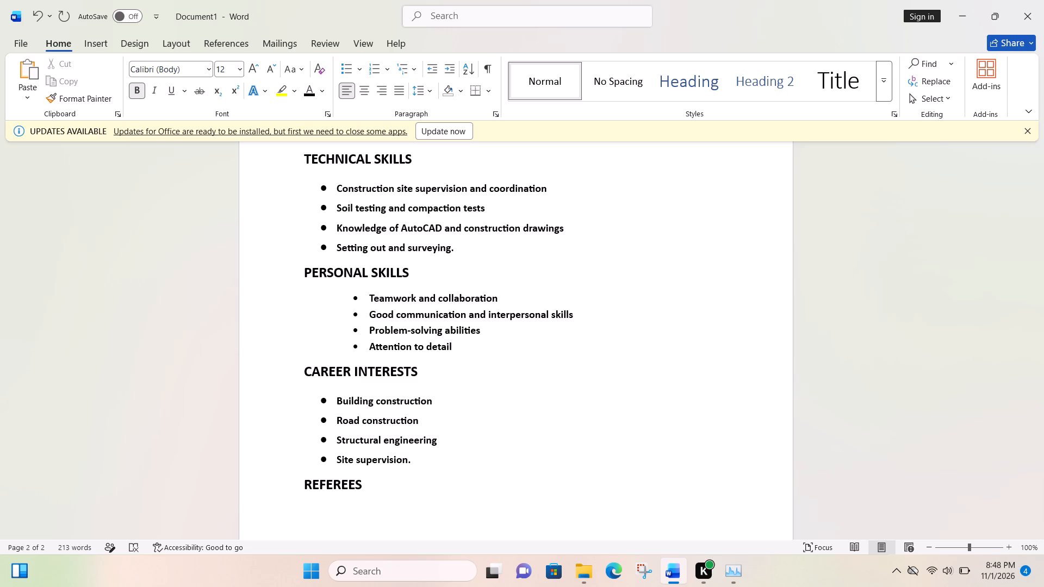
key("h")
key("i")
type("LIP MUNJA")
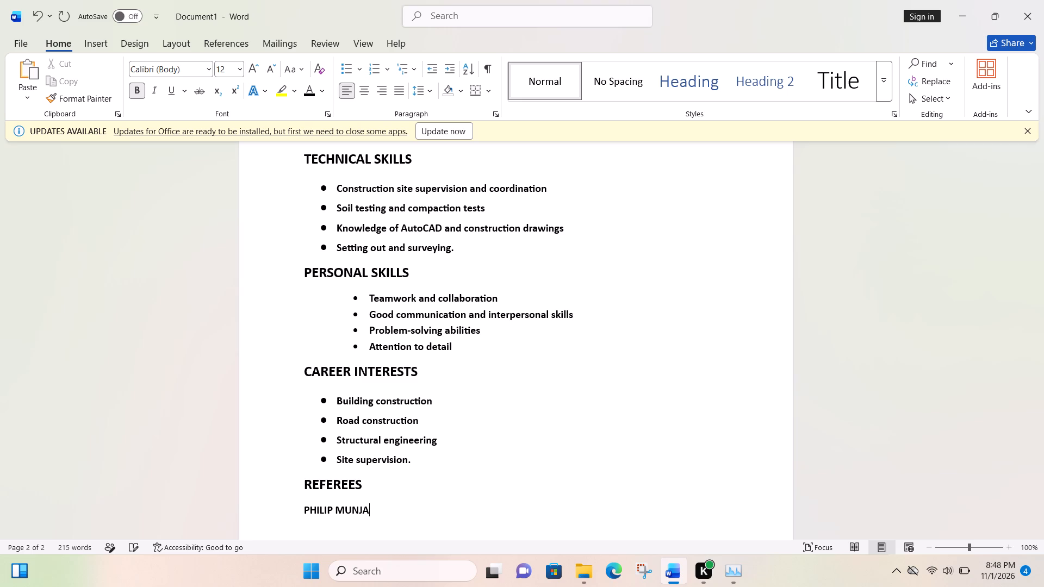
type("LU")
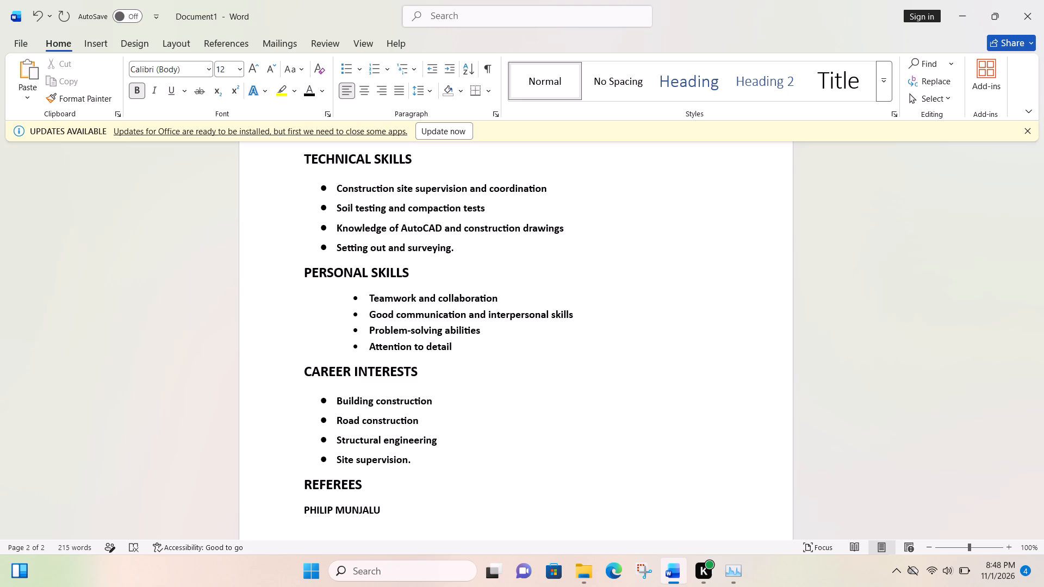
Delete the last bullet item above the TECHNICAL SKILLS heading, leaving an empty unbulleted line in its place.
left_click(232, 143)
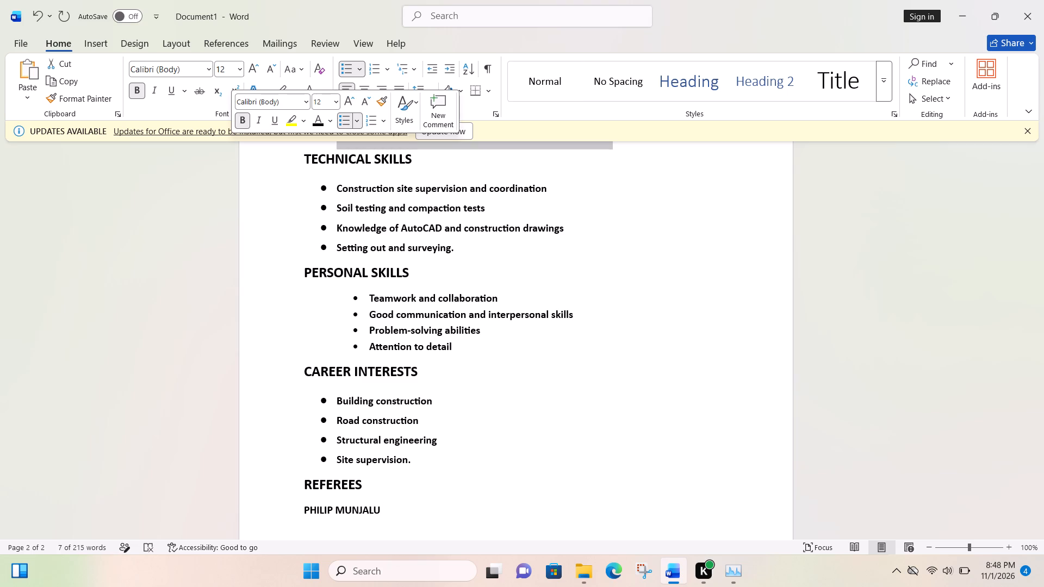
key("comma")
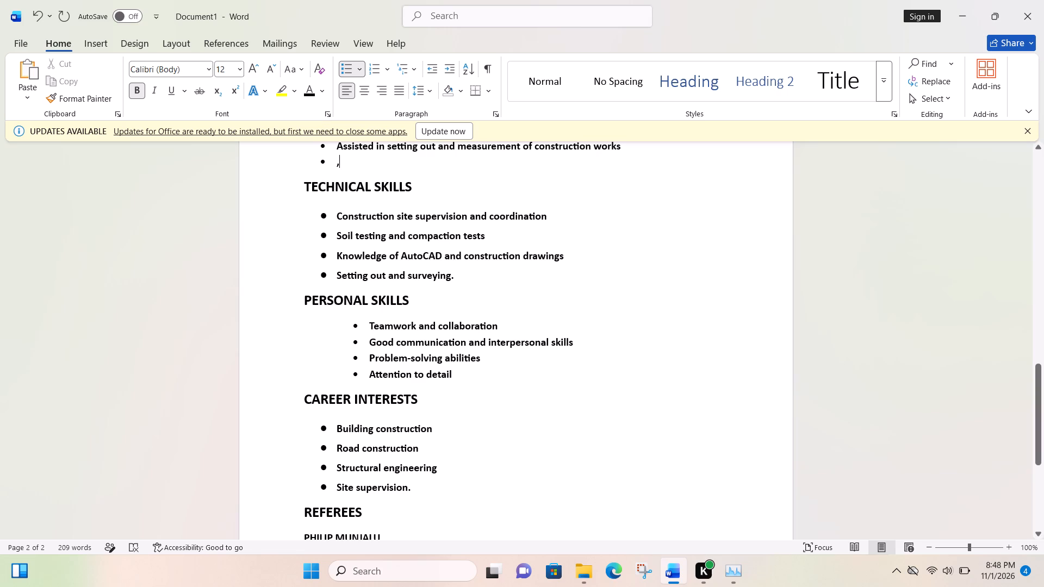
key("BackSpace")
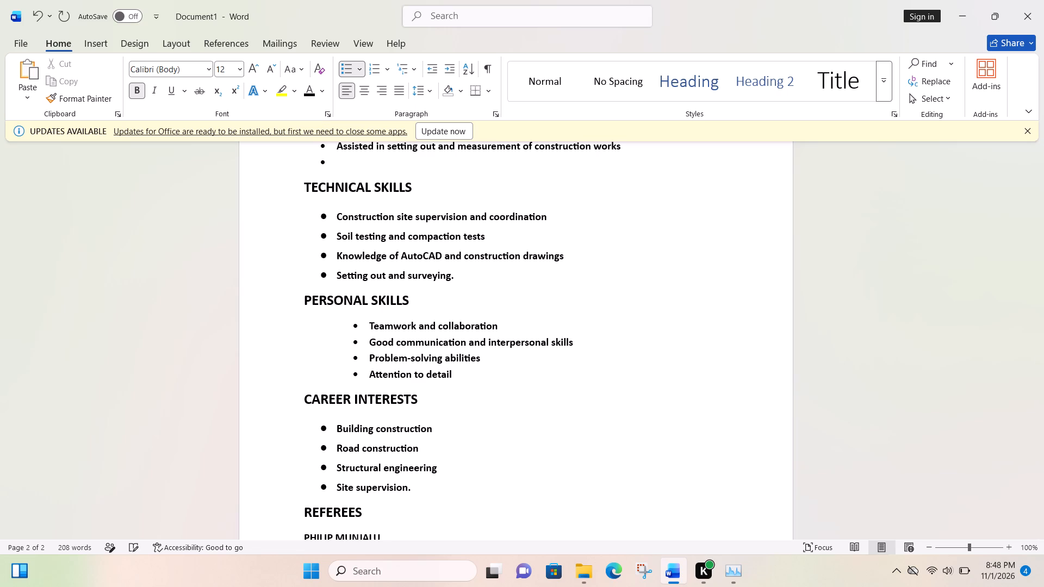
key("BackSpace")
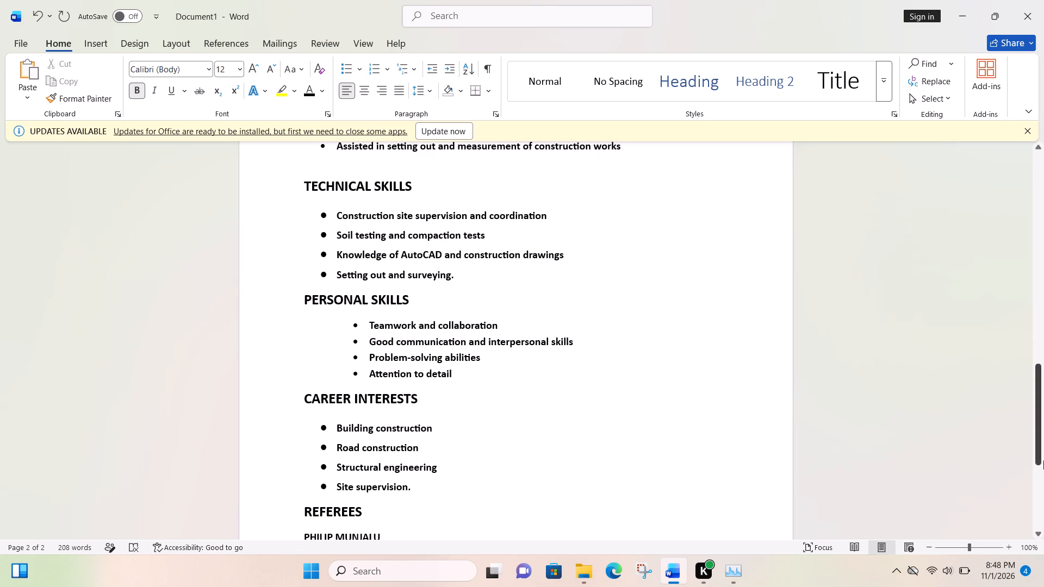
Add a comma after the first referee's name under REFEREES and start a new line below it.
left_click_drag(1039, 460, 1039, 477)
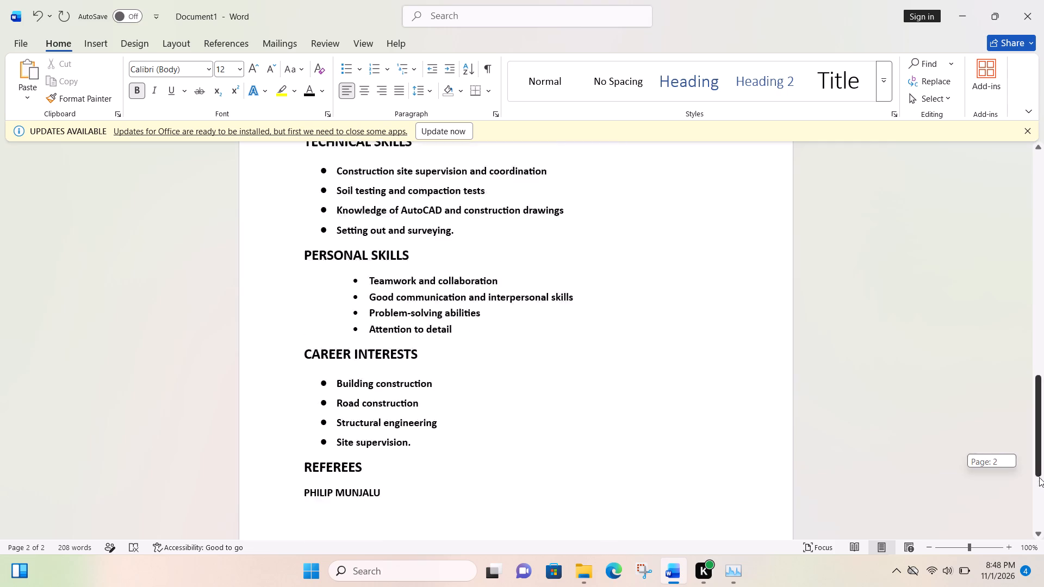
left_click_drag(1039, 477, 1039, 540)
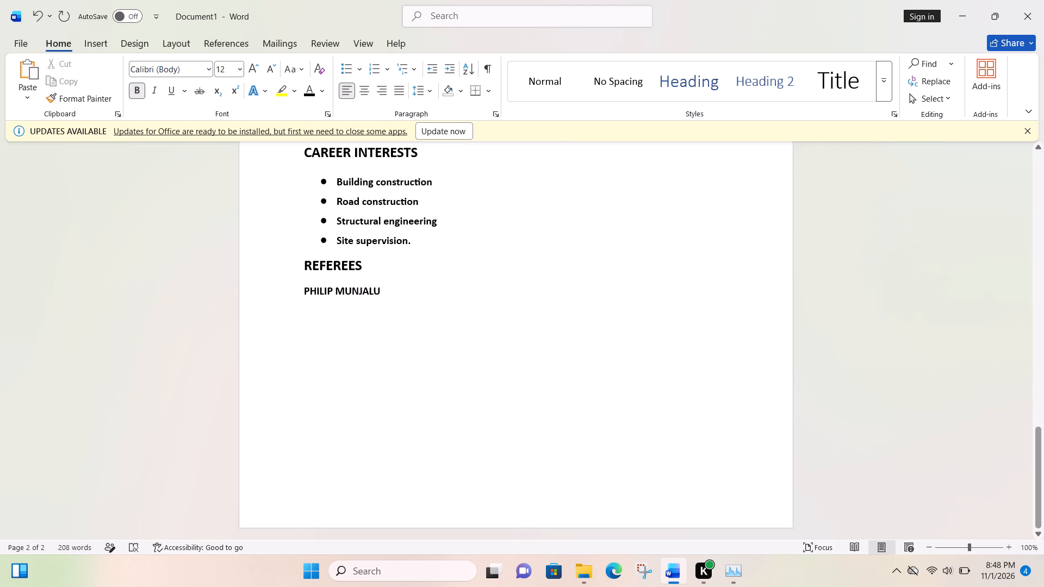
left_click(382, 291)
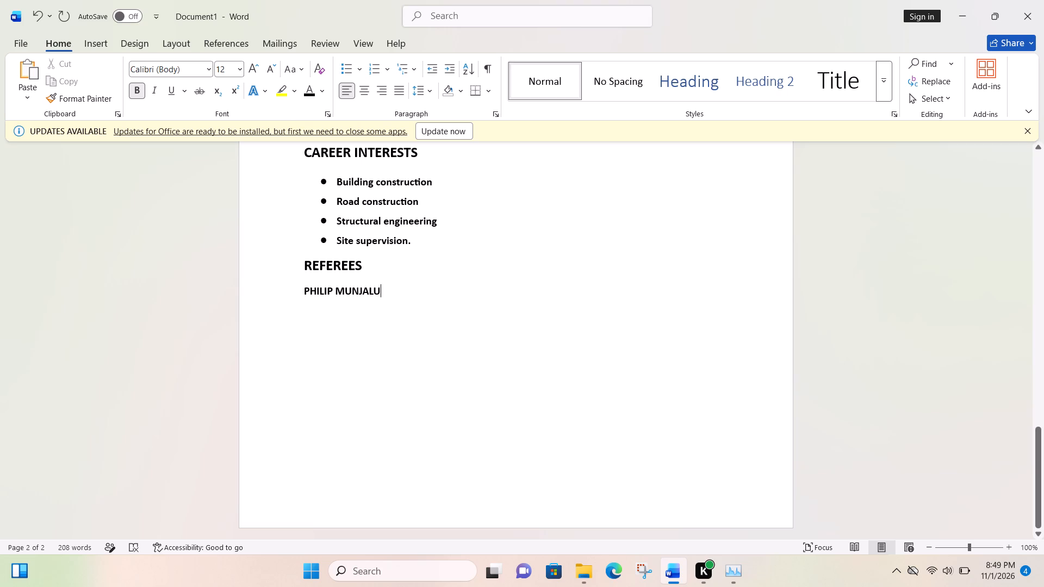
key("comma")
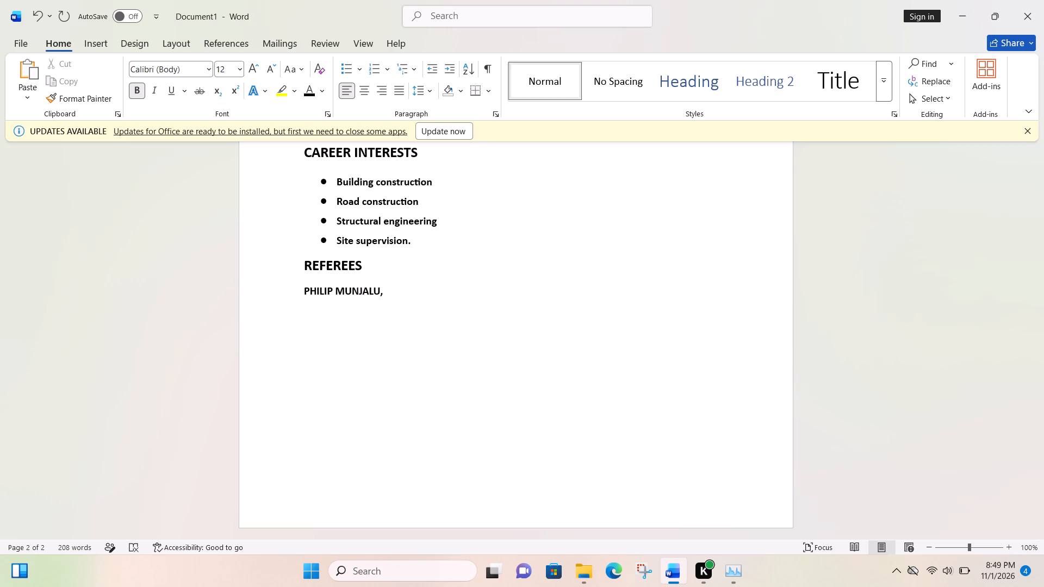
key("Return")
Enter "TEL:" followed by the first referee's phone number below the name, and start a new line.
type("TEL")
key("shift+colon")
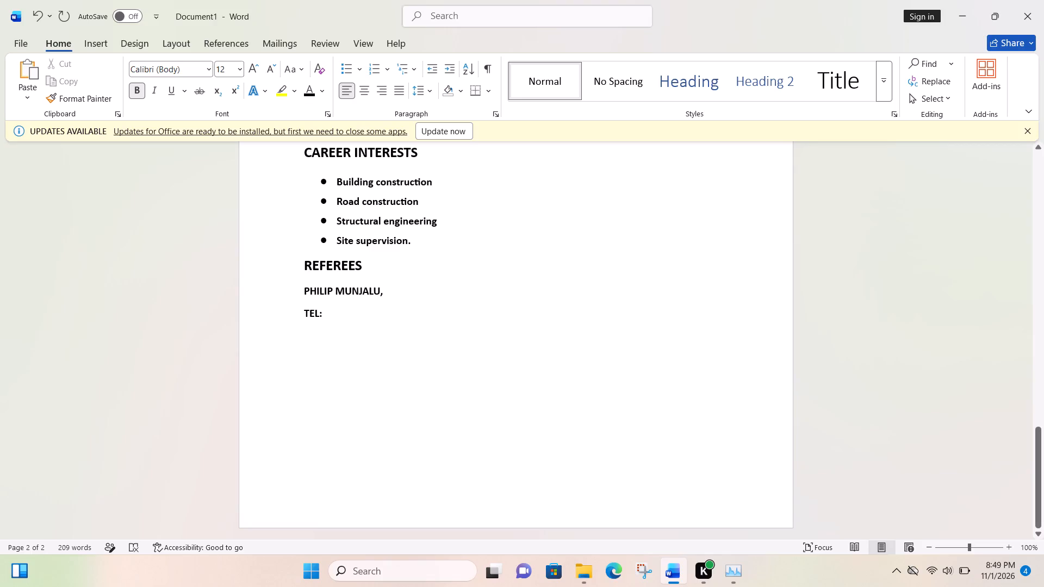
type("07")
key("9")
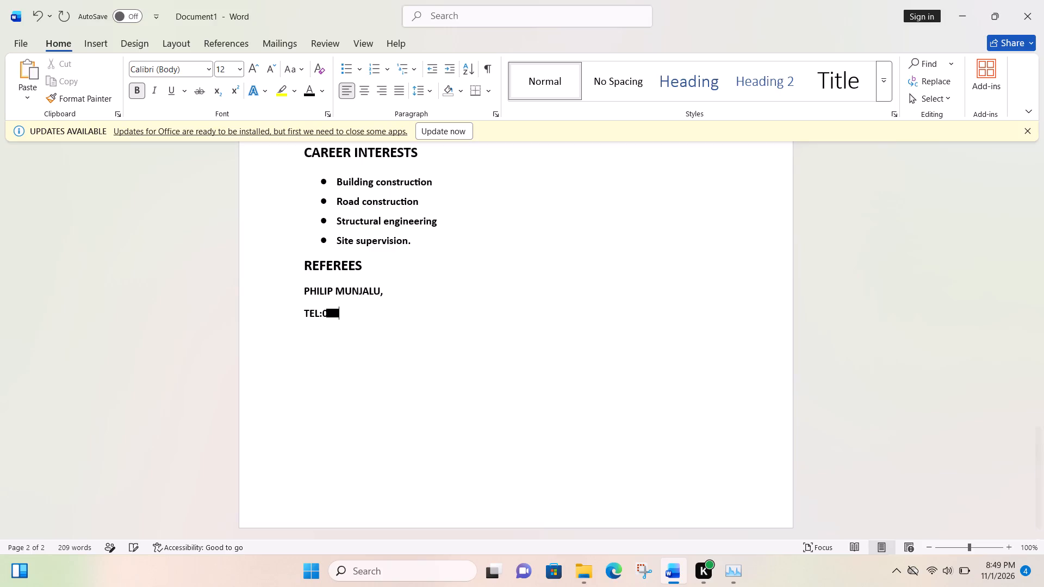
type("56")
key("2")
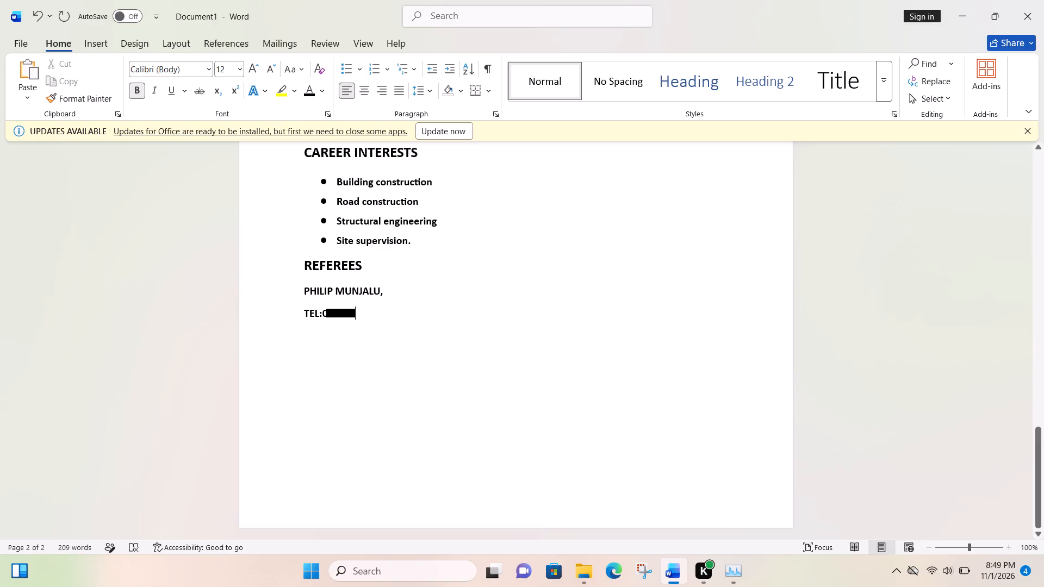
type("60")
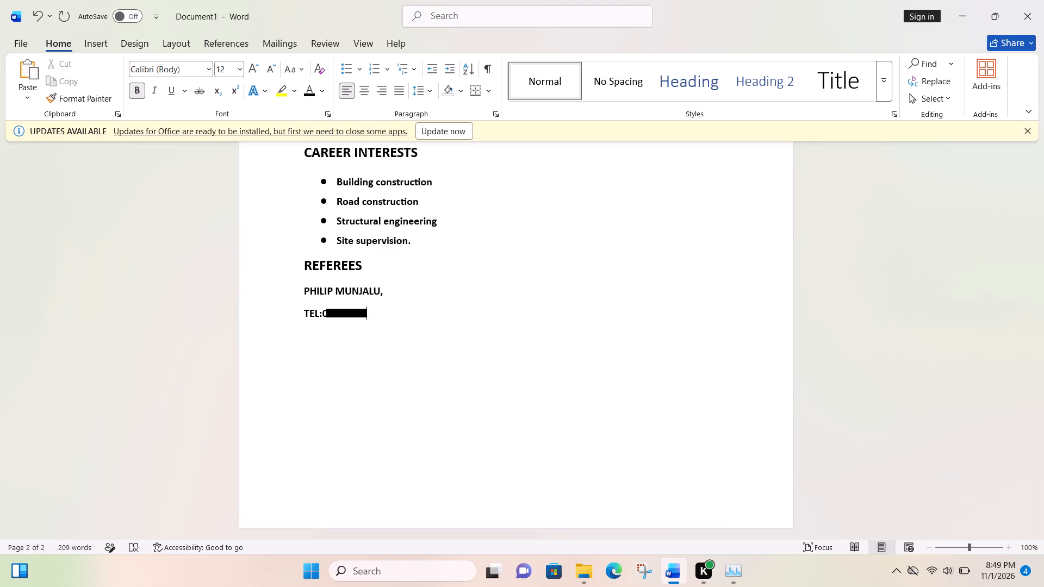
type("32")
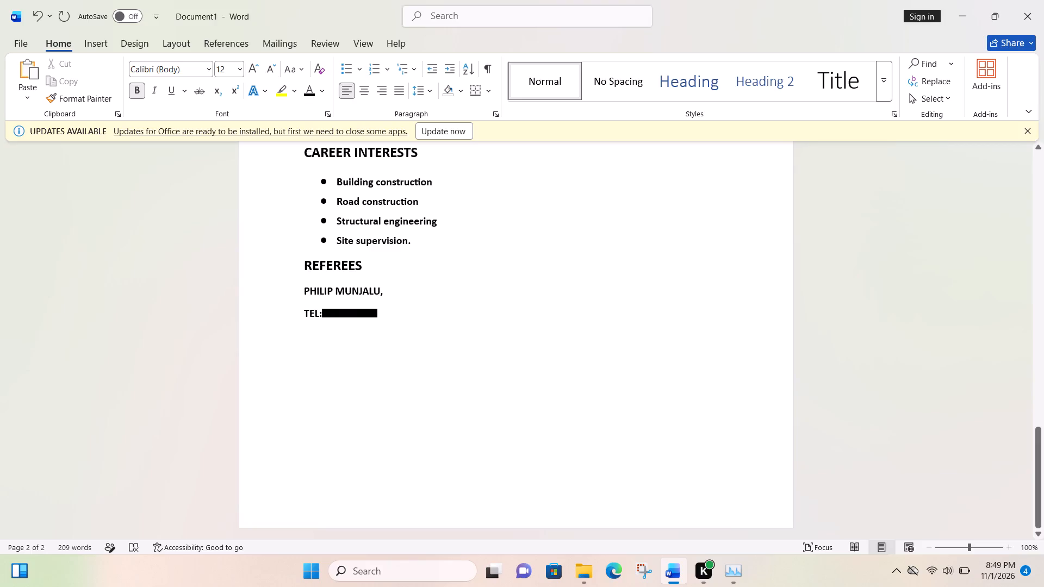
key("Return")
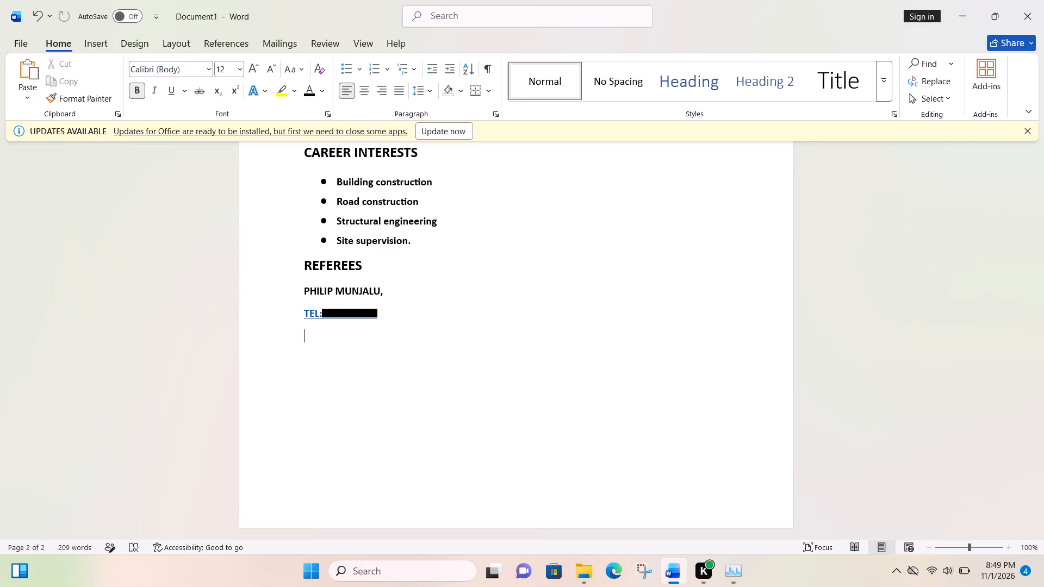
Enter the first referee's job title "ENGINEER/FOREMAN." below the telephone line and start a new line.
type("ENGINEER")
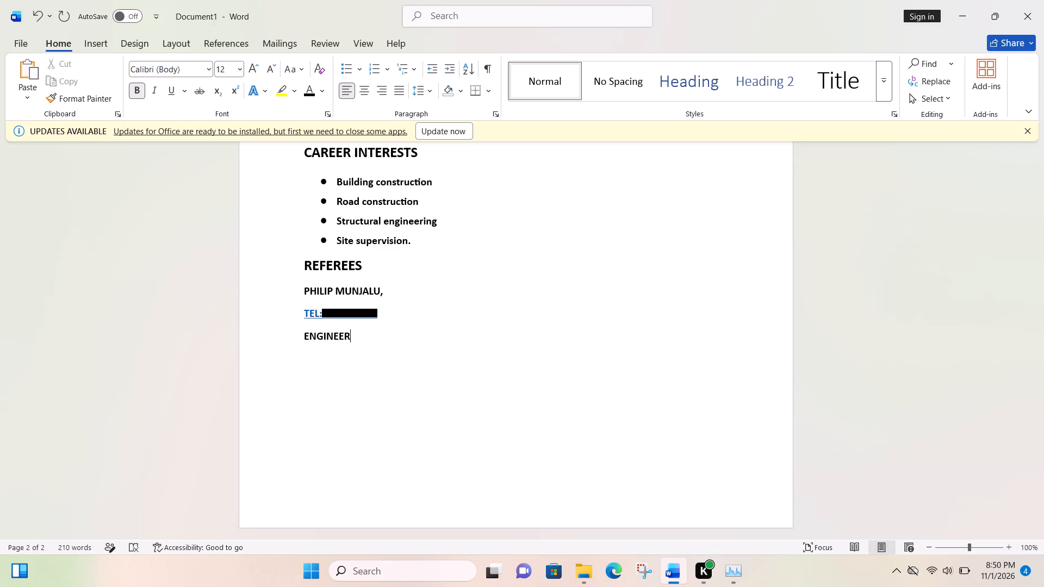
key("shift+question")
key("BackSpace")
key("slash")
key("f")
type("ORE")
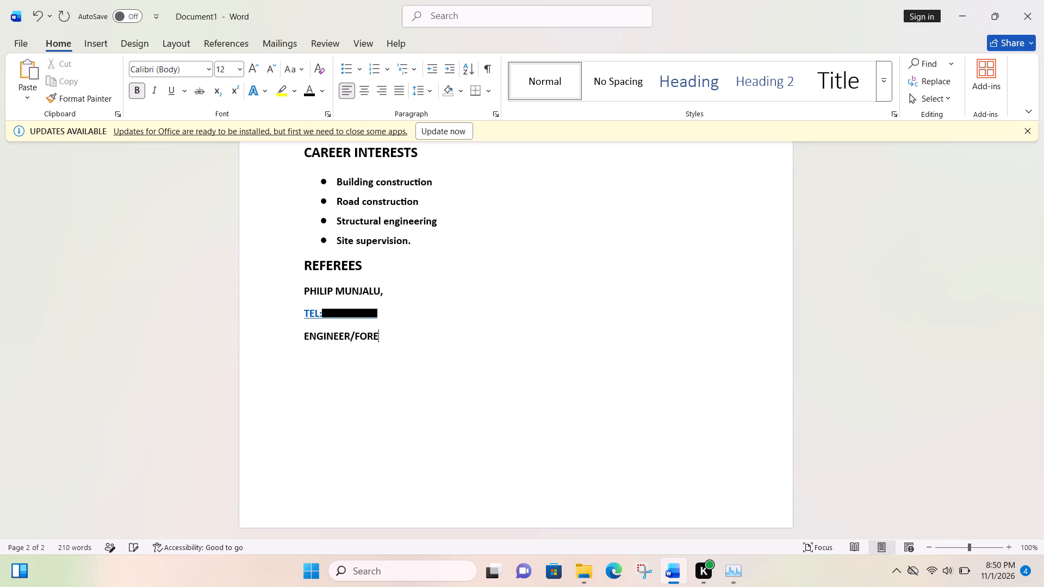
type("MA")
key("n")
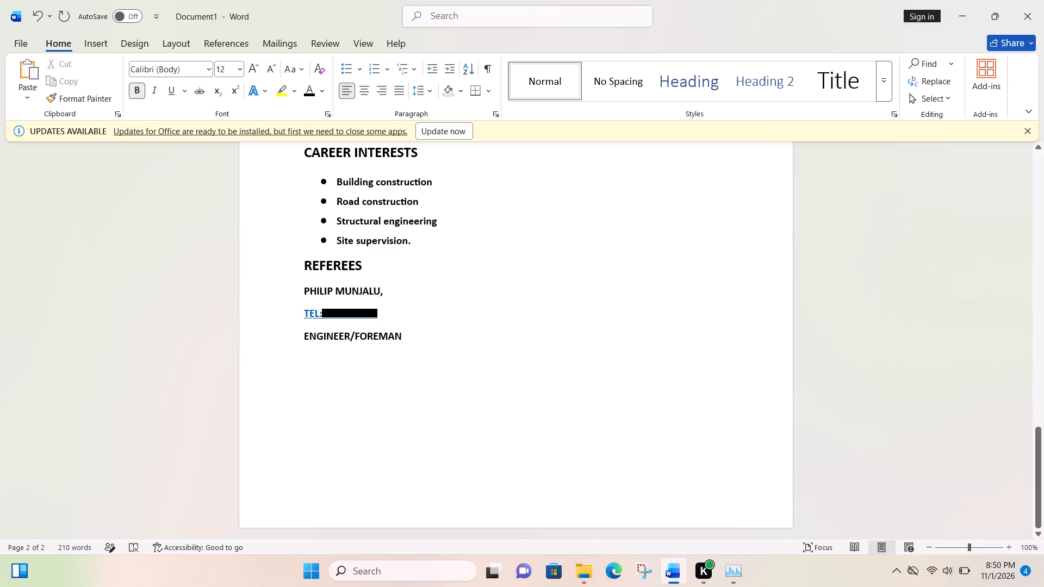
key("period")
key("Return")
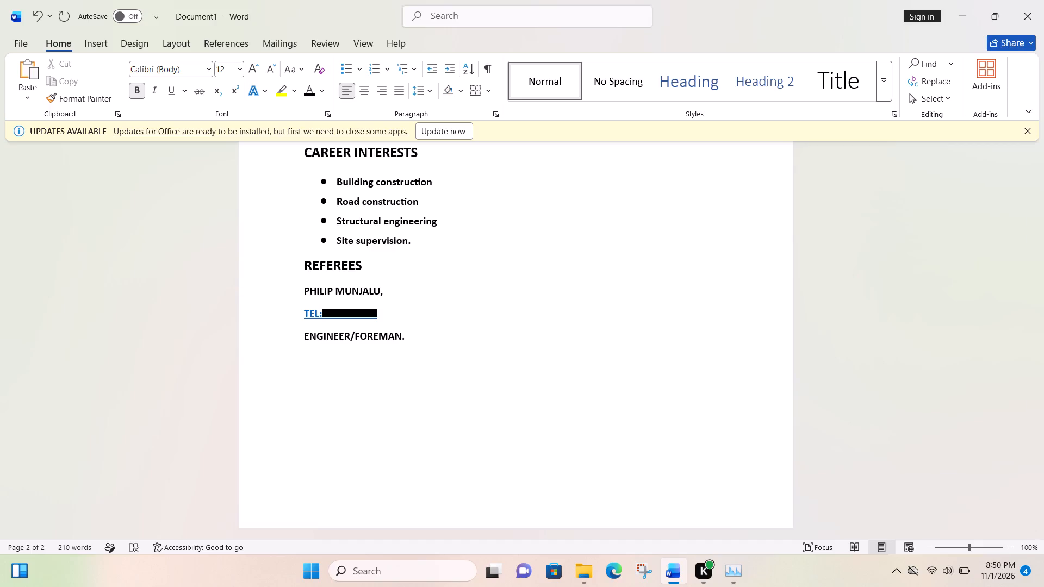
Enter the second referee's name in capitals below the "ENGINEER/FOREMAN." line and start a new line.
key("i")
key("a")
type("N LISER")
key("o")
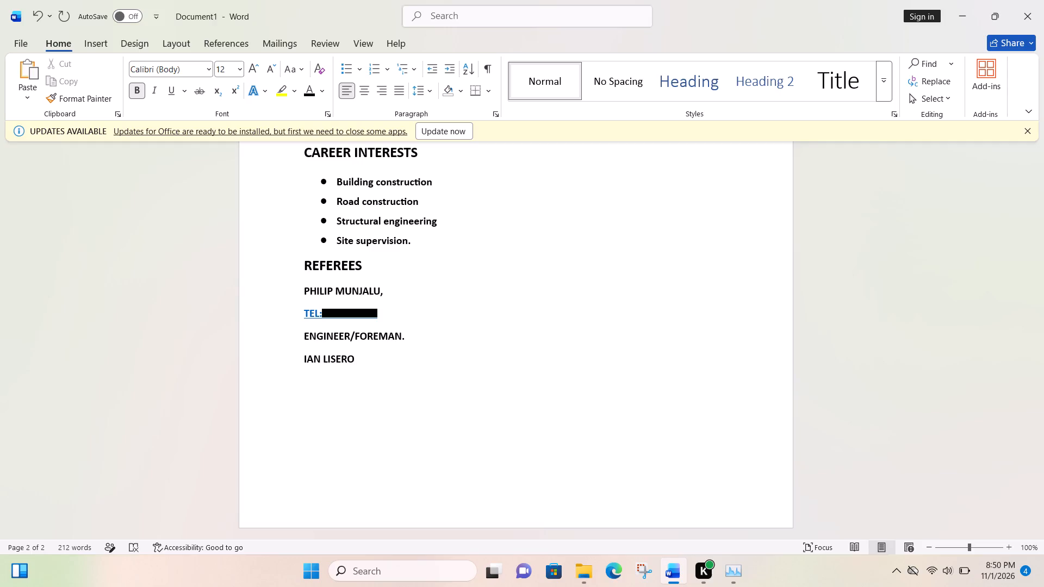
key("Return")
Enter "TEL:" followed by the second referee's phone number below the name, and start a new line.
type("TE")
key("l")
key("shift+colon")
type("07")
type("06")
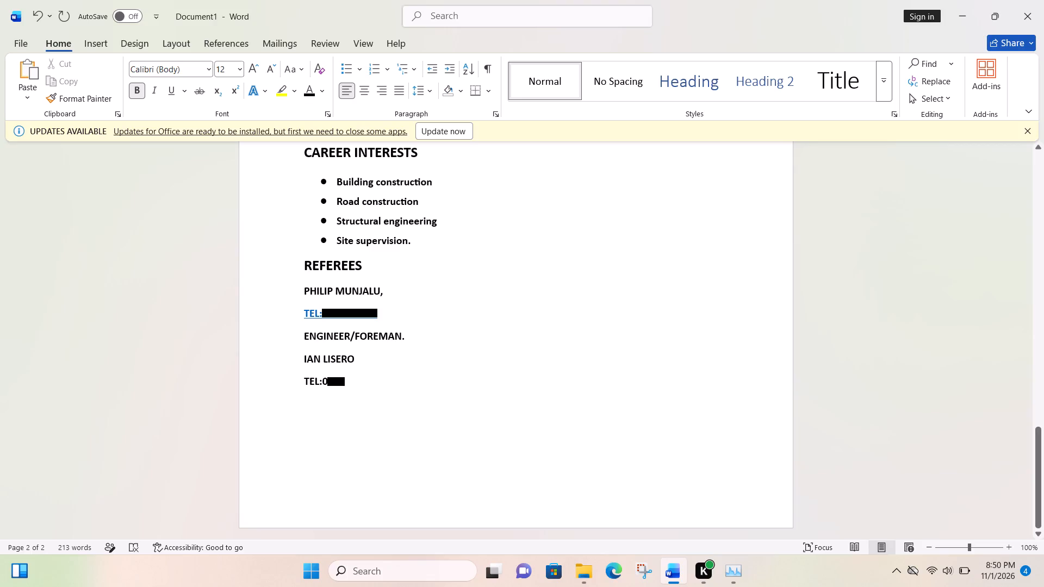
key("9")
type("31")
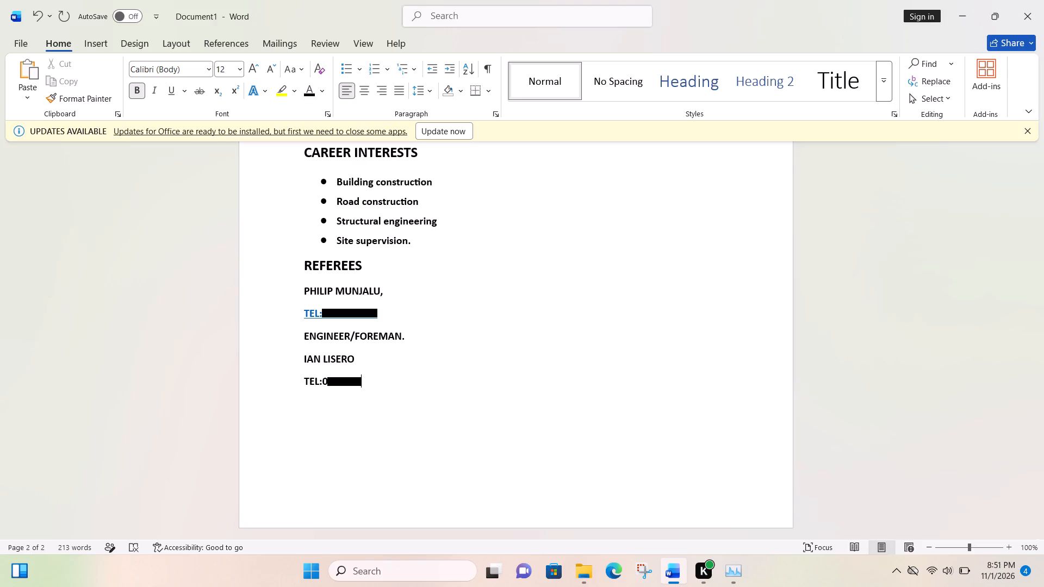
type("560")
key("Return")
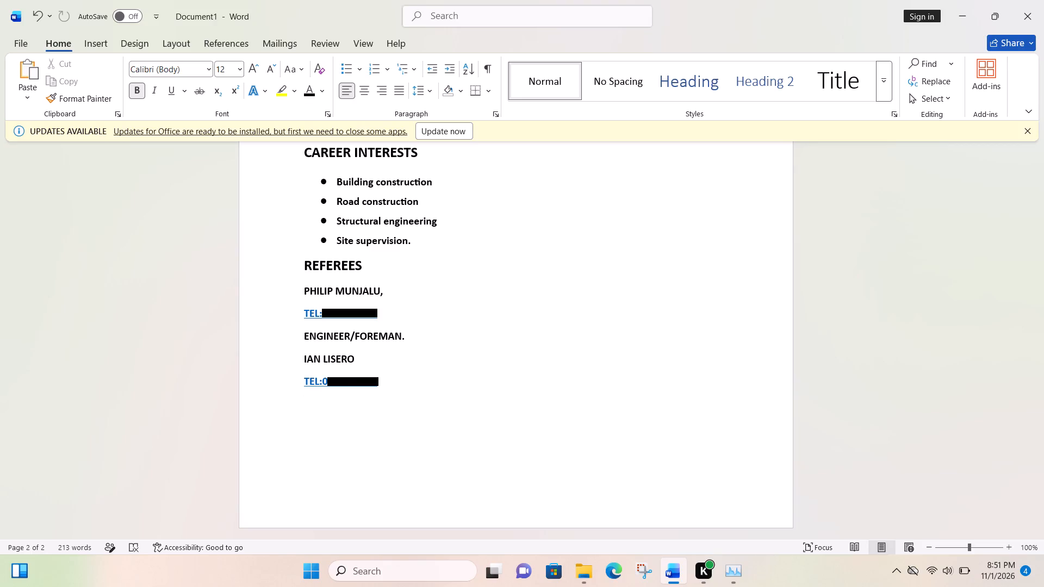
Enter the second referee's job title "SURVEYOR." below the telephone line.
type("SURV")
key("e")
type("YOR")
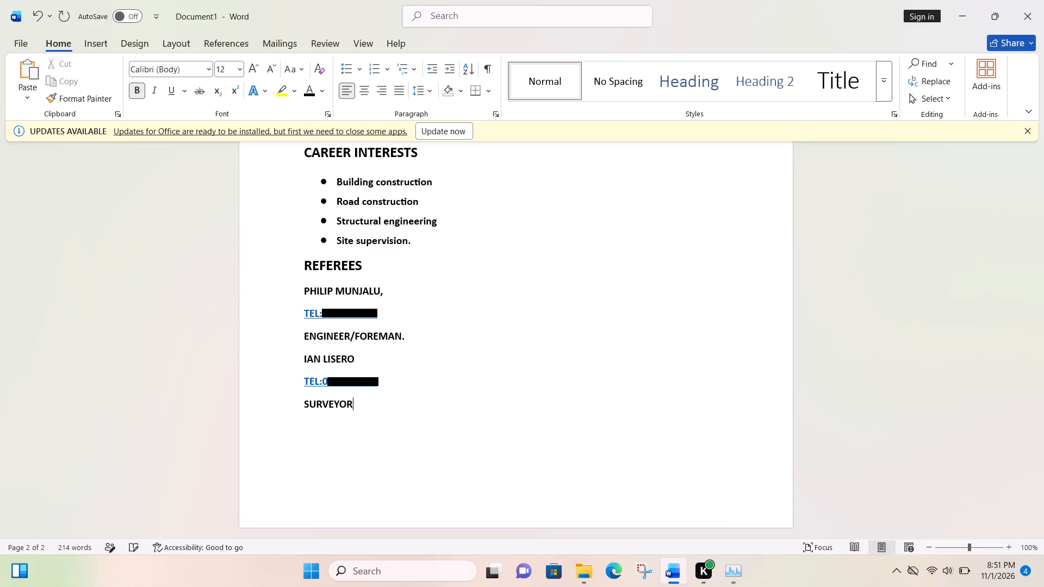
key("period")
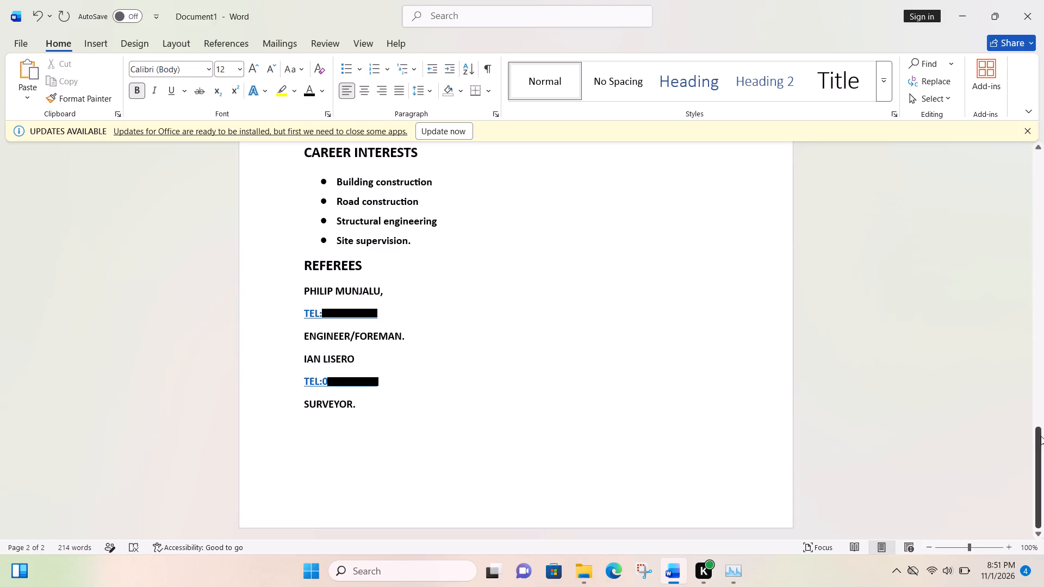
Save the document as a Word Document in the Desktop folder under the file name "JULIETS CURRICULAM VITAE".
left_click_drag(1041, 436, 1034, 285)
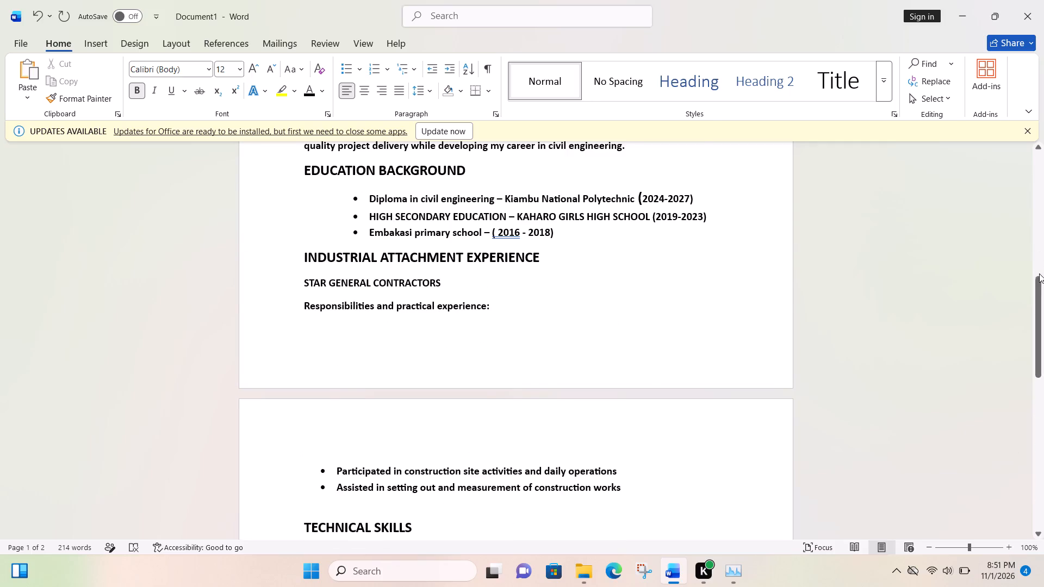
left_click_drag(1039, 273, 1043, 201)
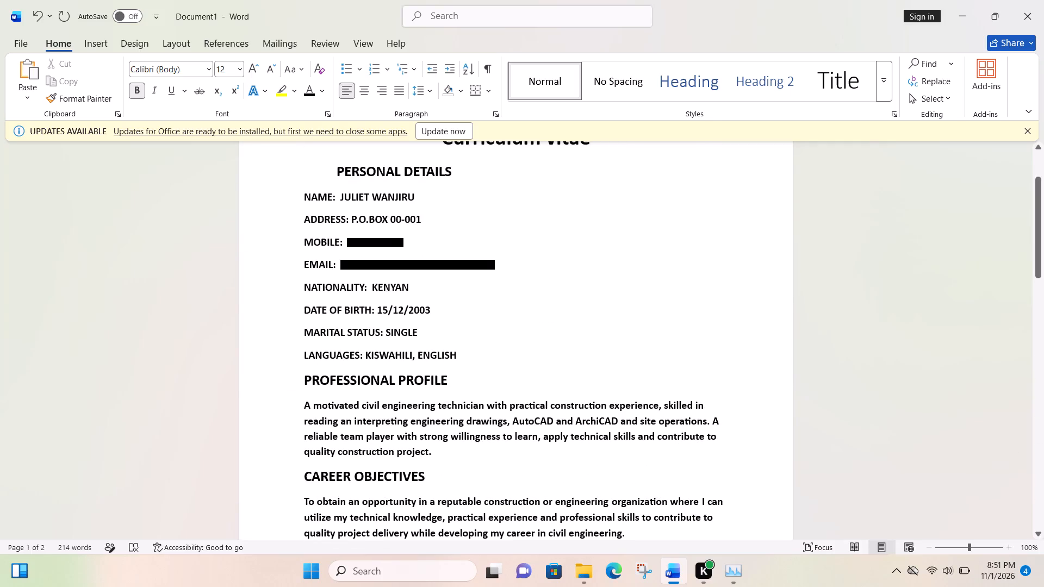
left_click(22, 41)
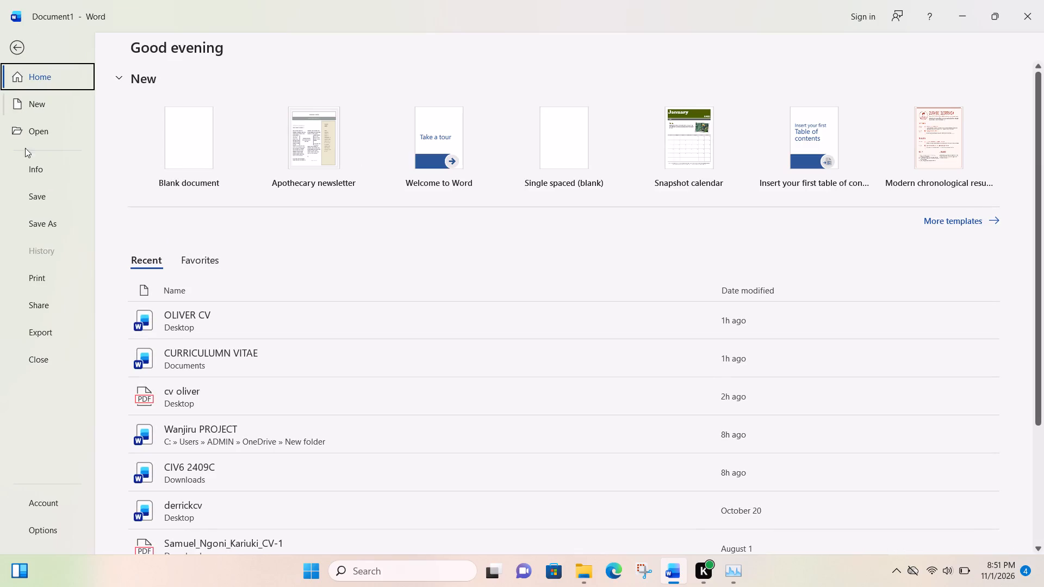
left_click(40, 228)
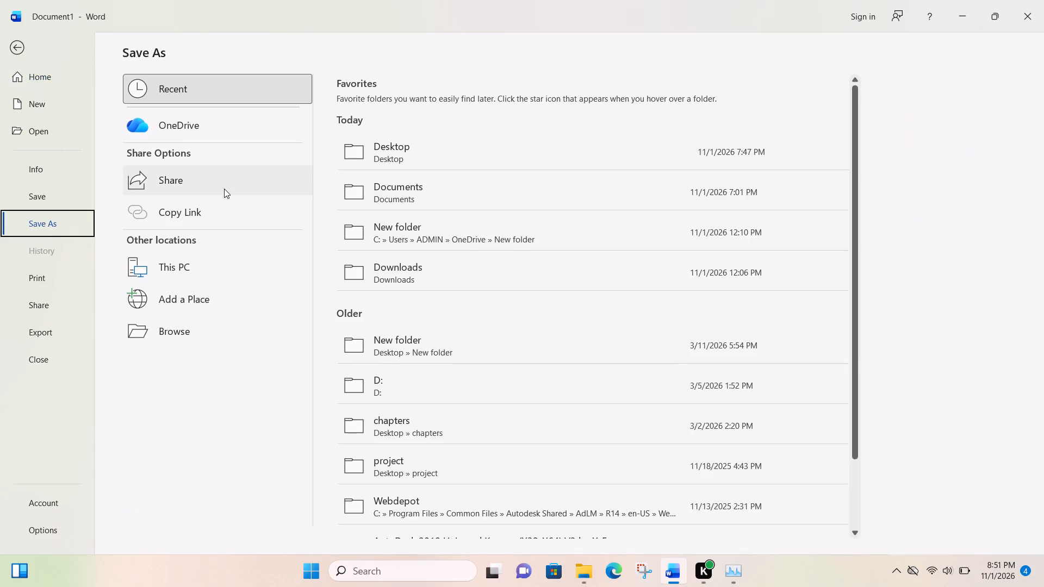
left_click(206, 263)
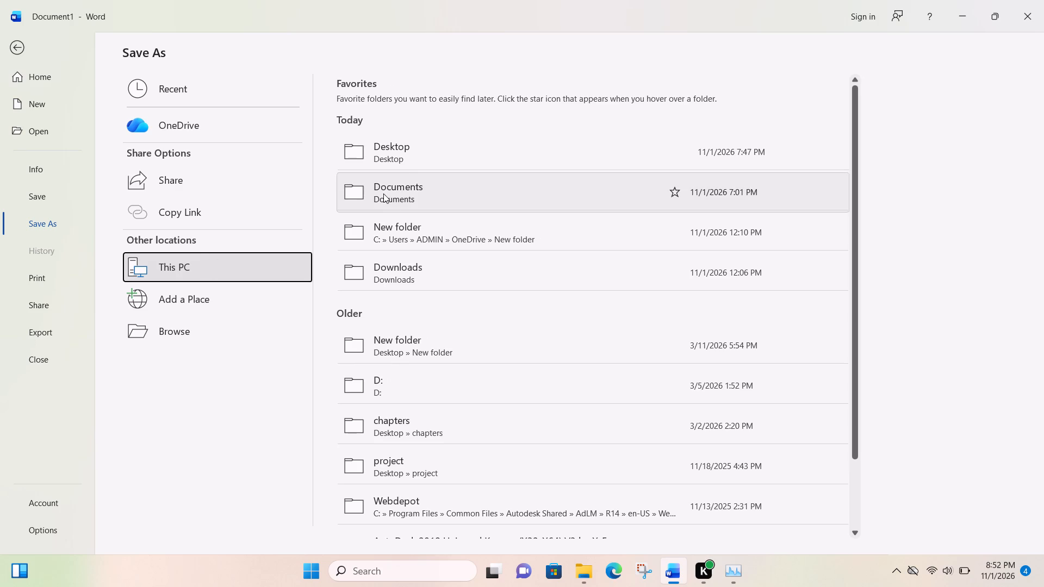
left_click(426, 158)
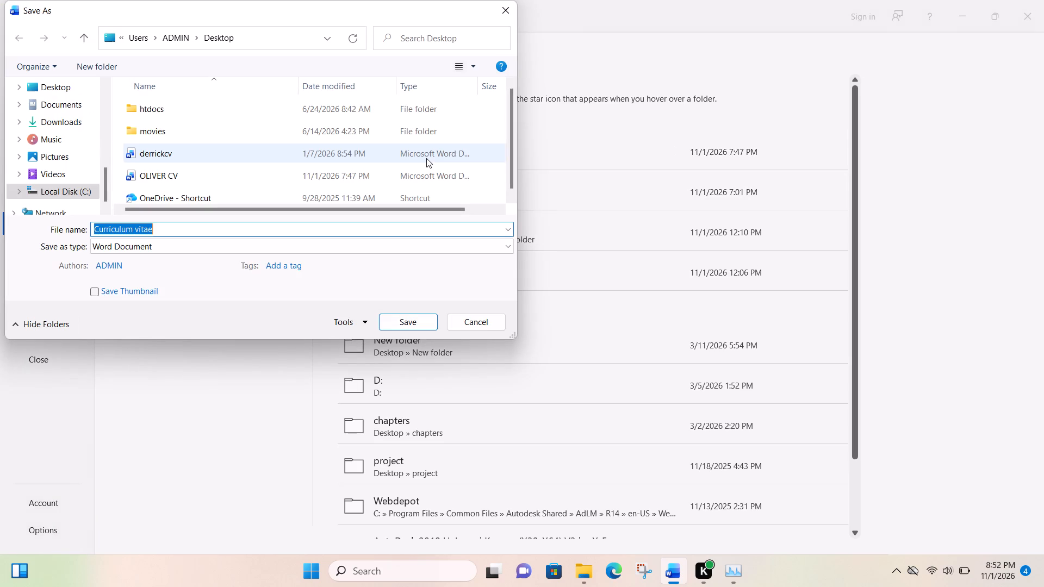
left_click(159, 228)
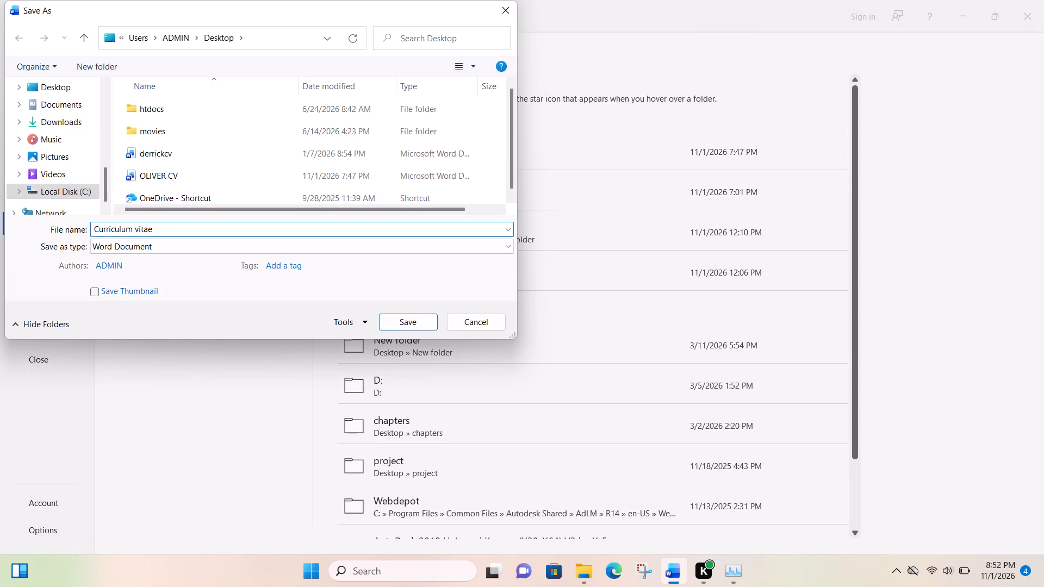
key("BackSpace")
key("BackSpace")
key("BackSpace")
key("BackSpace")
key("BackSpace")
key("BackSpace")
key("BackSpace")
key("BackSpace")
key("BackSpace")
key("BackSpace")
key("BackSpace")
key("BackSpace")
key("BackSpace")
key("BackSpace")
key("BackSpace")
key("BackSpace")
key("BackSpace")
key("BackSpace")
key("BackSpace")
key("BackSpace")
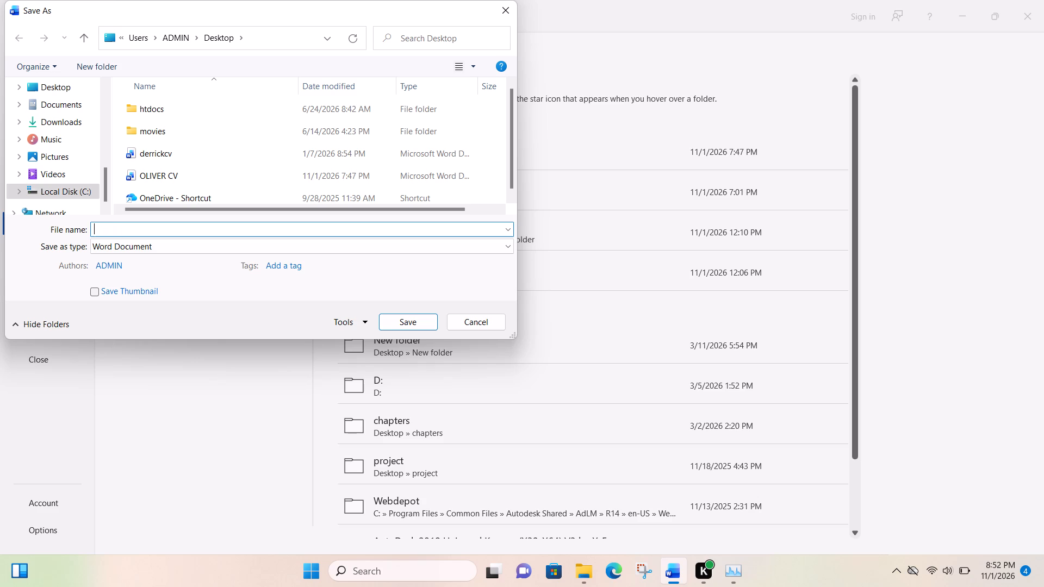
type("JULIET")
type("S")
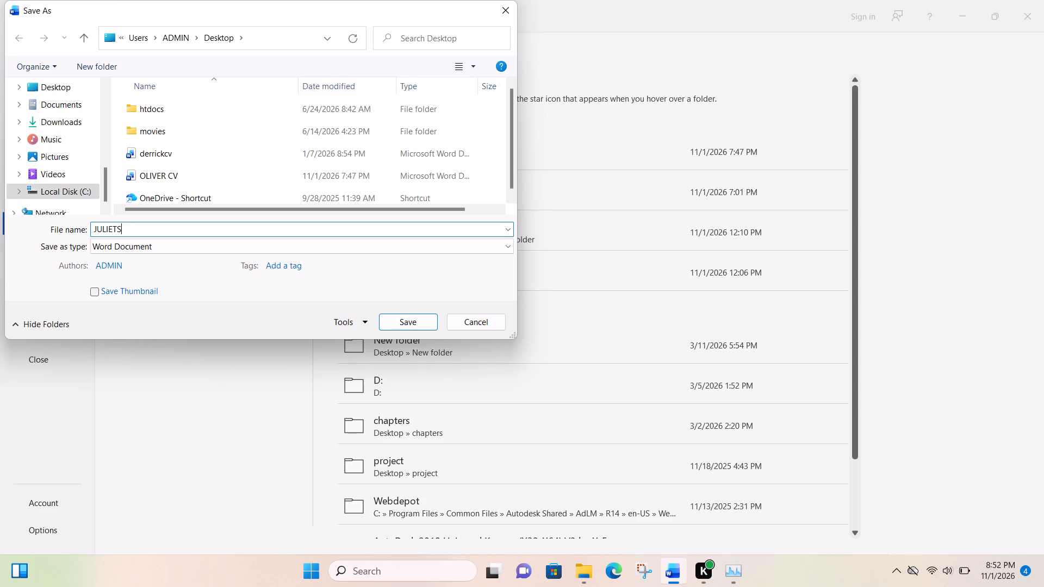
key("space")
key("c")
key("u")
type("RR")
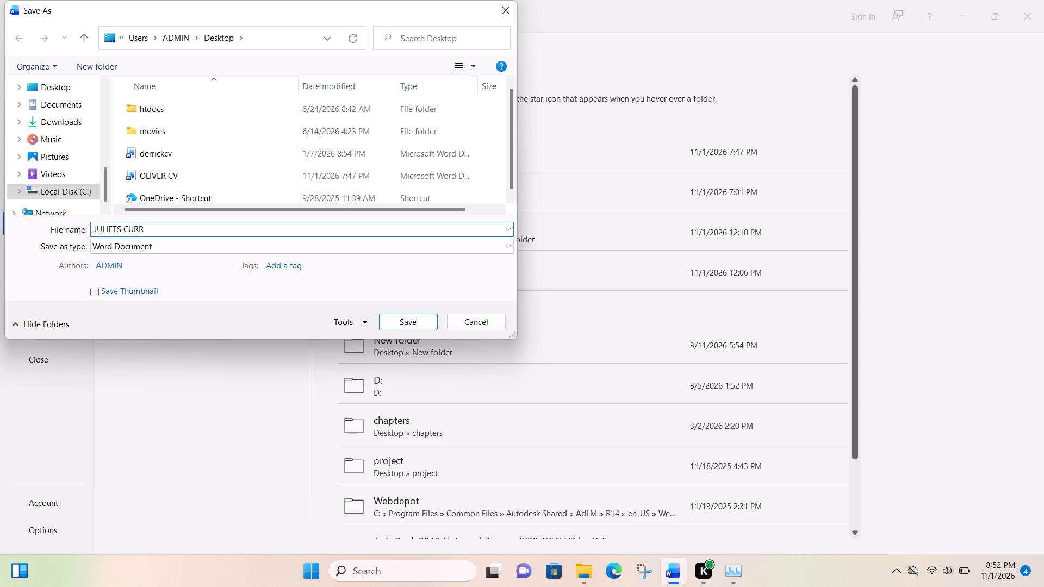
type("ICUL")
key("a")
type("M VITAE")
left_click(395, 322)
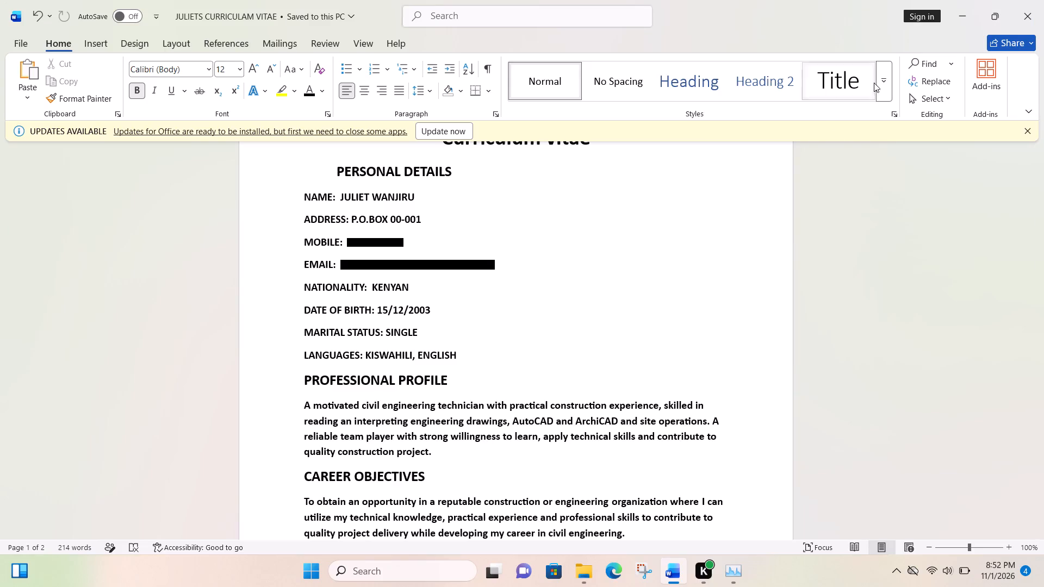
Minimize the saved document's window to get back to the desktop.
left_click(967, 22)
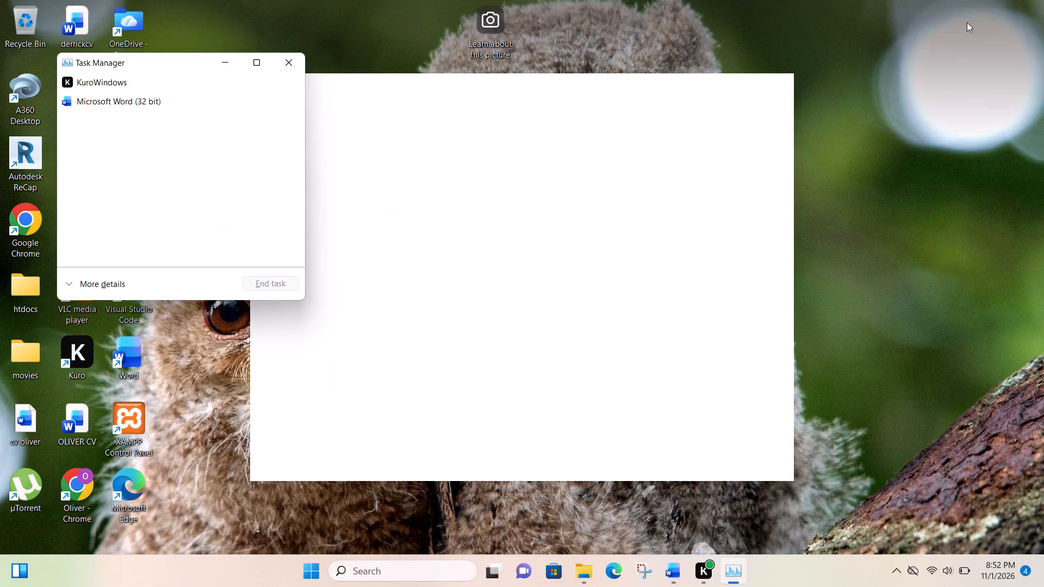